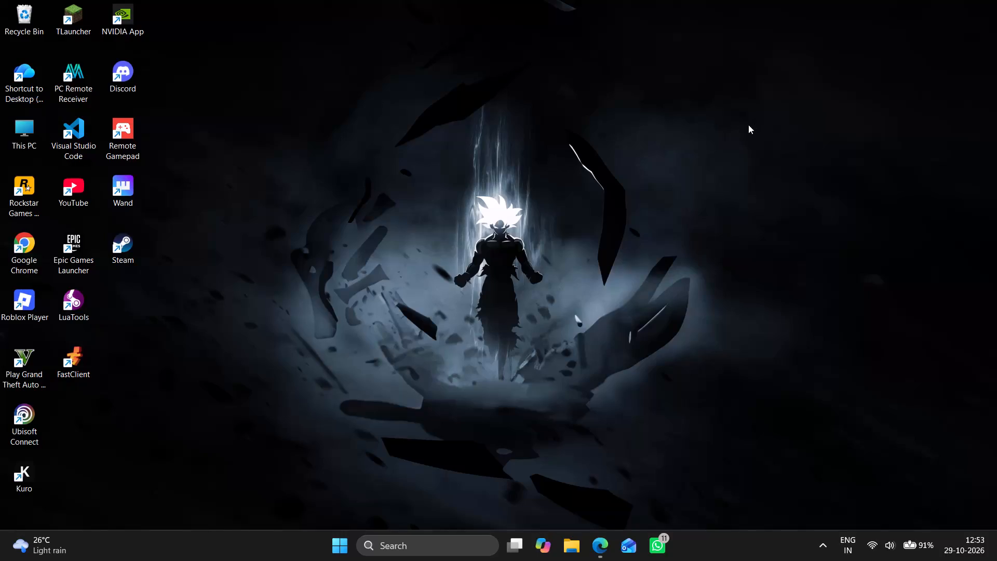
# Open Google Chrome from the desktop and maximize its window on the Google home page.
pyautogui.tripleClick(14, 246)
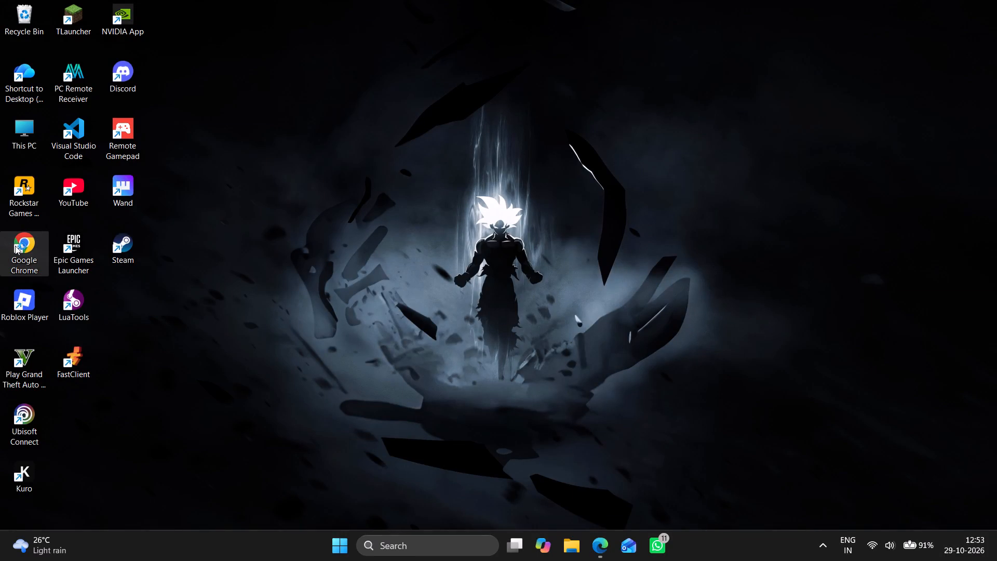
pyautogui.click(673, 393)
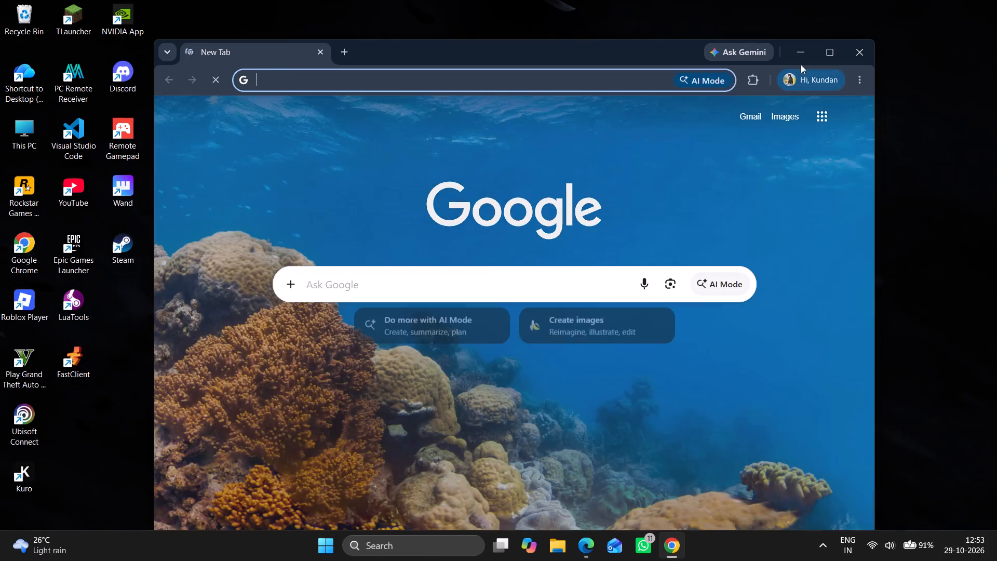
pyautogui.click(839, 48)
pyautogui.click(471, 226)
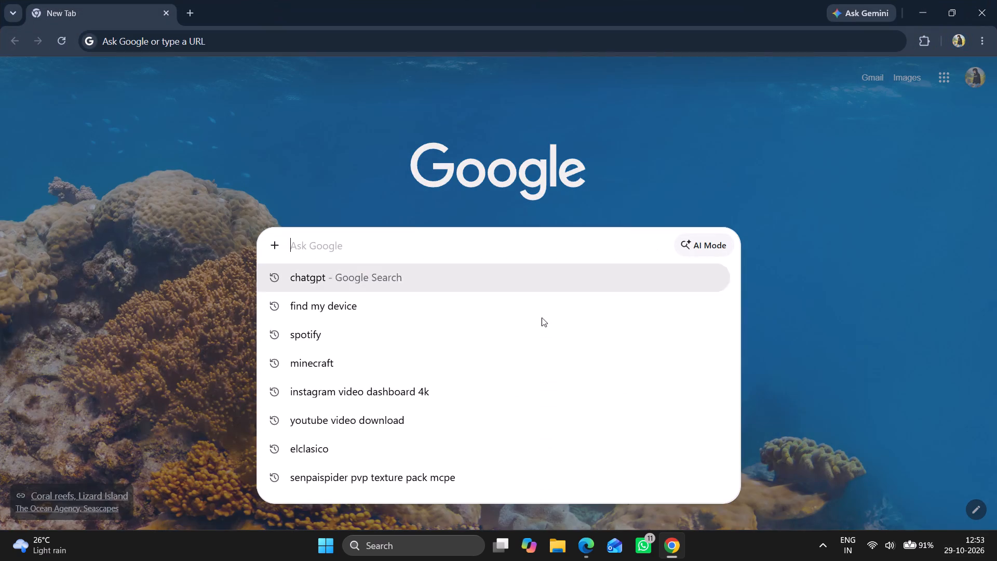
# Copy the keyword "PET Acoustic Panels" from cell B3 of the TAP-seo sheet in Edge and search Google for it in Chrome.
pyautogui.click(582, 549)
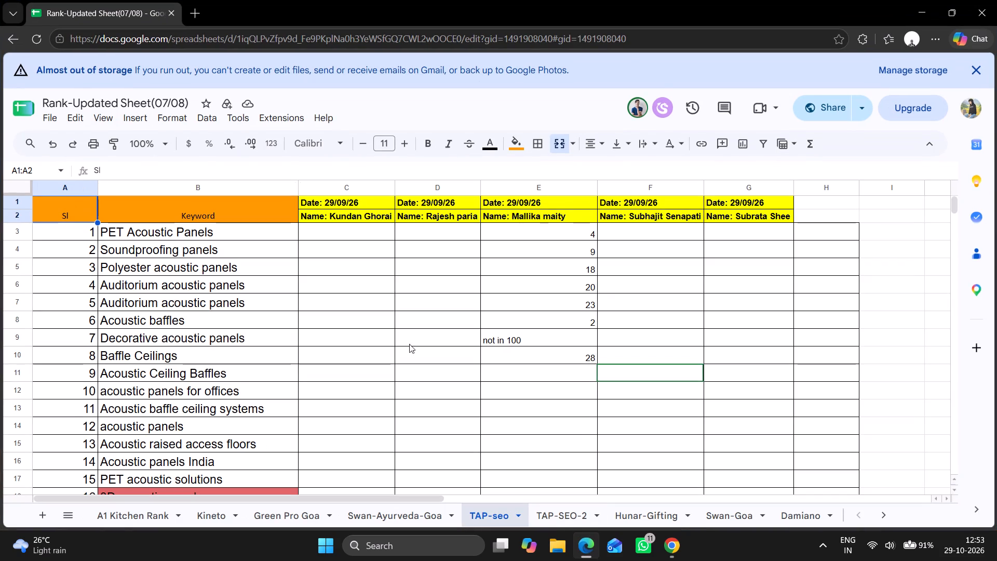
pyautogui.click(424, 229)
pyautogui.click(360, 234)
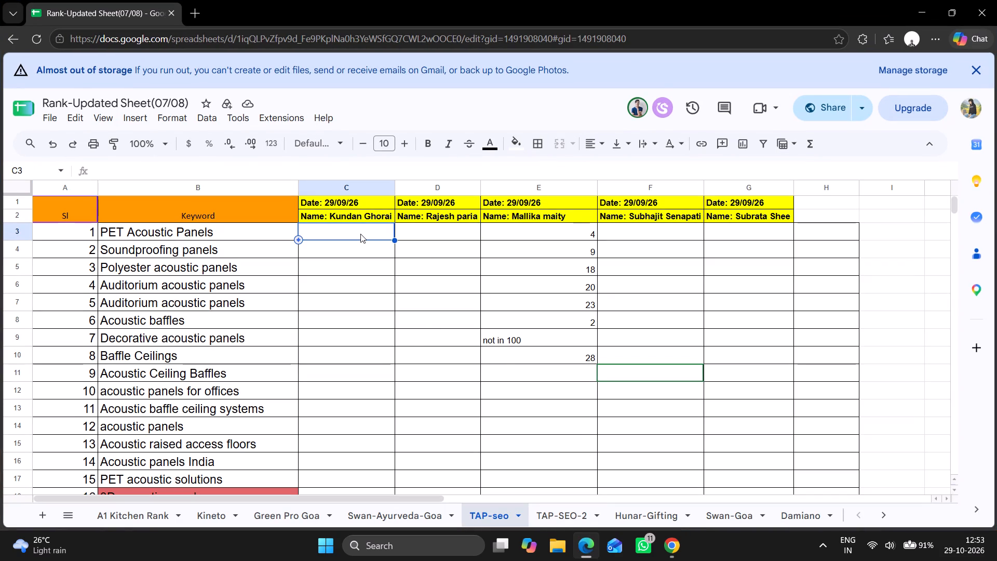
pyautogui.doubleClick(360, 234)
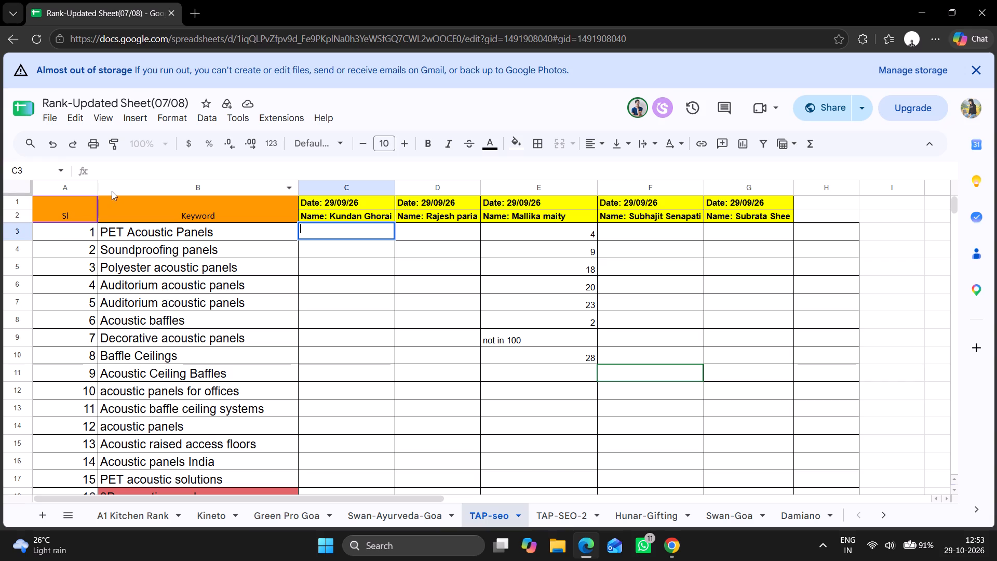
pyautogui.tripleClick(242, 233)
pyautogui.click(242, 233)
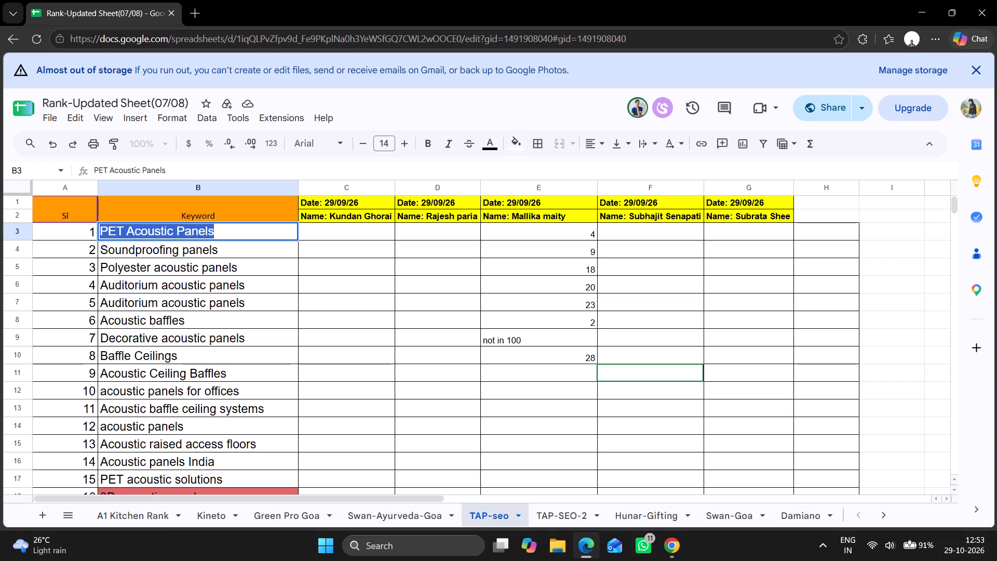
pyautogui.hotkey('ctrl', 'c')
pyautogui.click(341, 232)
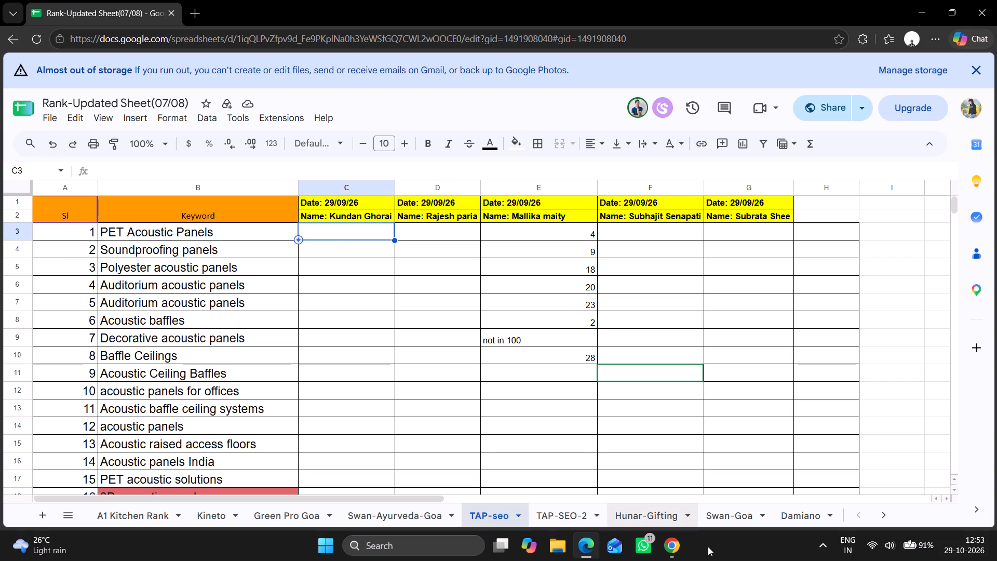
pyautogui.click(674, 545)
pyautogui.click(417, 240)
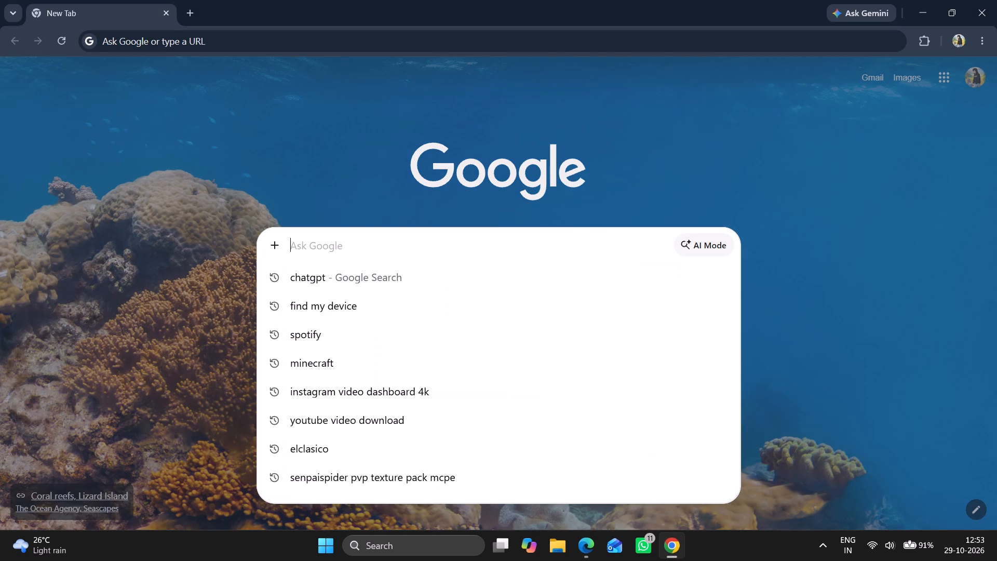
pyautogui.hotkey('ctrl', 'v')
pyautogui.press('Return')
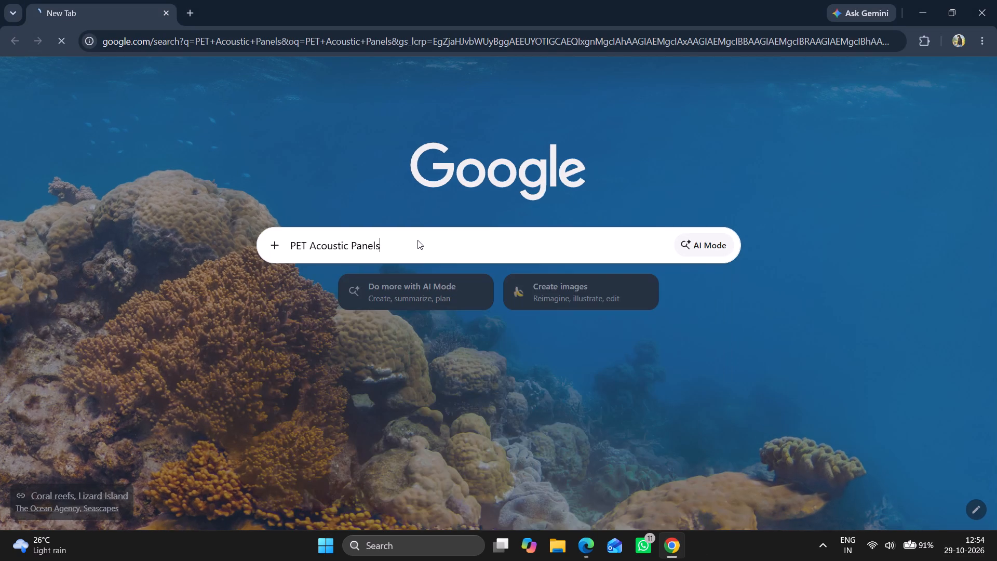
# Locate the TAP Acoustics listing in the search results and enter its rank, 3, in cell C3 of the sheet in Edge.
pyautogui.scroll(-2, 404, 522)
pyautogui.scroll(-2, 345, 461)
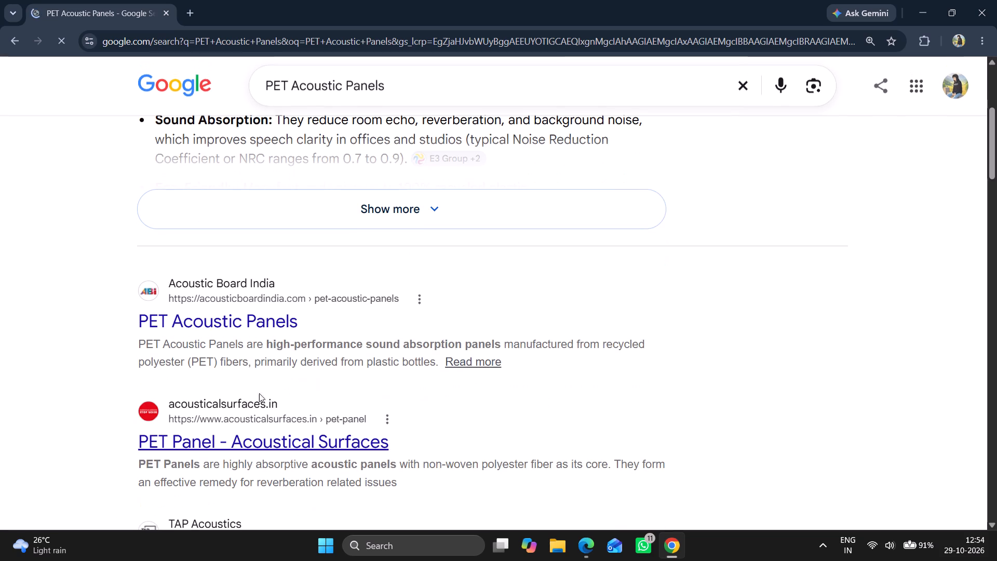
pyautogui.scroll(-2, 240, 453)
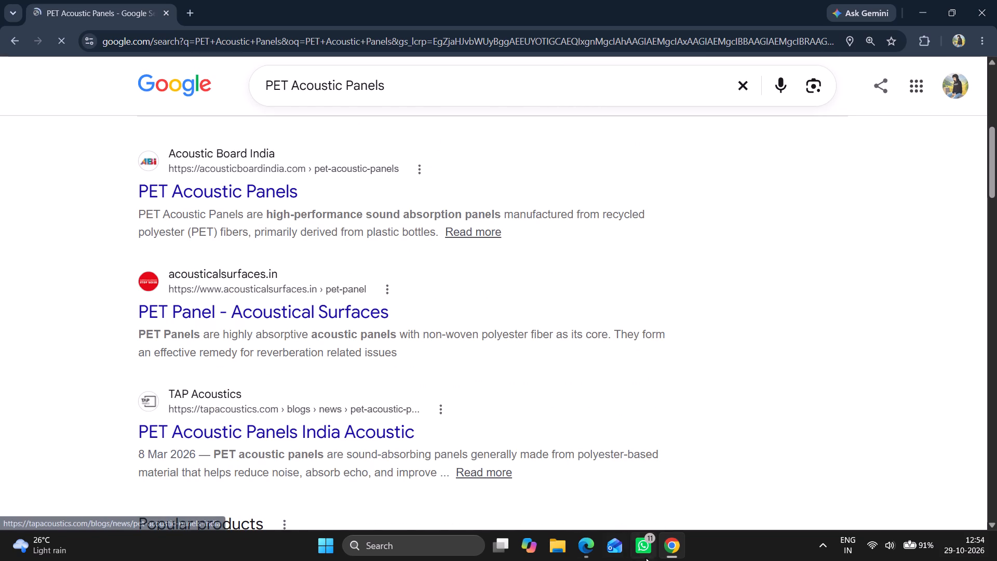
pyautogui.click(584, 538)
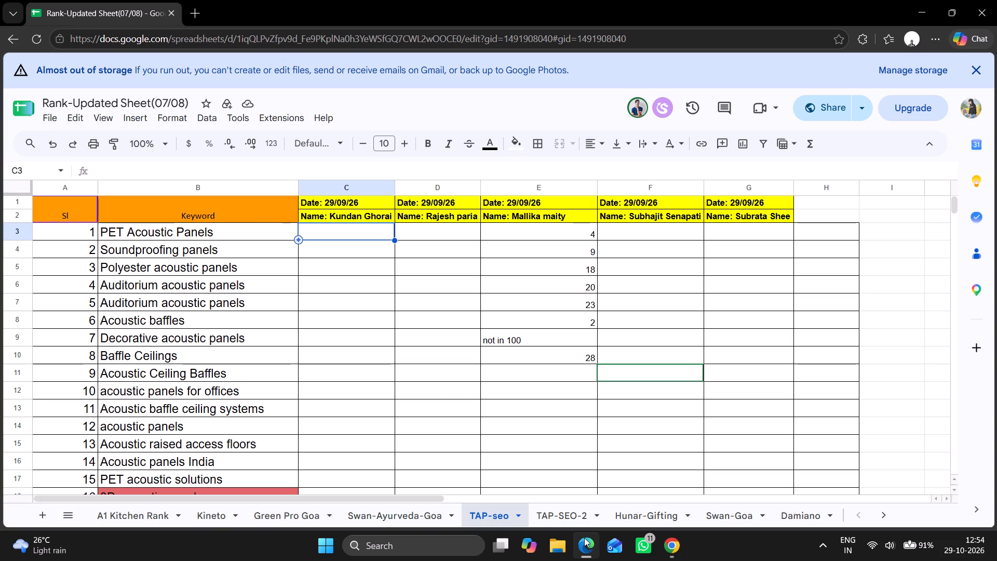
pyautogui.press('3')
pyautogui.press('Return')
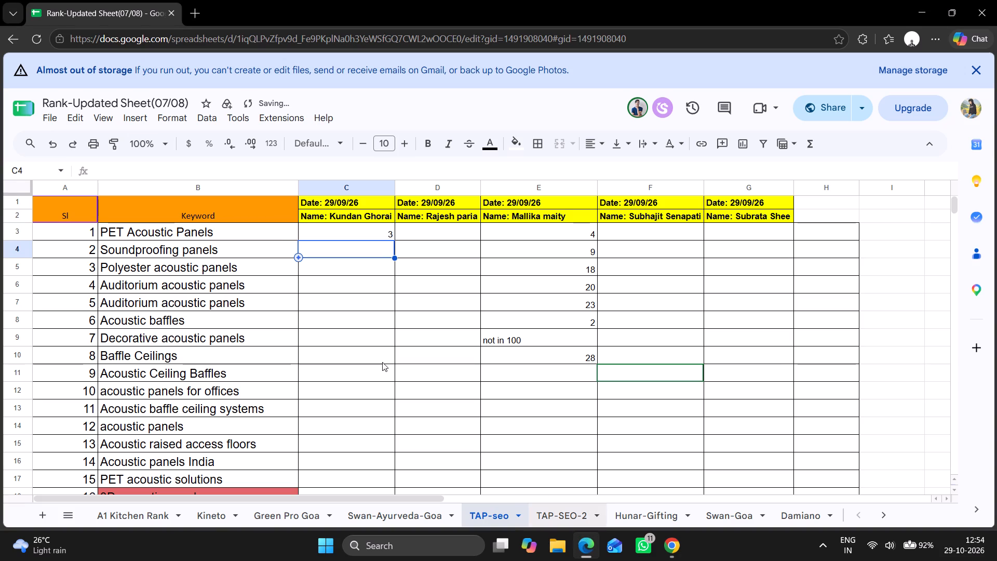
# Copy the keyword "Soundproofing panels" from cell B4 and search Google for it in Chrome.
pyautogui.tripleClick(240, 252)
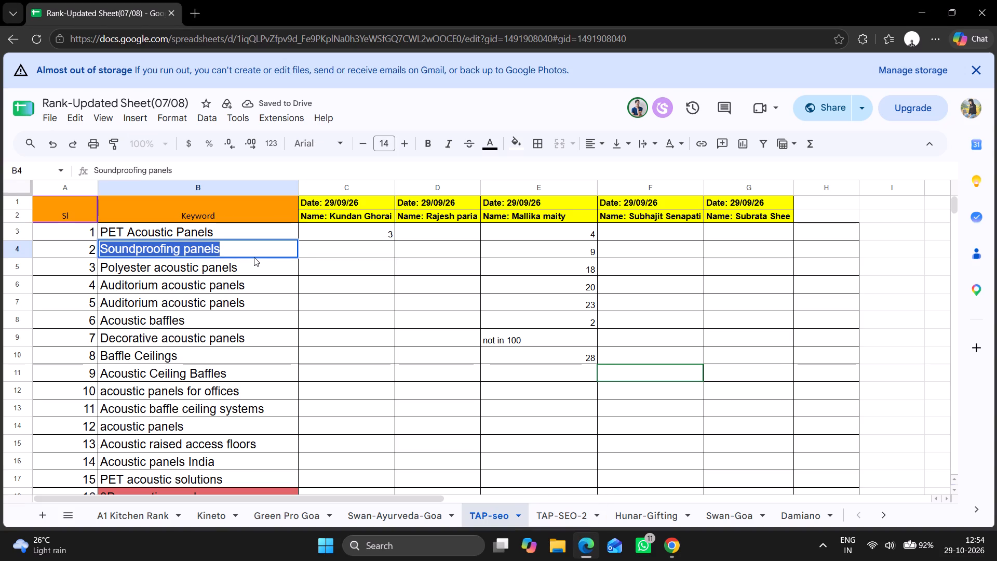
pyautogui.hotkey('ctrl', 'c')
pyautogui.click(342, 246)
pyautogui.click(681, 546)
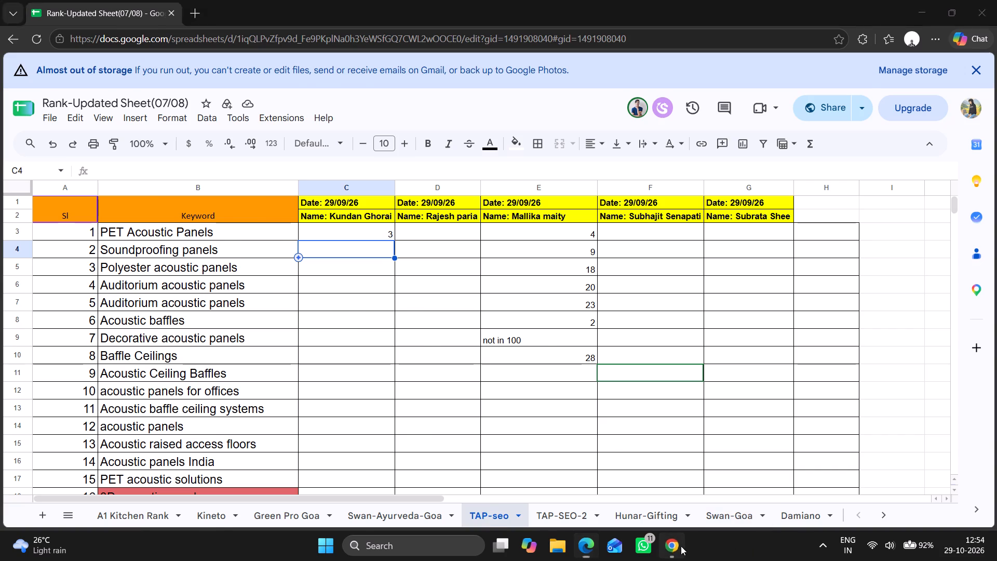
pyautogui.click(736, 92)
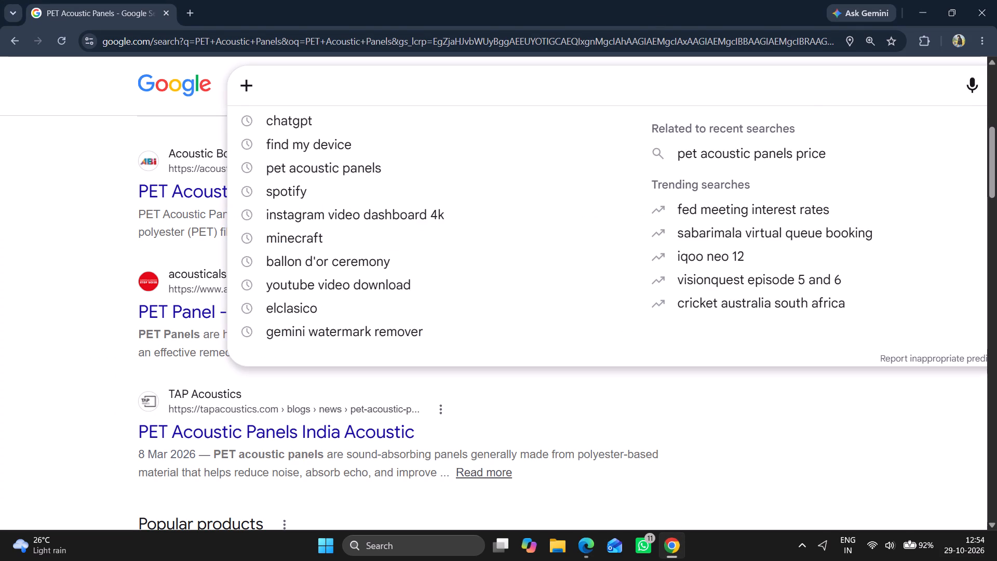
pyautogui.hotkey('ctrl', 'v')
pyautogui.press('Return')
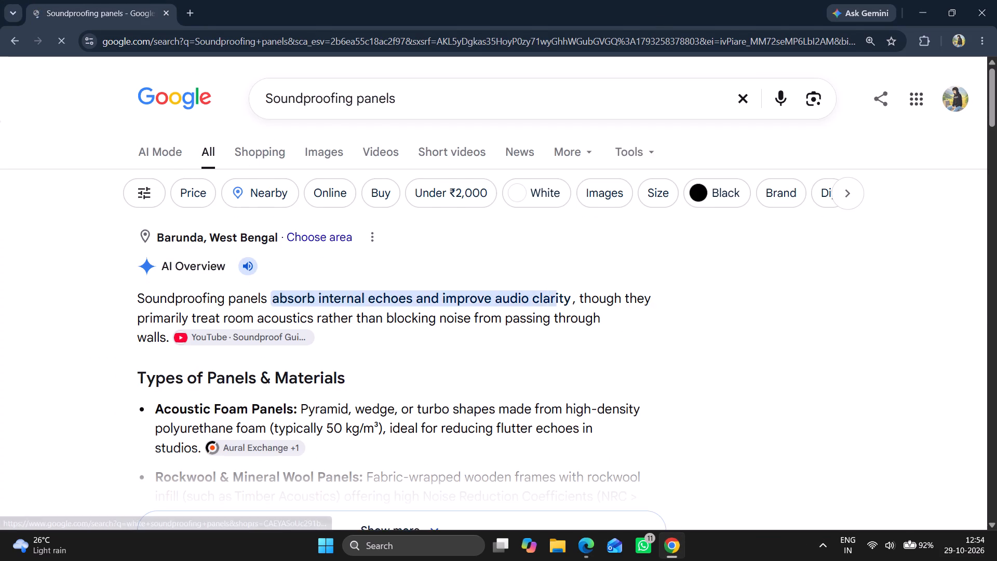
# Examine the first page of "Soundproofing panels" results for a TAP Acoustics listing.
pyautogui.scroll(-5, 352, 296)
pyautogui.scroll(-9, 241, 216)
pyautogui.scroll(-7, 186, 209)
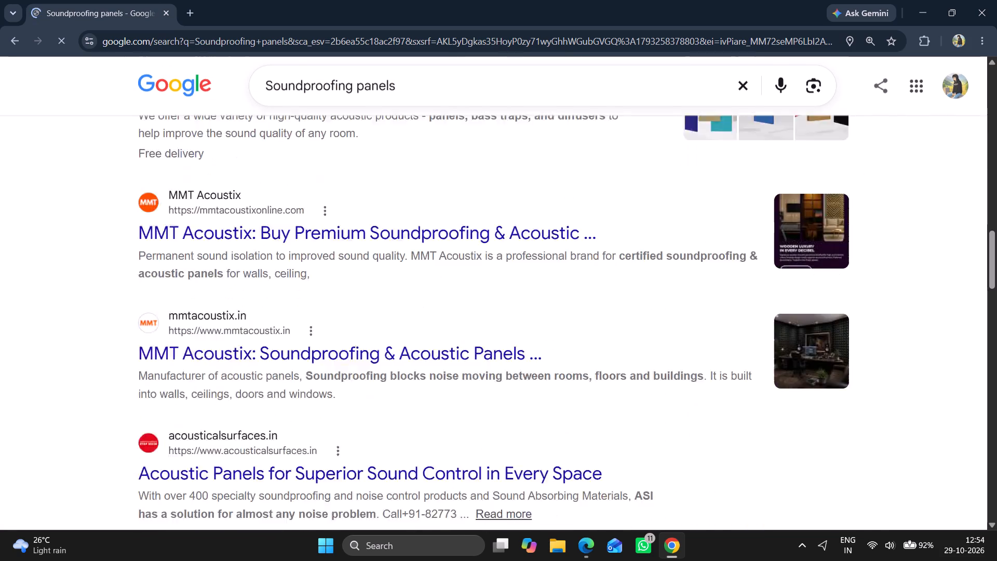
pyautogui.scroll(2, 181, 207)
pyautogui.scroll(-3, 228, 436)
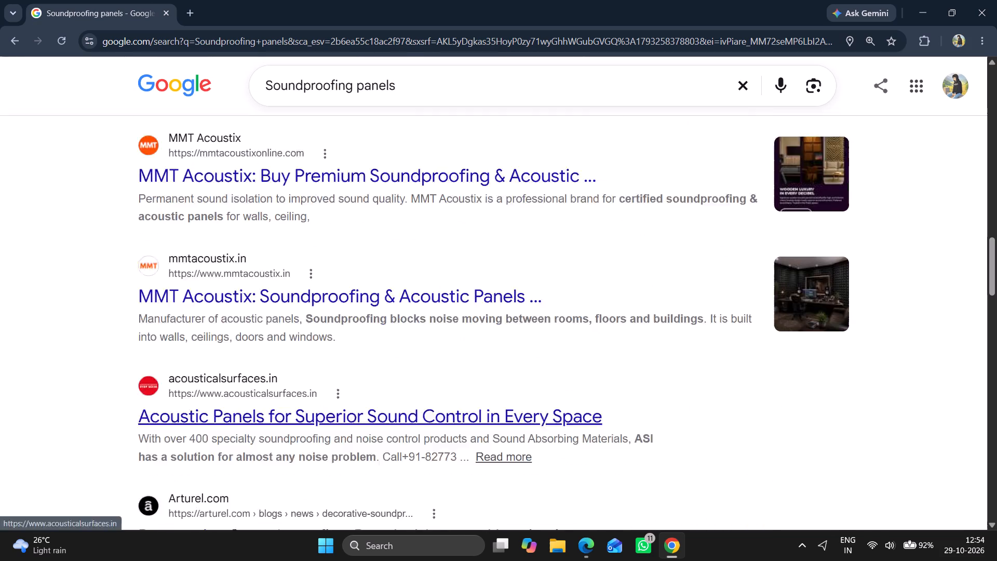
pyautogui.scroll(-3, 187, 463)
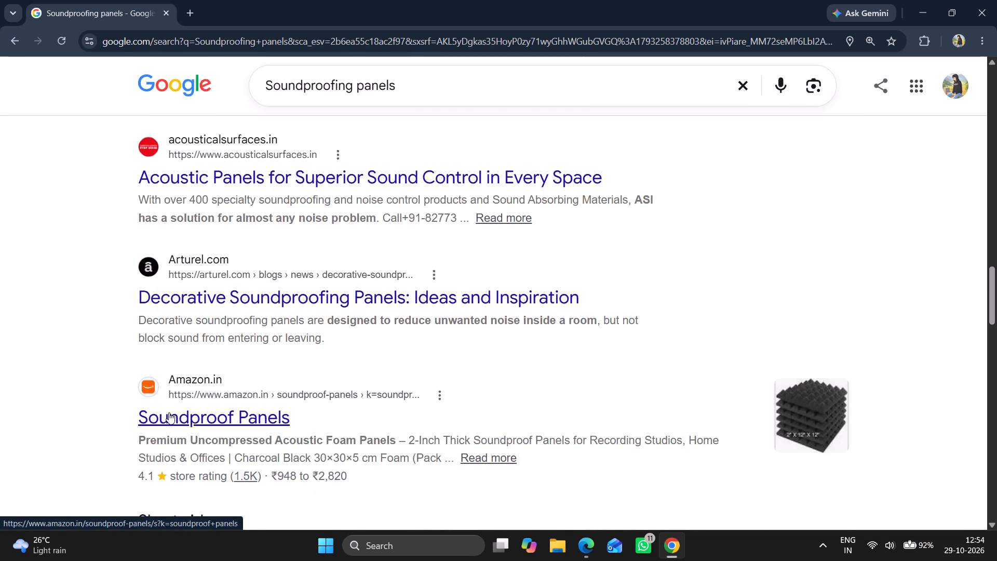
pyautogui.scroll(-7, 169, 412)
pyautogui.scroll(-2, 189, 449)
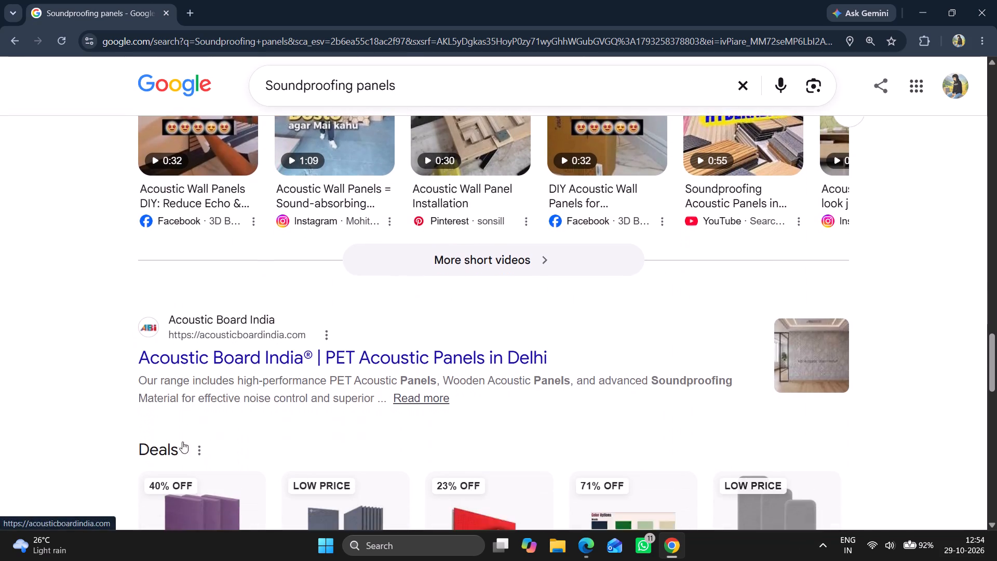
pyautogui.scroll(-12, 178, 428)
pyautogui.scroll(-5, 206, 386)
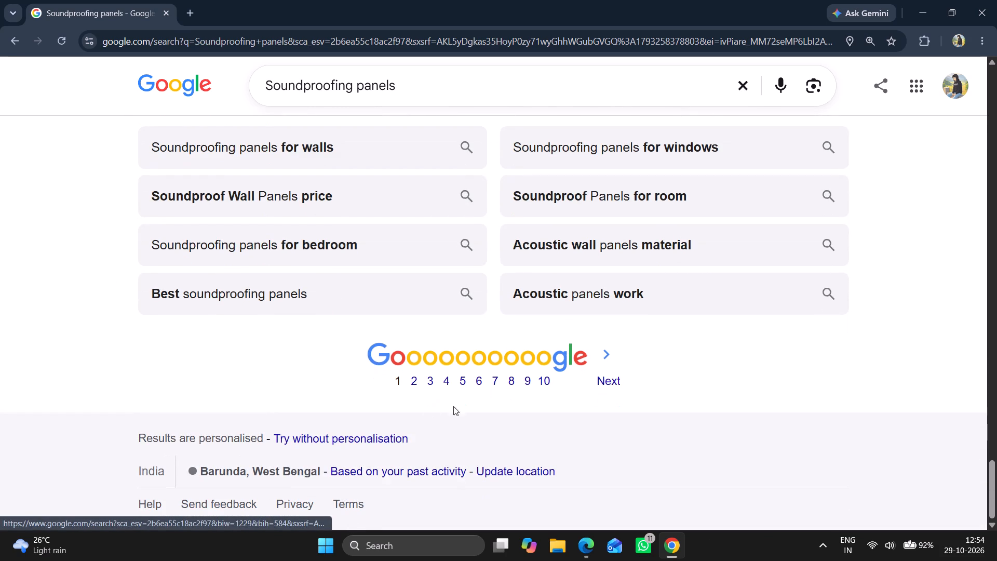
# Open the second page of "Soundproofing panels" results and examine it for a TAP Acoustics listing.
pyautogui.doubleClick(588, 377)
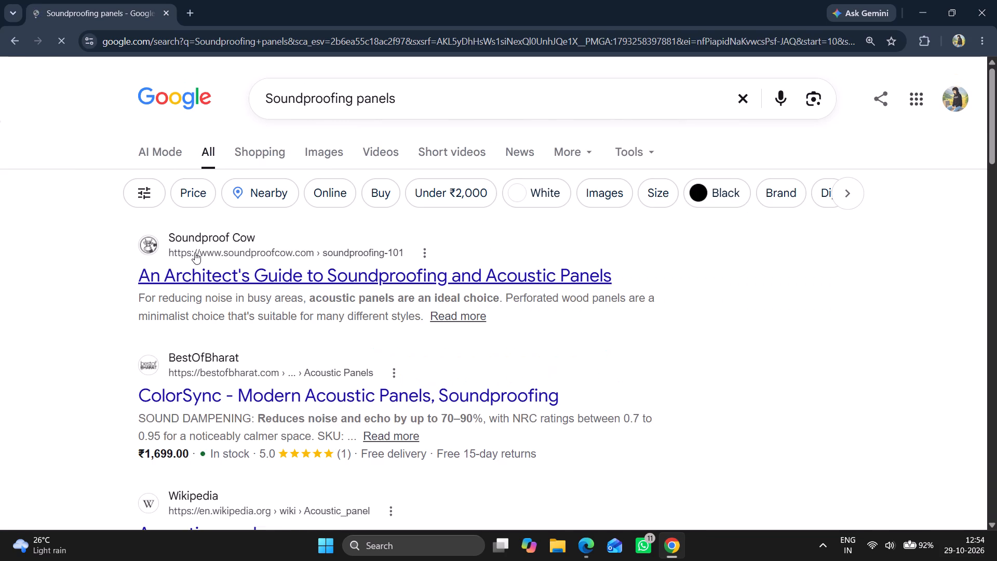
pyautogui.scroll(-3, 182, 491)
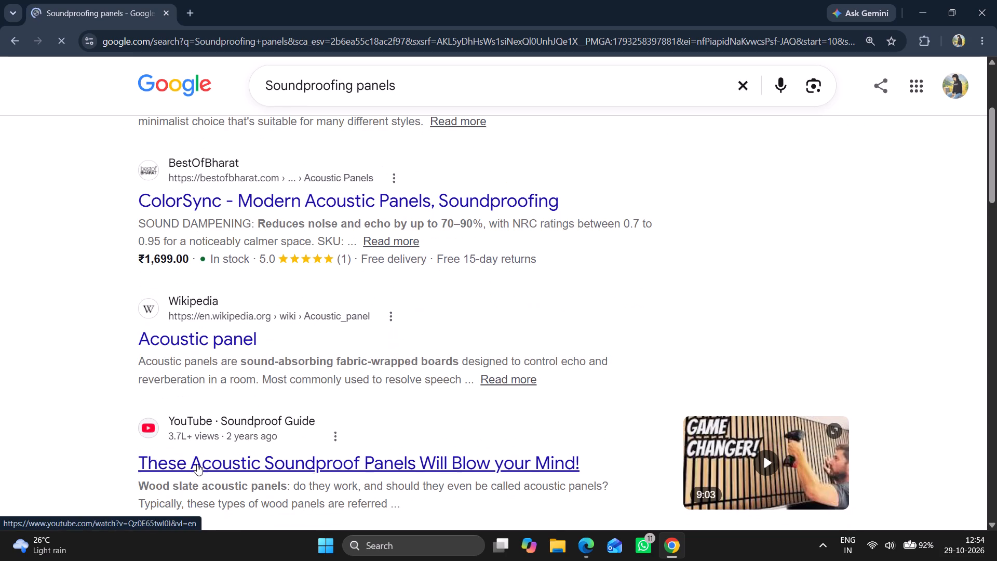
pyautogui.scroll(-4, 197, 464)
pyautogui.scroll(-15, 157, 438)
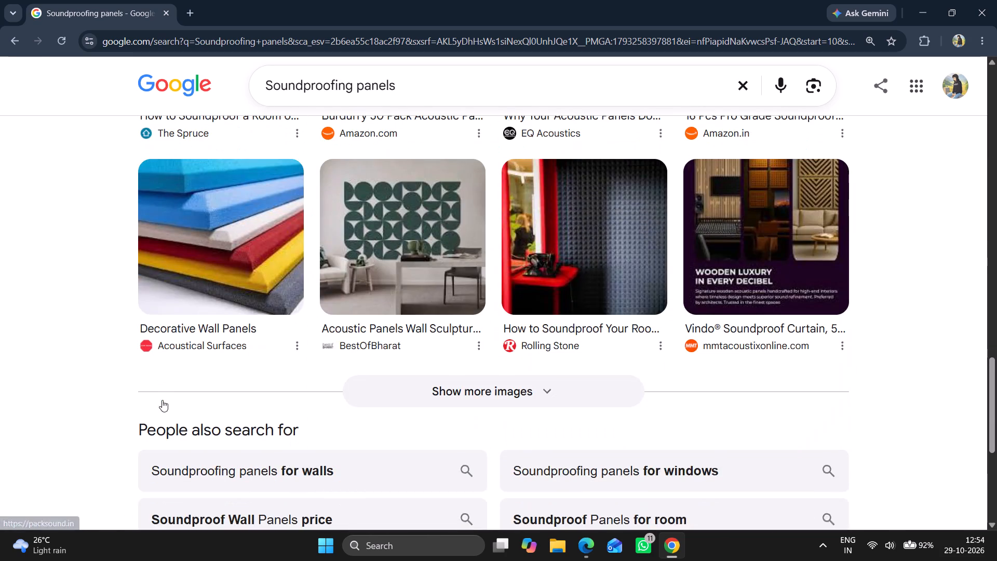
pyautogui.scroll(-8, 163, 404)
# Open the third page of "Soundproofing panels" results and examine it for a TAP Acoustics listing.
pyautogui.click(641, 377)
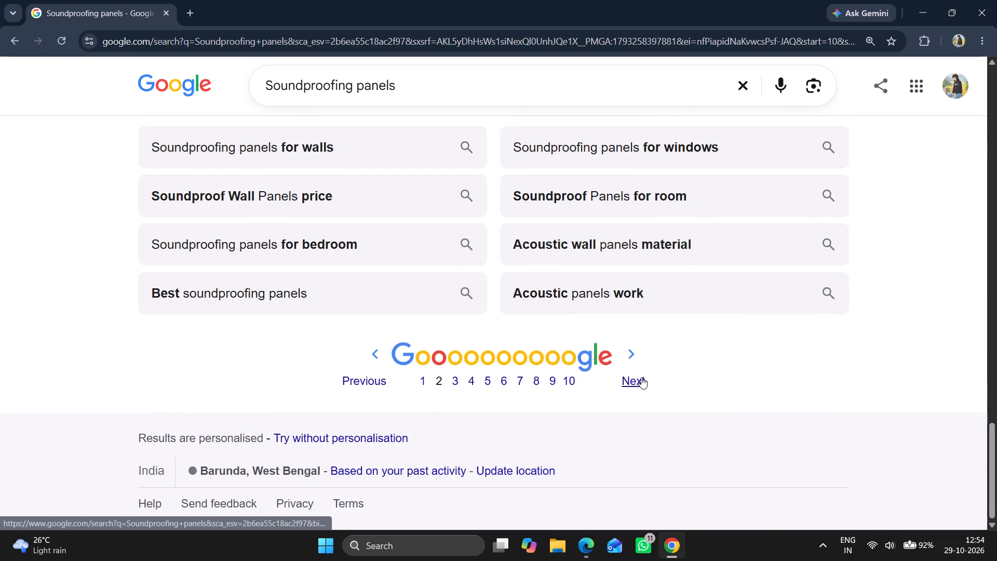
pyautogui.scroll(-3, 183, 413)
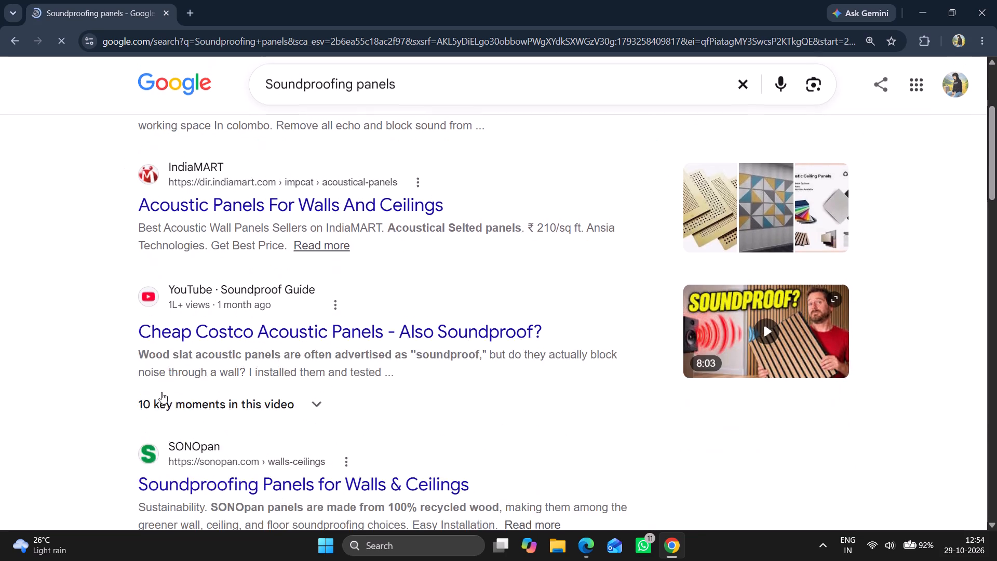
pyautogui.scroll(-18, 160, 392)
pyautogui.scroll(-5, 210, 389)
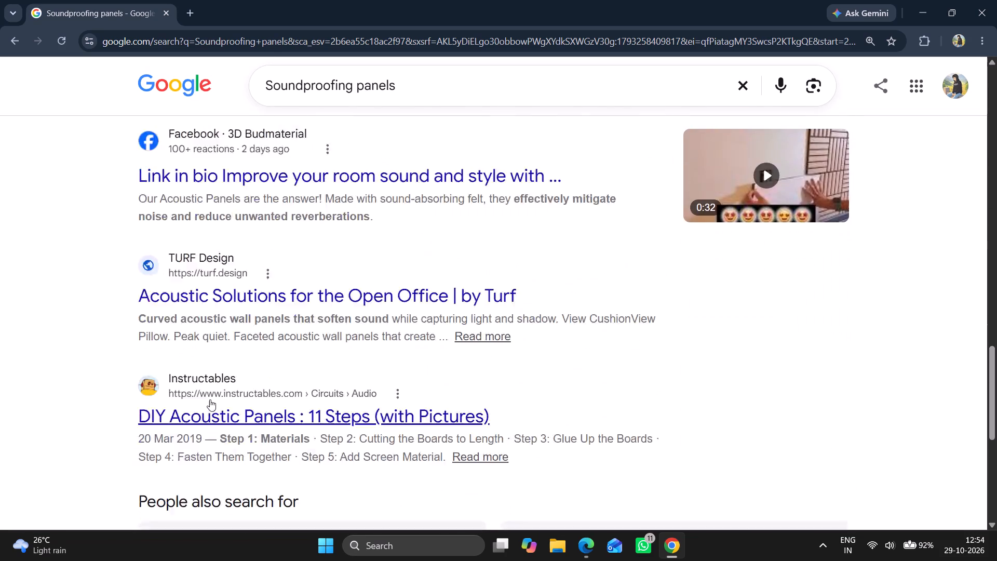
pyautogui.click(586, 550)
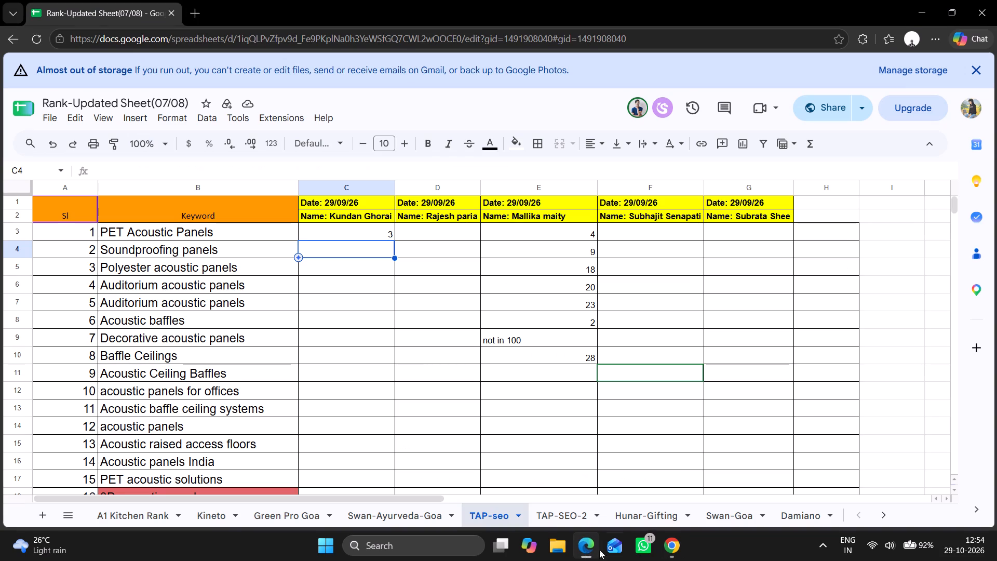
pyautogui.click(677, 547)
pyautogui.scroll(6, 267, 310)
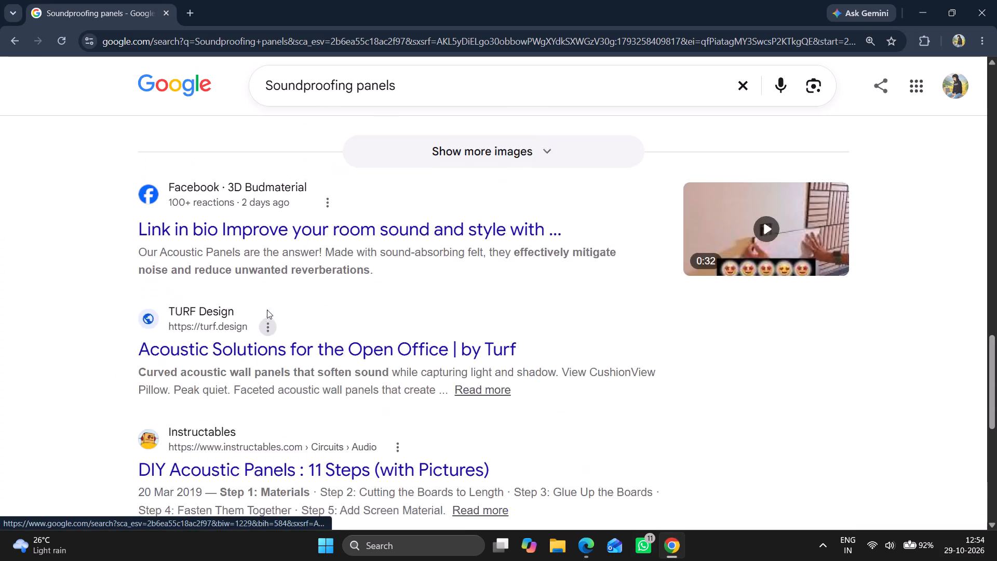
pyautogui.scroll(2, 267, 310)
pyautogui.scroll(-12, 262, 313)
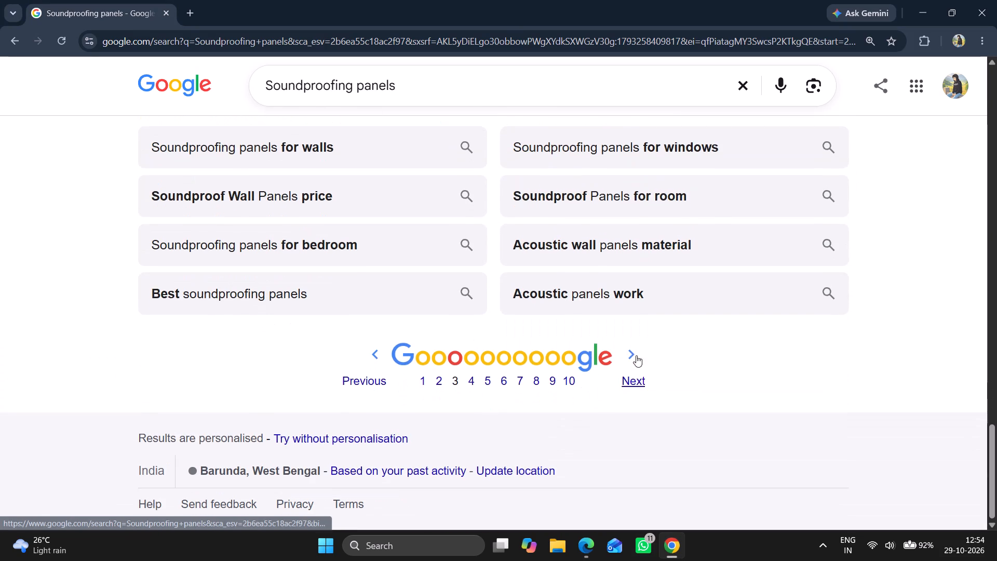
# Open the fourth page of "Soundproofing panels" results and examine it for a TAP Acoustics listing.
pyautogui.click(628, 379)
pyautogui.scroll(-4, 221, 297)
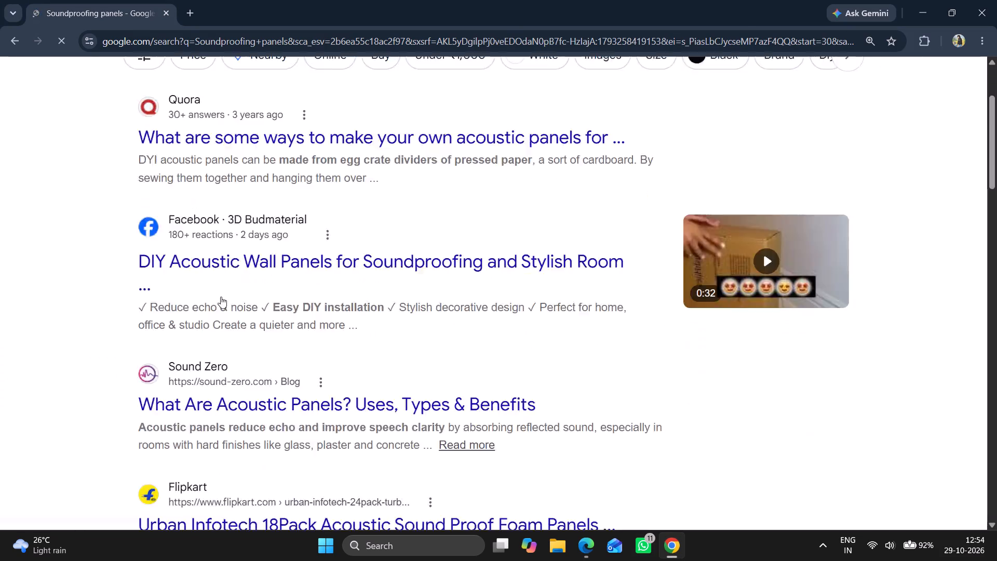
pyautogui.scroll(-16, 221, 297)
pyautogui.scroll(-7, 313, 303)
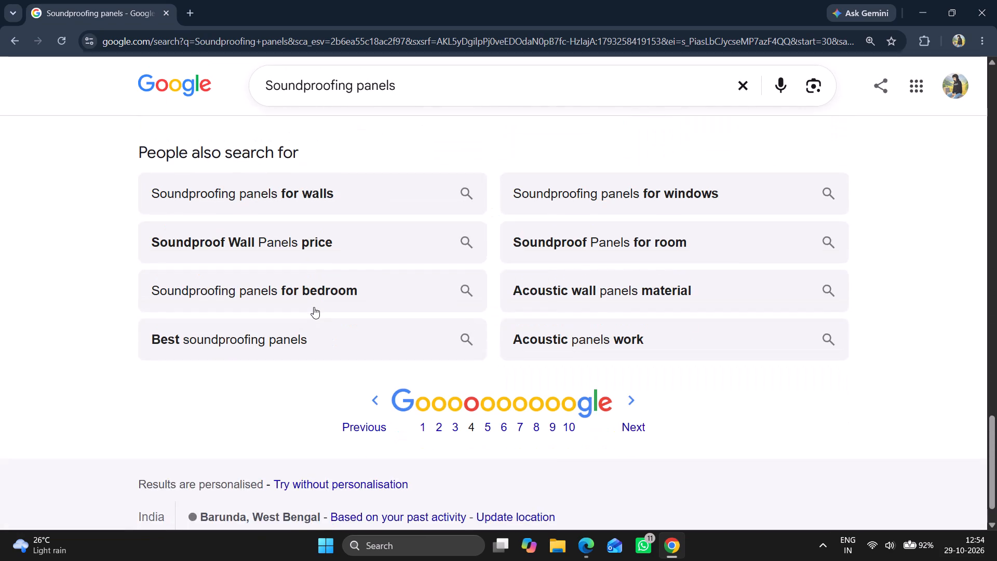
pyautogui.scroll(-3, 314, 307)
# Return to the first page of "Soundproofing panels" results and recheck it for a TAP Acoustics listing.
pyautogui.click(427, 383)
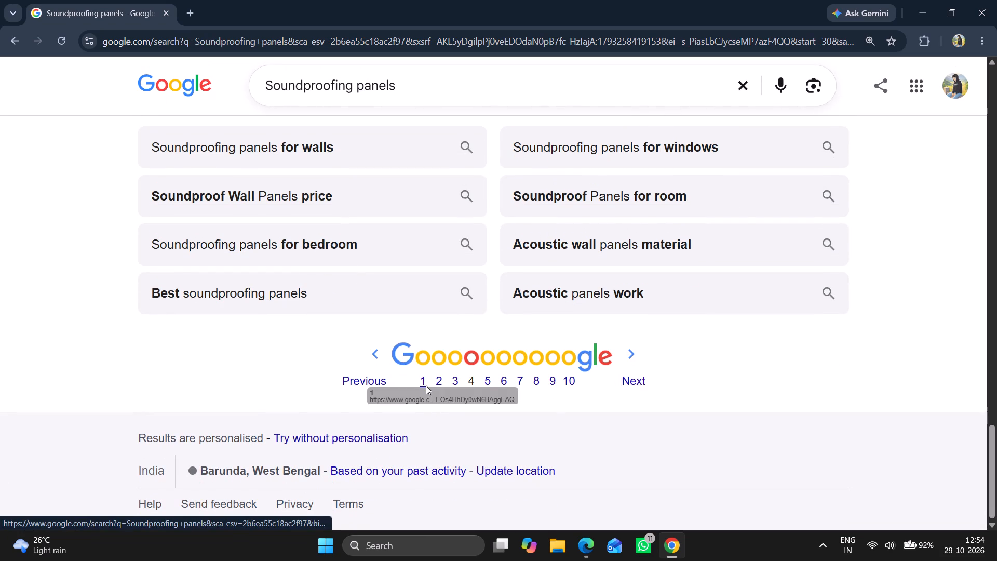
pyautogui.click(426, 385)
pyautogui.scroll(-7, 426, 385)
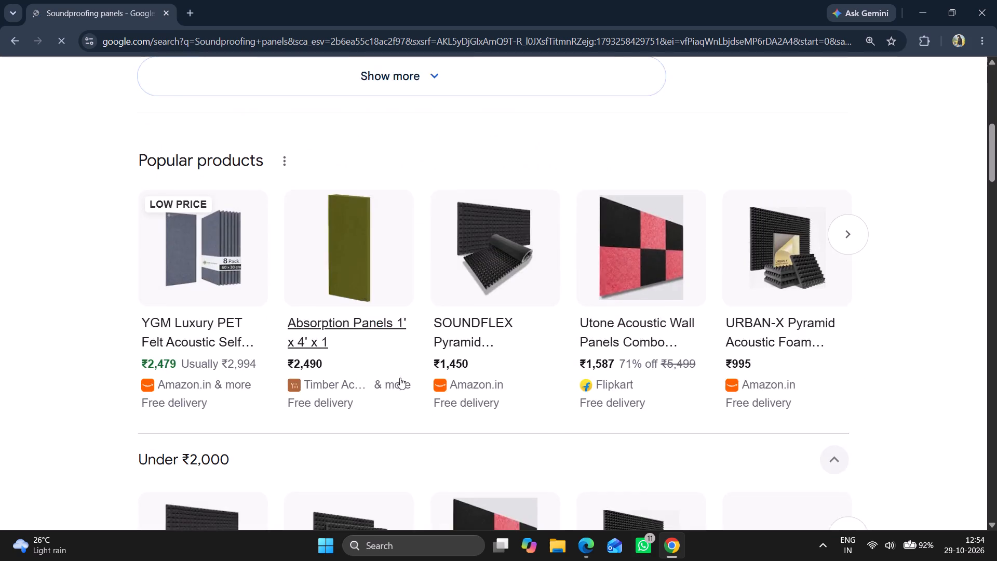
pyautogui.scroll(-5, 392, 378)
pyautogui.scroll(-14, 345, 363)
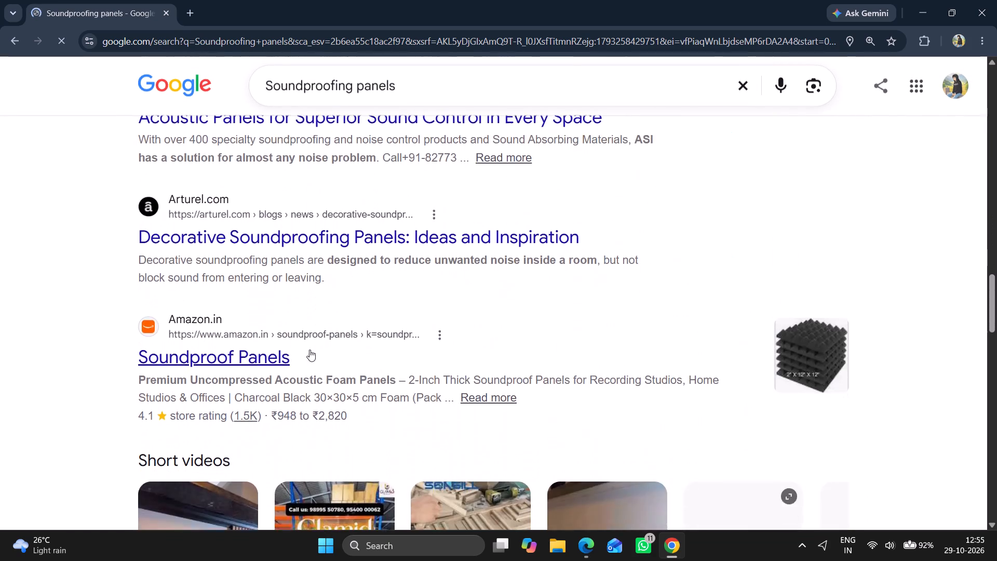
pyautogui.scroll(-18, 309, 350)
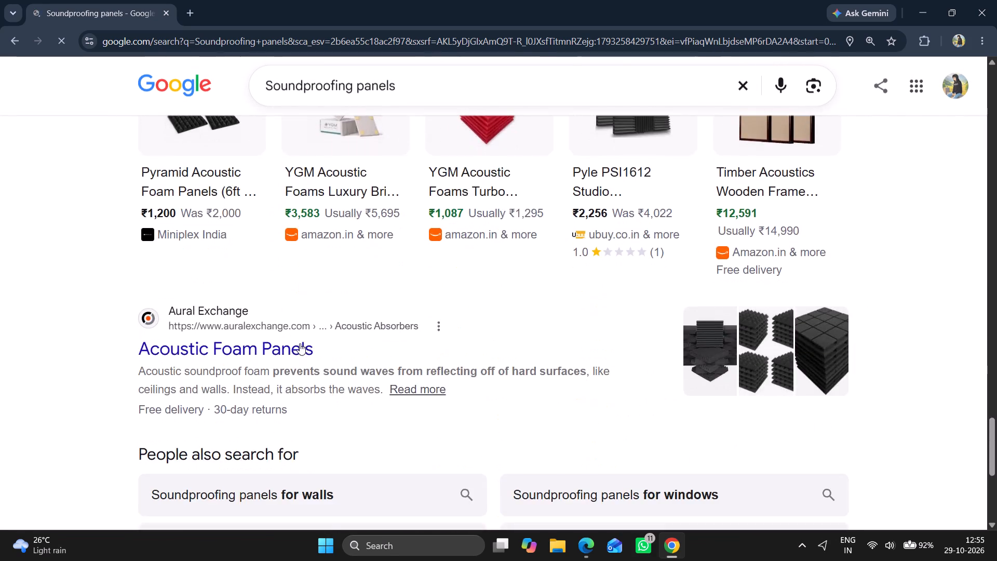
pyautogui.scroll(-3, 275, 348)
pyautogui.scroll(2, 275, 348)
pyautogui.scroll(-9, 273, 348)
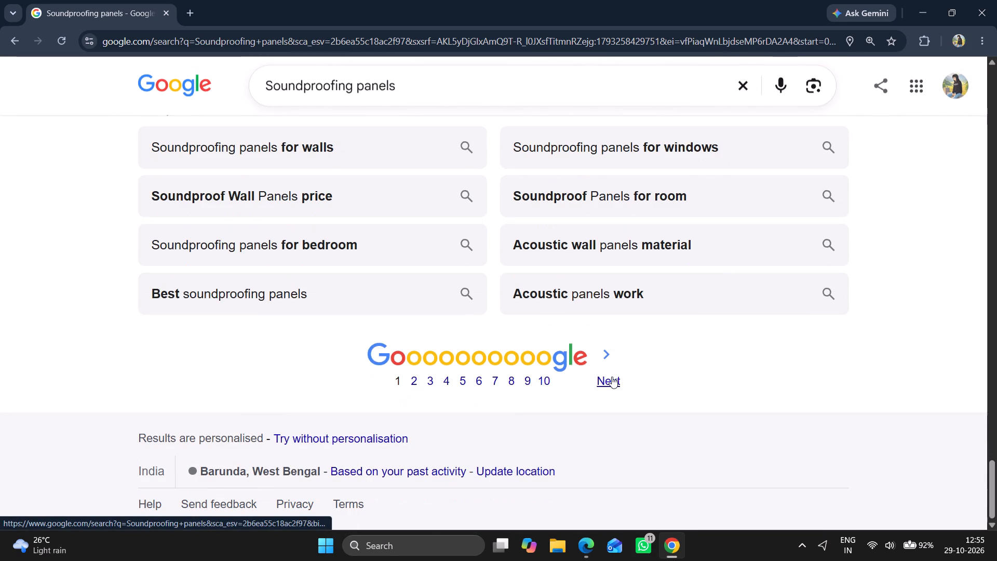
# Reopen the second page of "Soundproofing panels" results and recheck its listings for TAP Acoustics.
pyautogui.click(612, 379)
pyautogui.scroll(-3, 489, 355)
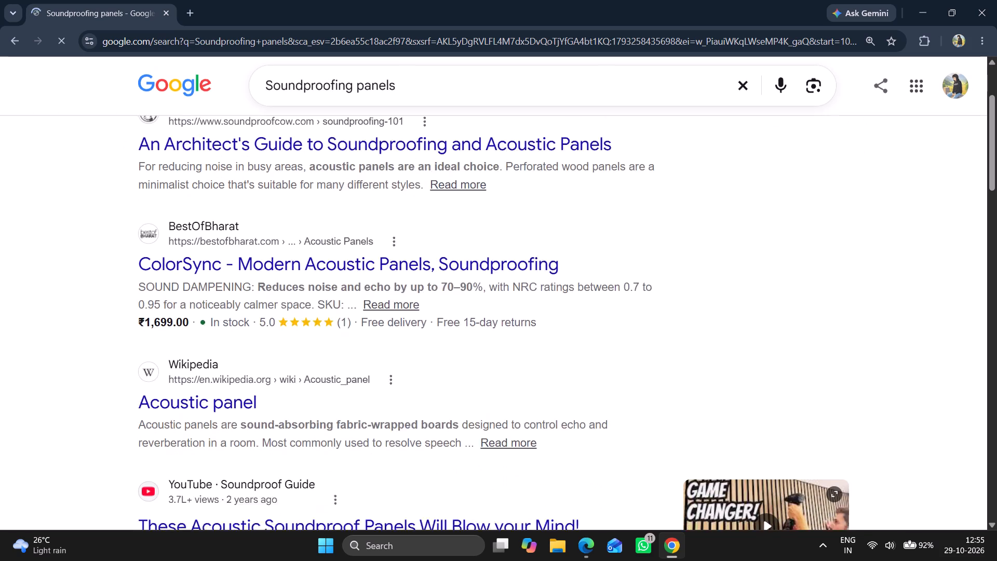
pyautogui.scroll(-14, 487, 354)
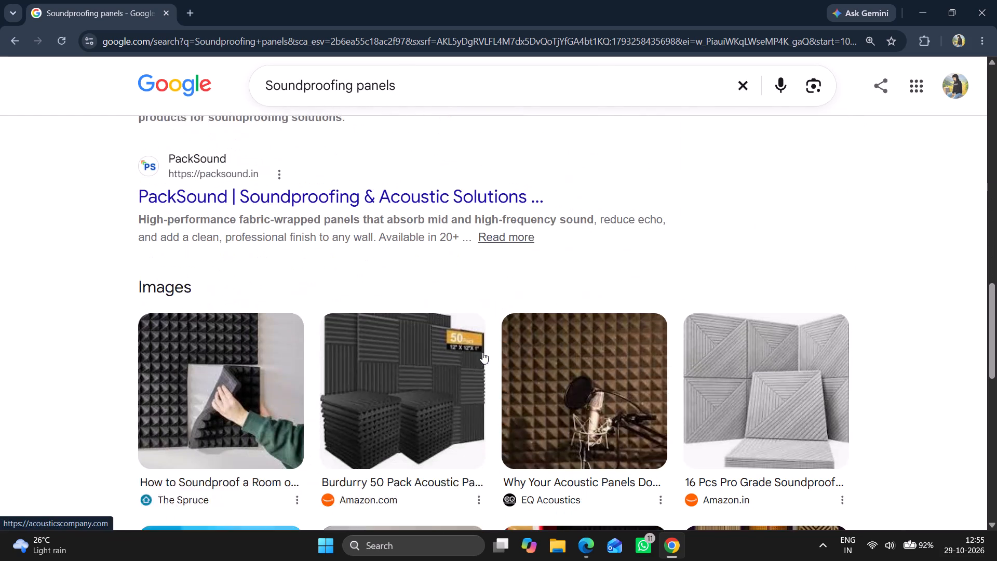
# Switch to the TAP-seo sheet in Edge and enter rank 11 for "Soundproofing panels" in cell C4.
pyautogui.click(590, 544)
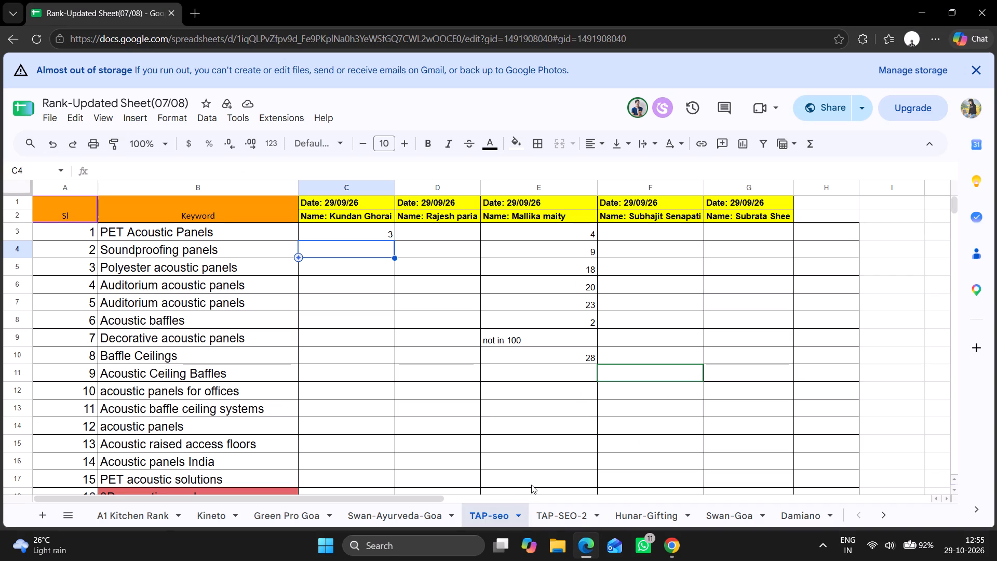
pyautogui.write('11')
pyautogui.press('Return')
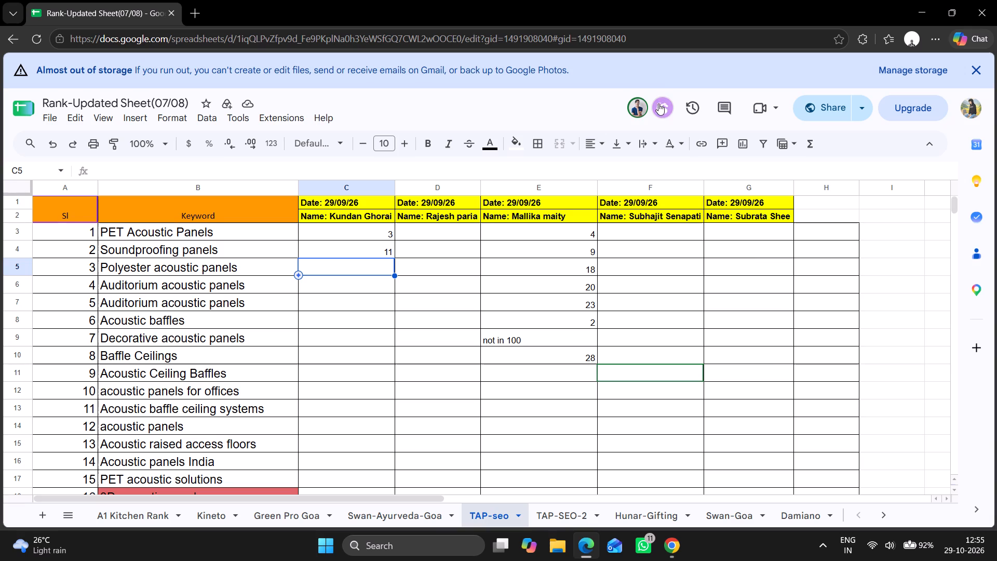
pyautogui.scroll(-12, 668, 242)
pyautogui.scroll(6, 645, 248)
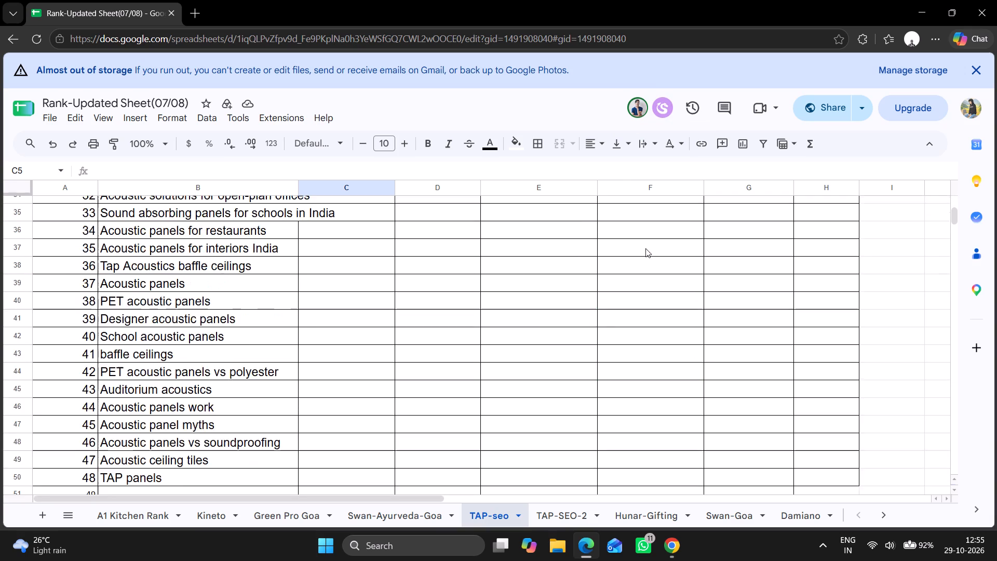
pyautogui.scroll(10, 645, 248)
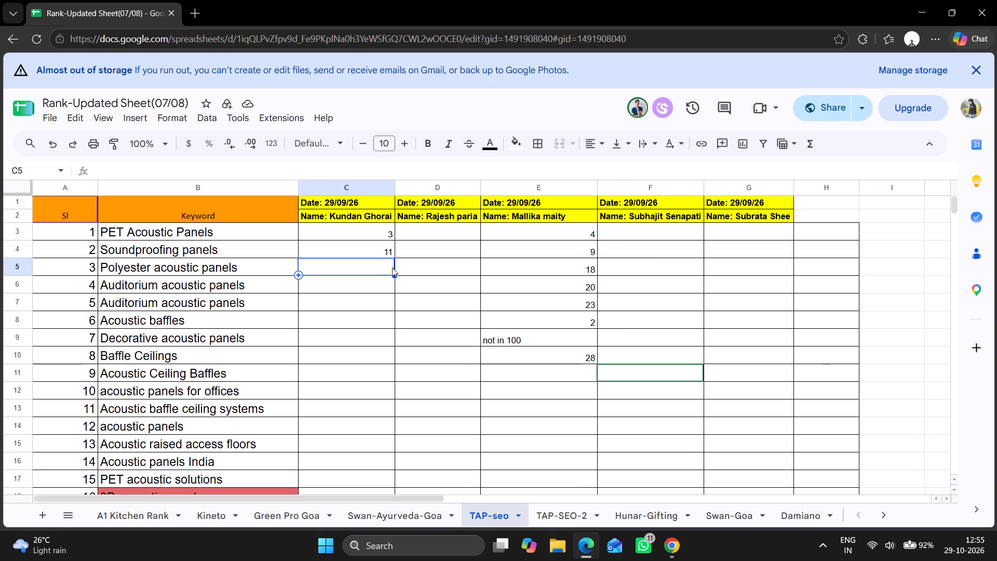
# Copy the keyword "Polyester acoustic panels" from cell B5.
pyautogui.doubleClick(263, 269)
pyautogui.click(263, 269)
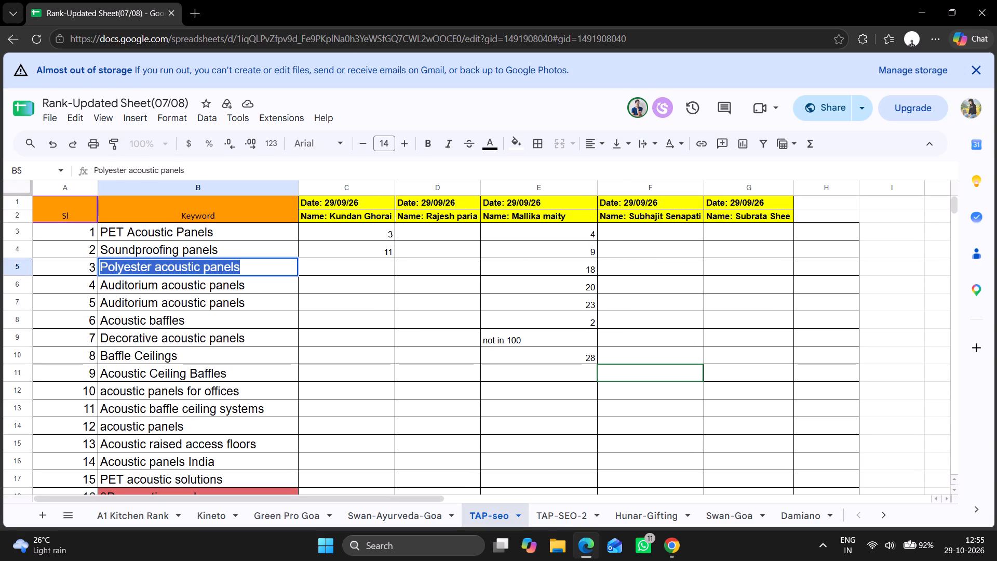
pyautogui.hotkey('ctrl', 'c')
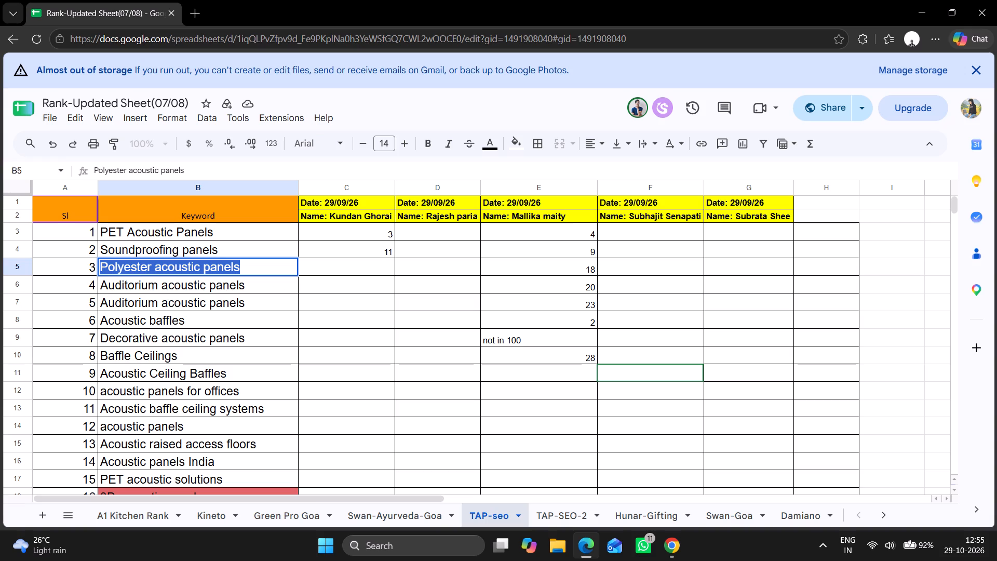
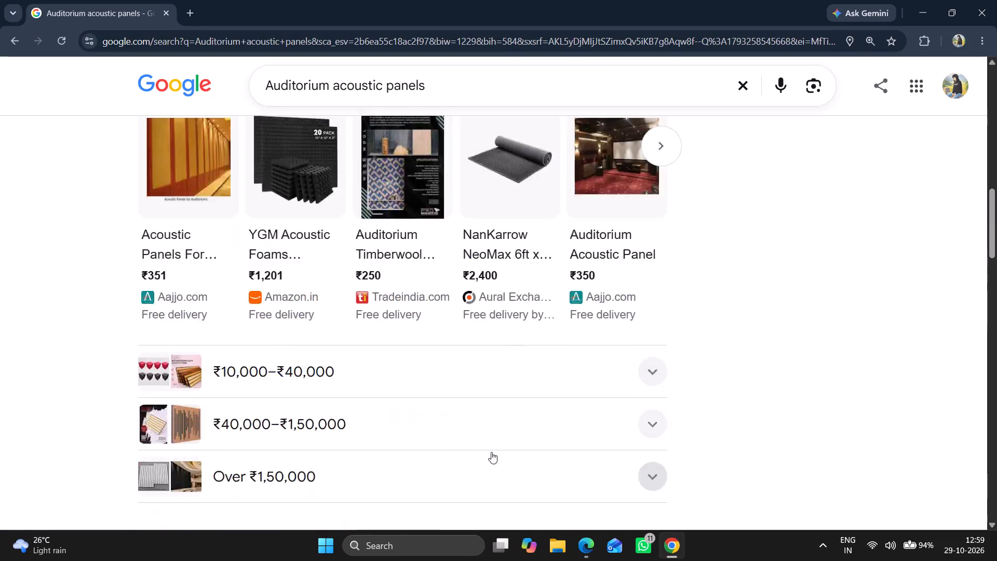
# Recheck the Google results for "Auditorium acoustic panels" for TAP Acoustics' listing position.
pyautogui.scroll(10, 493, 439)
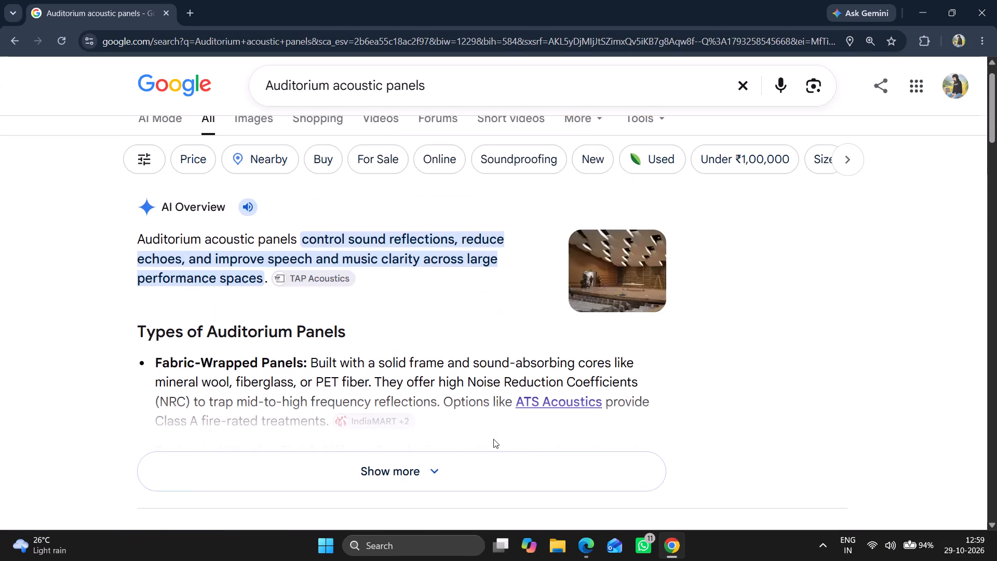
pyautogui.scroll(6, 493, 439)
pyautogui.scroll(-11, 390, 406)
pyautogui.scroll(-5, 180, 393)
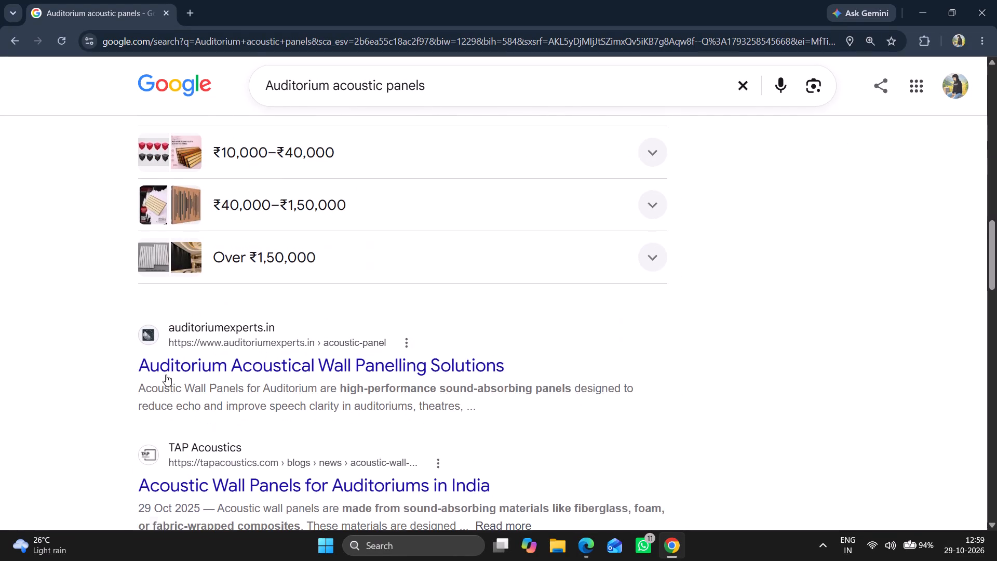
pyautogui.scroll(-12, 194, 466)
pyautogui.scroll(1, 220, 463)
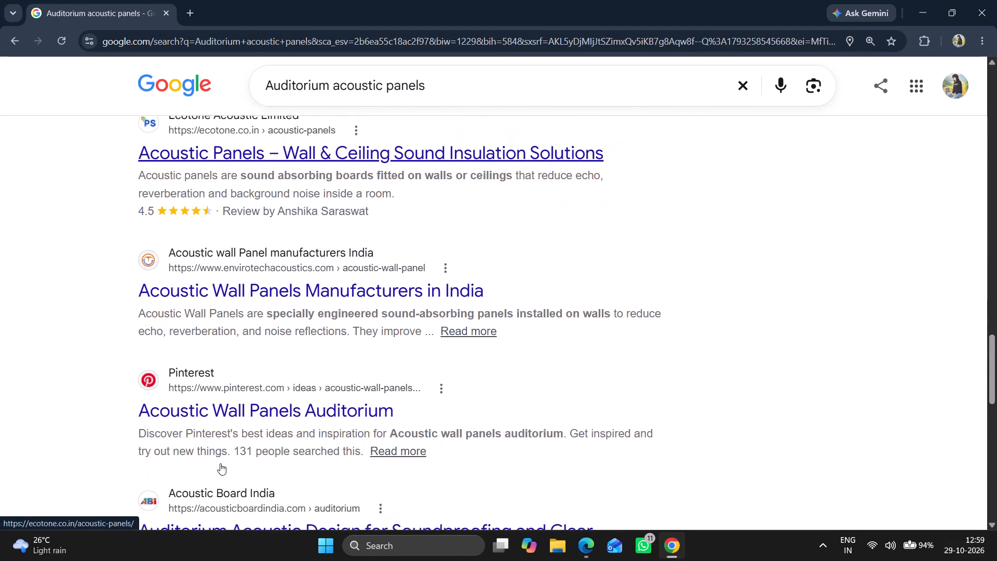
# Switch to the TAP-seo sheet in Edge and copy the keyword "Auditorium acoustic panels" from cell B7.
pyautogui.click(578, 557)
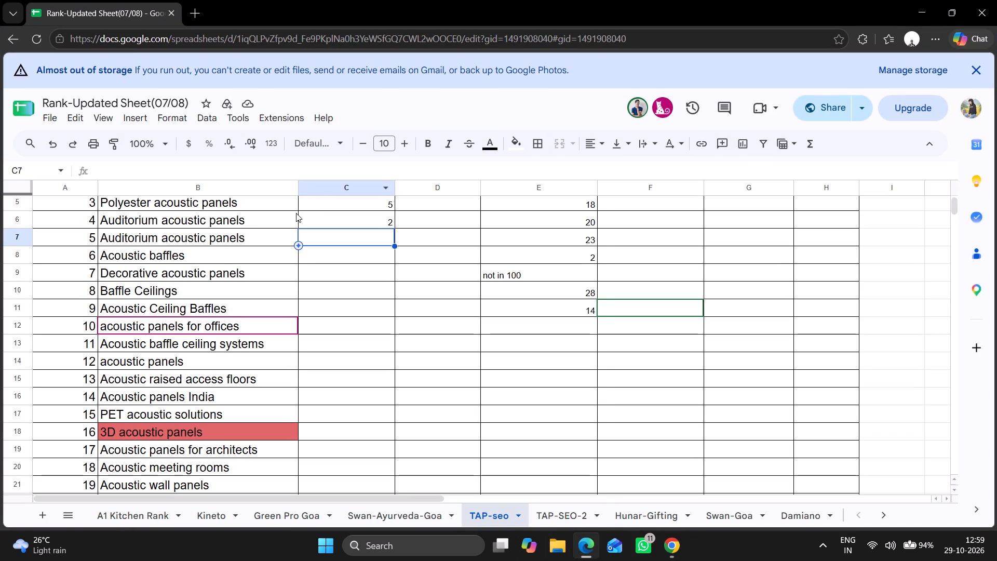
pyautogui.click(265, 236)
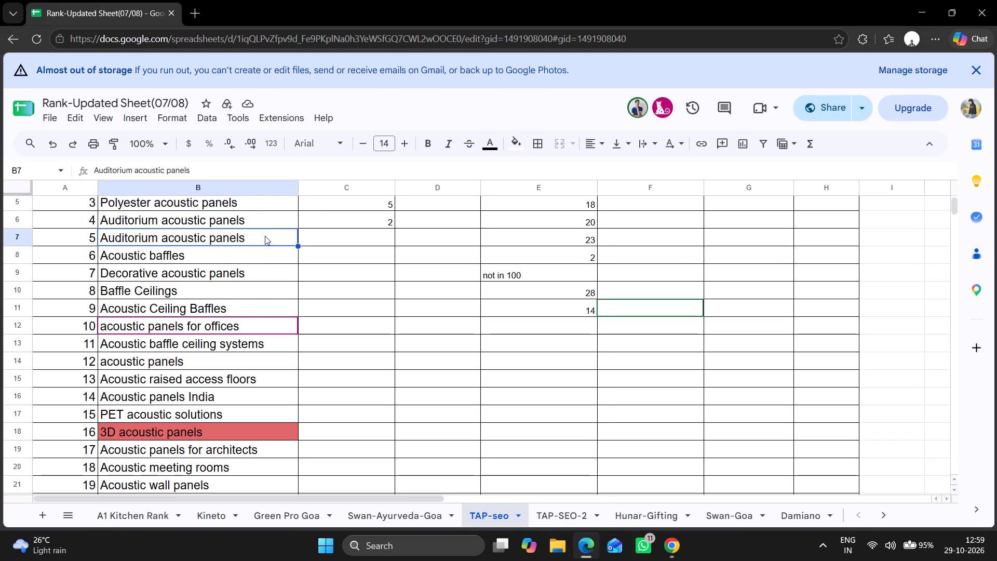
pyautogui.doubleClick(265, 236)
pyautogui.doubleClick(265, 236)
pyautogui.click(264, 235)
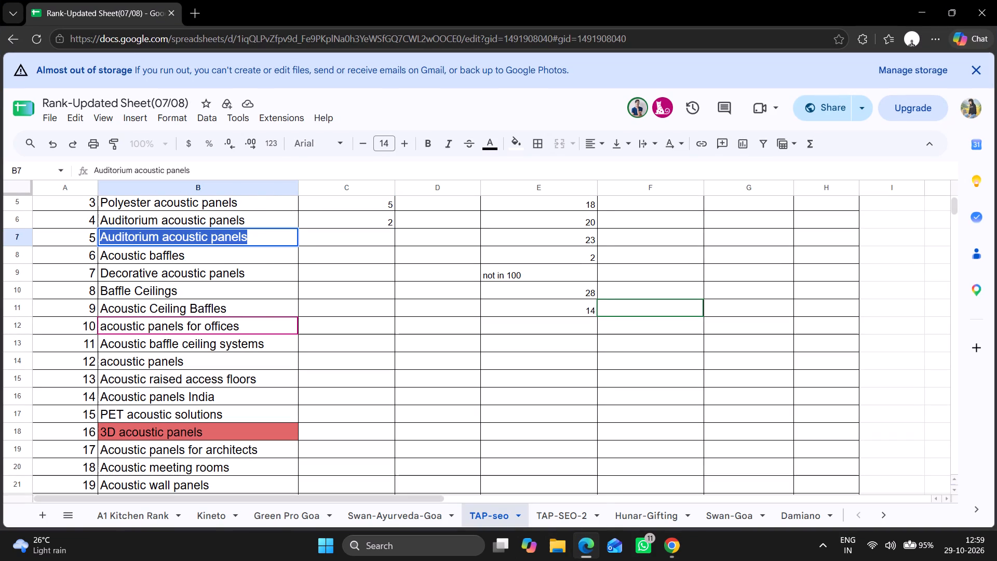
pyautogui.hotkey('ctrl', 'c')
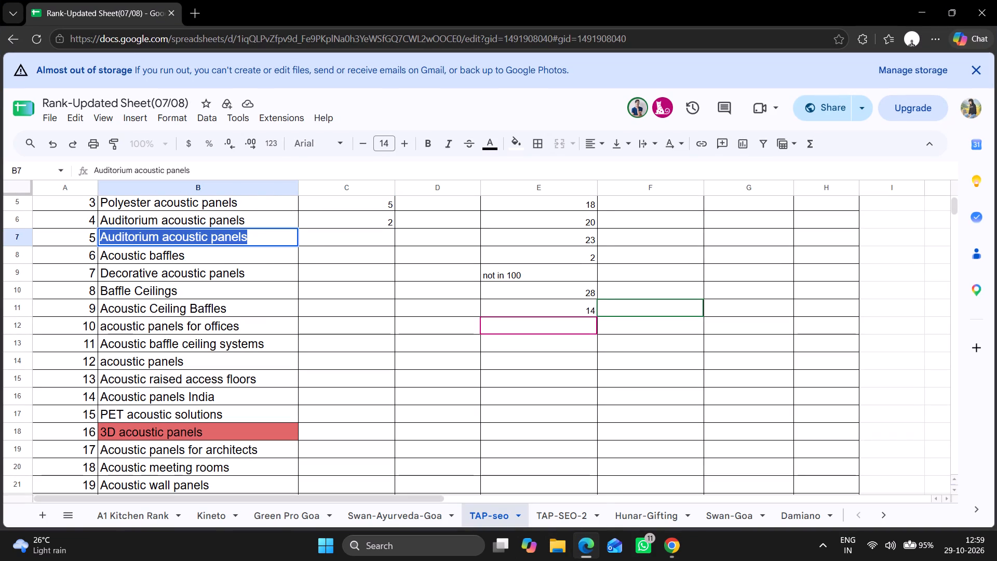
pyautogui.click(314, 234)
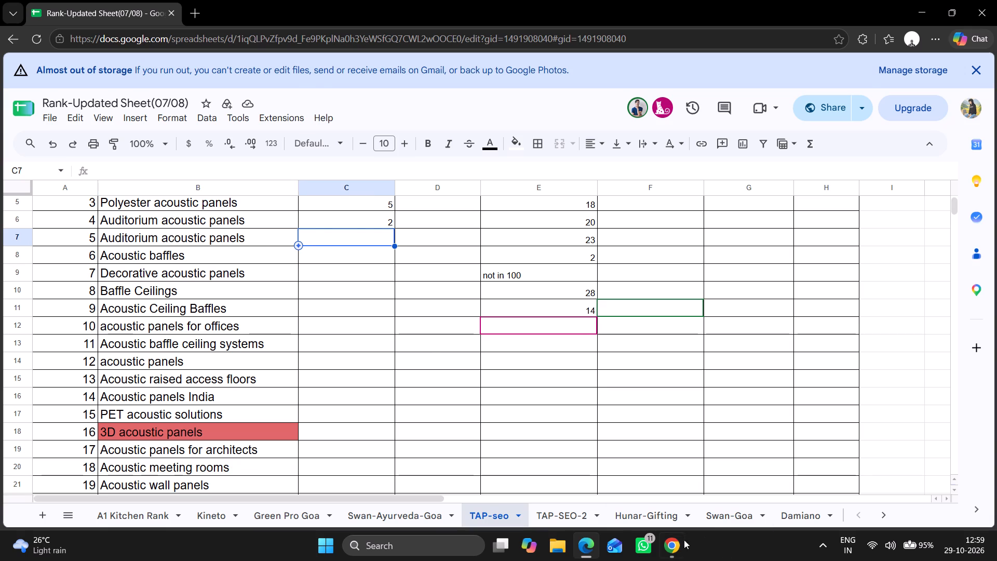
# Switch to Chrome and search Google for the copied keyword "Auditorium acoustic panels".
pyautogui.click(672, 546)
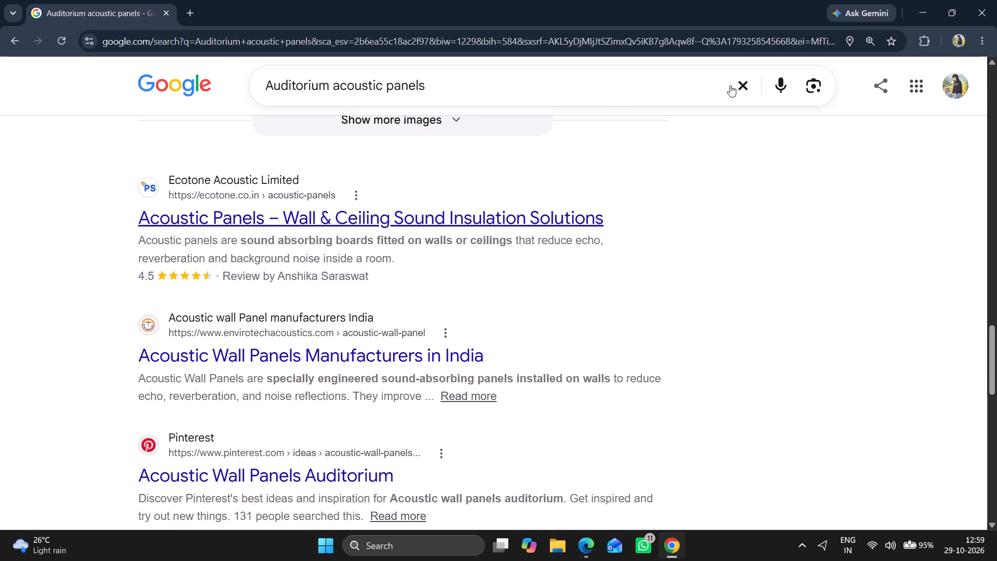
pyautogui.click(730, 85)
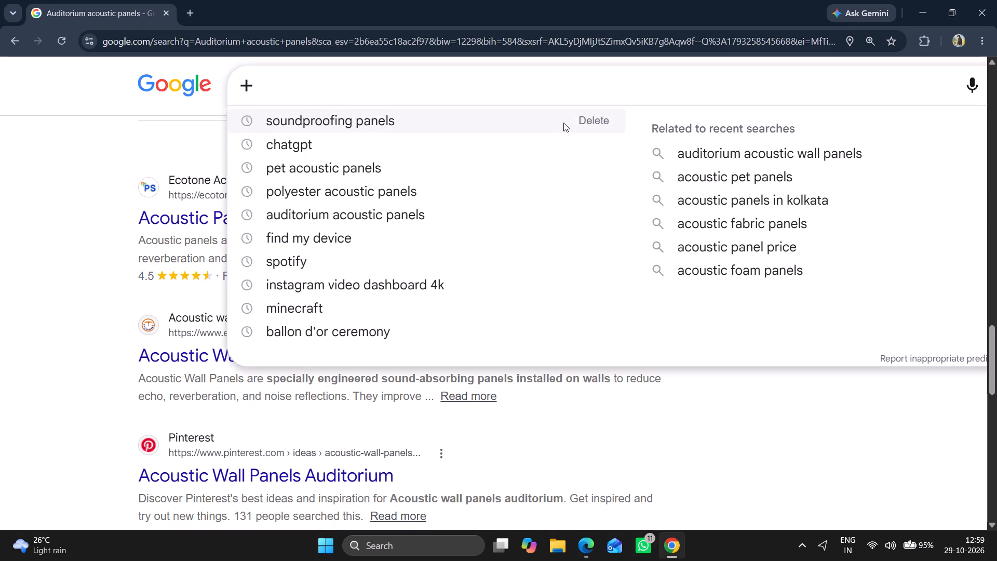
pyautogui.hotkey('ctrl', 'v')
pyautogui.press('Return')
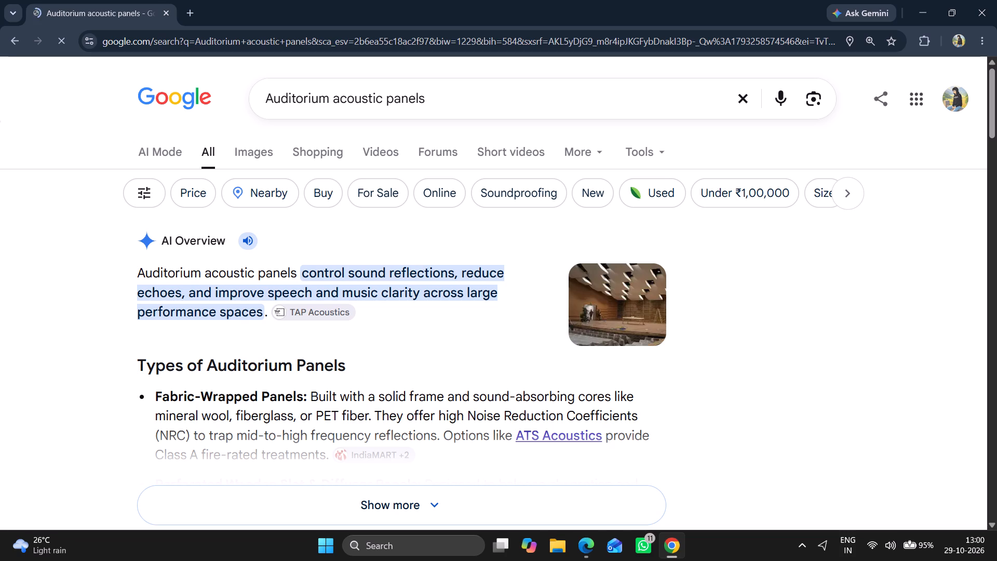
# Examine the new "Auditorium acoustic panels" results for the position of TAP Acoustics' listing.
pyautogui.scroll(-4, 194, 298)
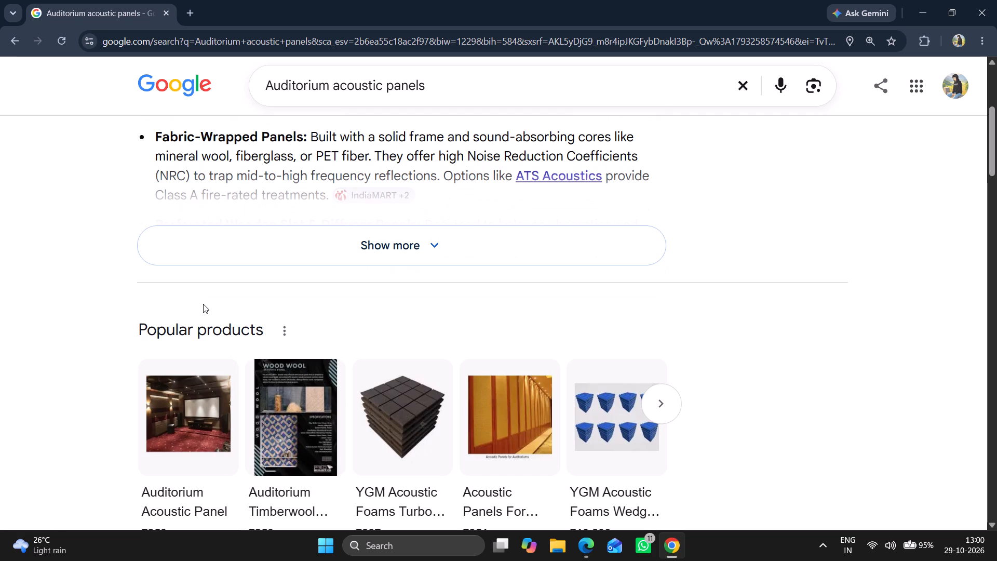
pyautogui.scroll(4, 209, 304)
pyautogui.scroll(-12, 144, 320)
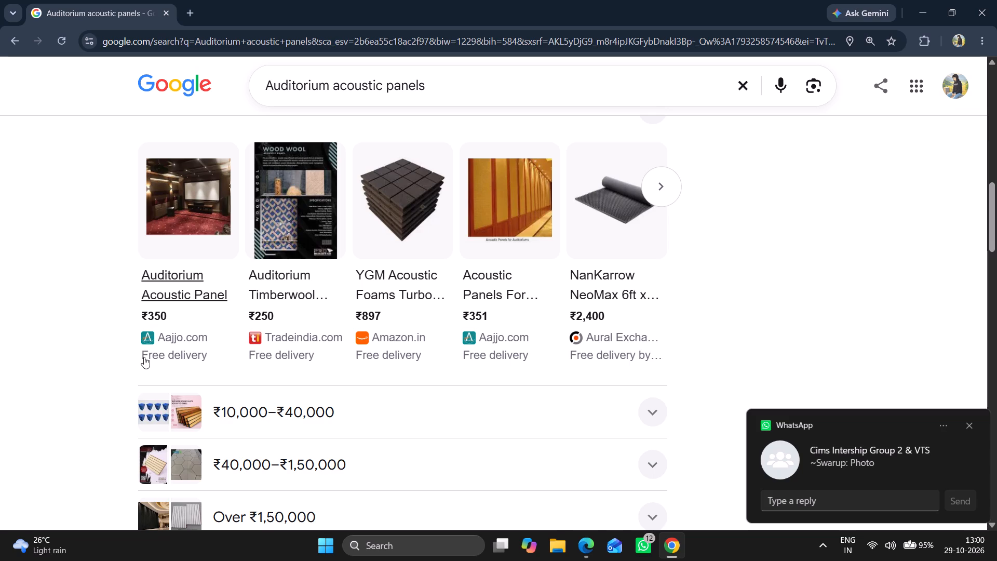
pyautogui.scroll(-4, 144, 357)
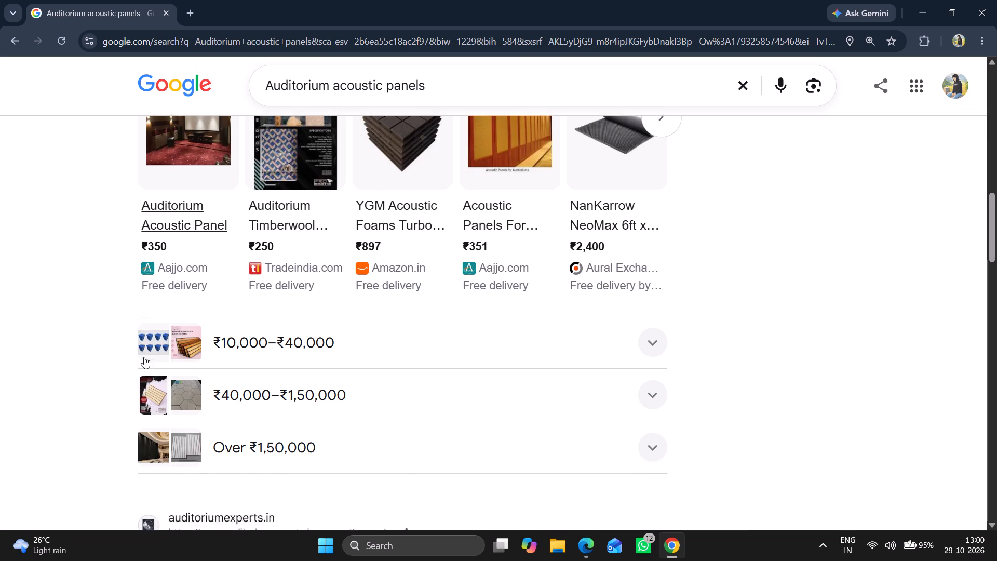
pyautogui.scroll(-1, 144, 357)
pyautogui.scroll(11, 111, 328)
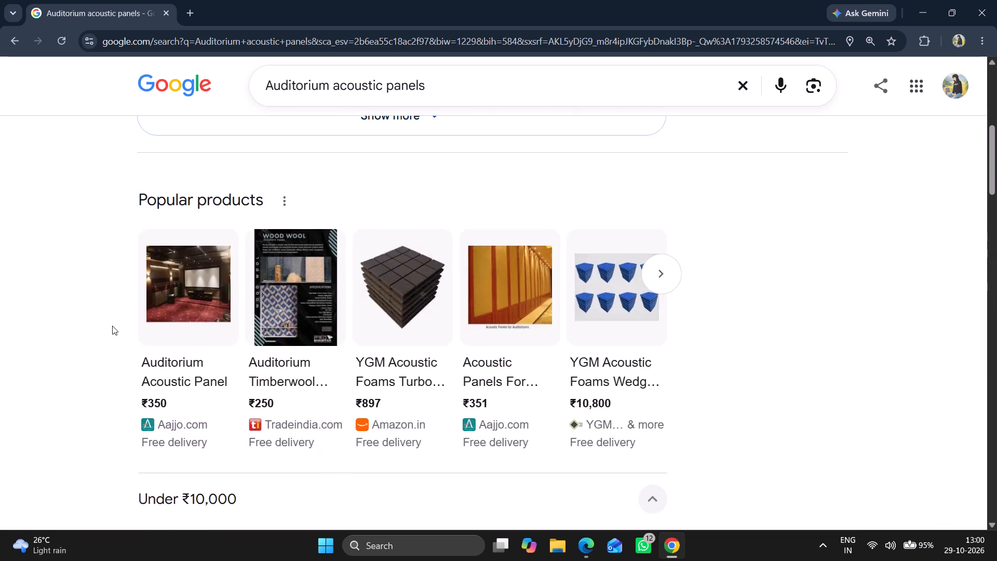
pyautogui.scroll(9, 112, 326)
pyautogui.scroll(-20, 113, 318)
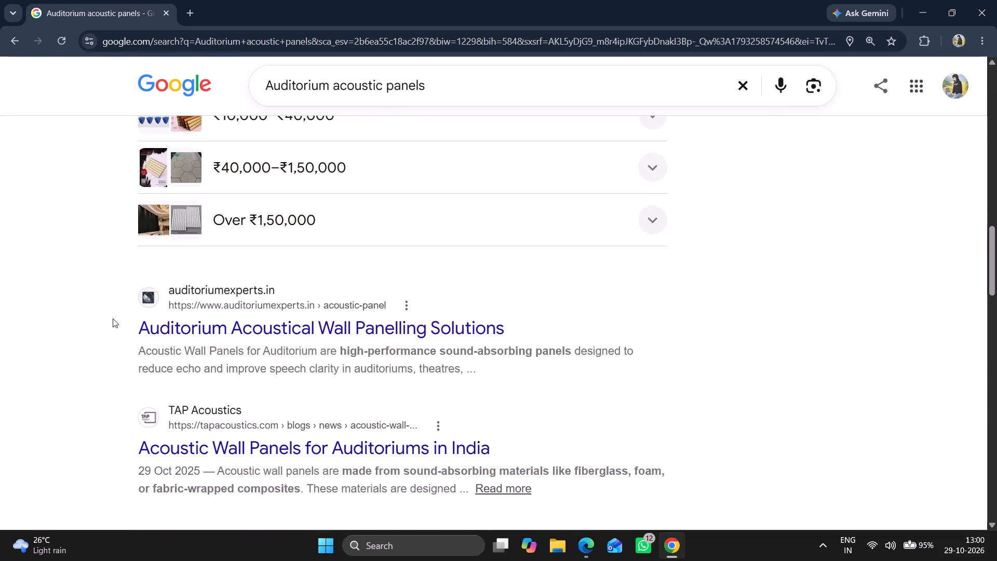
pyautogui.scroll(2, 120, 277)
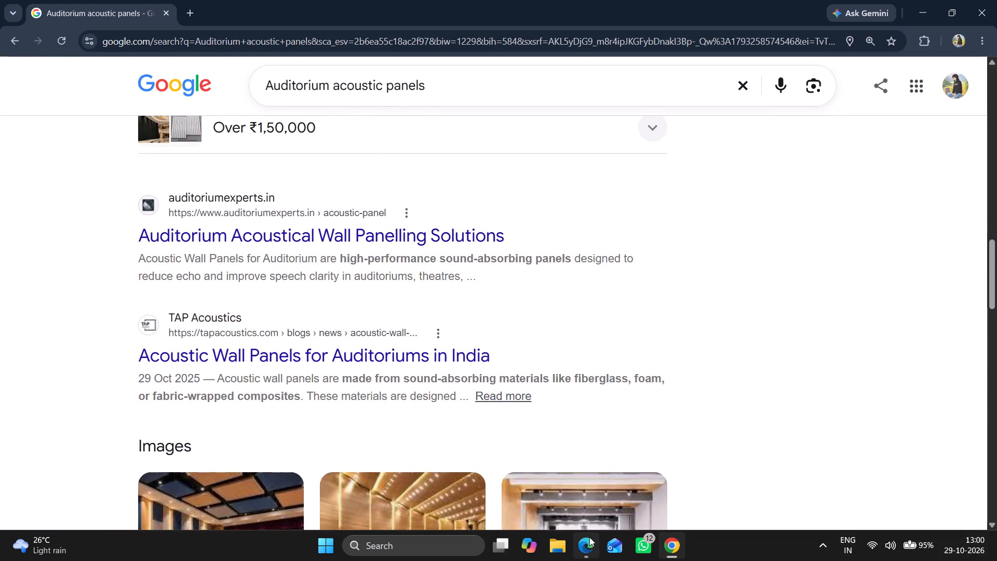
# Switch to the TAP-seo sheet in Edge and enter rank 2 for "Auditorium acoustic panels" in cell C7.
pyautogui.click(589, 537)
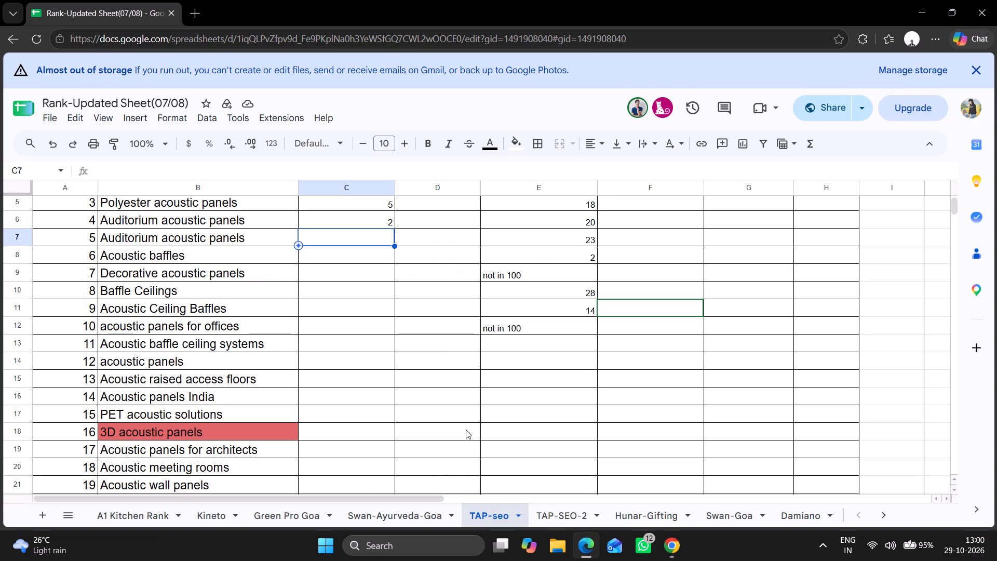
pyautogui.press('2')
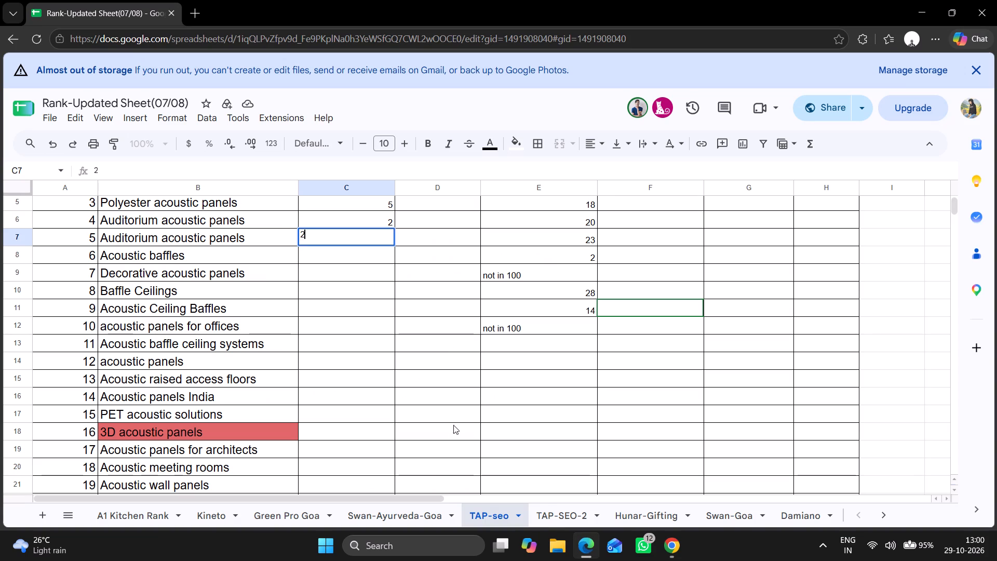
pyautogui.click(250, 248)
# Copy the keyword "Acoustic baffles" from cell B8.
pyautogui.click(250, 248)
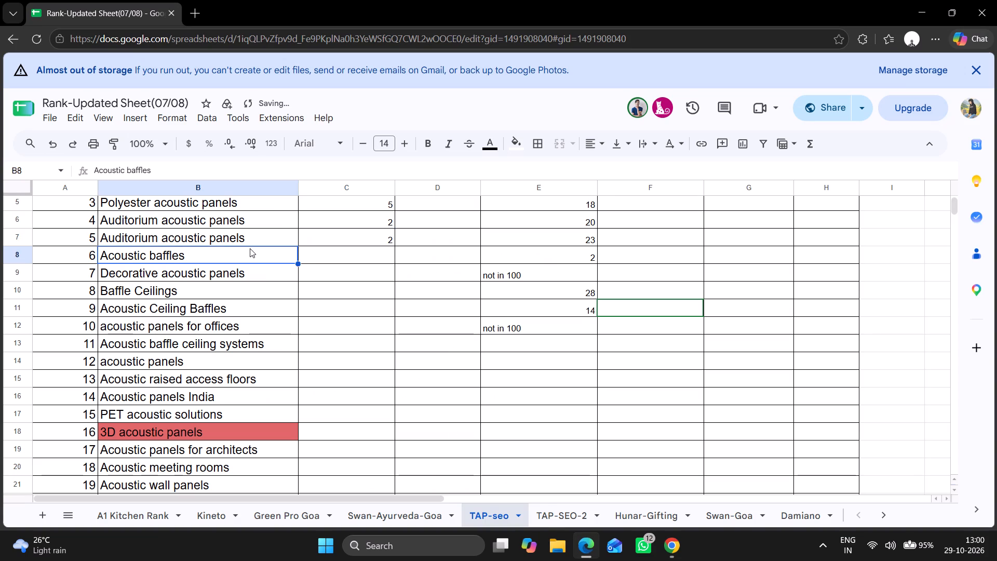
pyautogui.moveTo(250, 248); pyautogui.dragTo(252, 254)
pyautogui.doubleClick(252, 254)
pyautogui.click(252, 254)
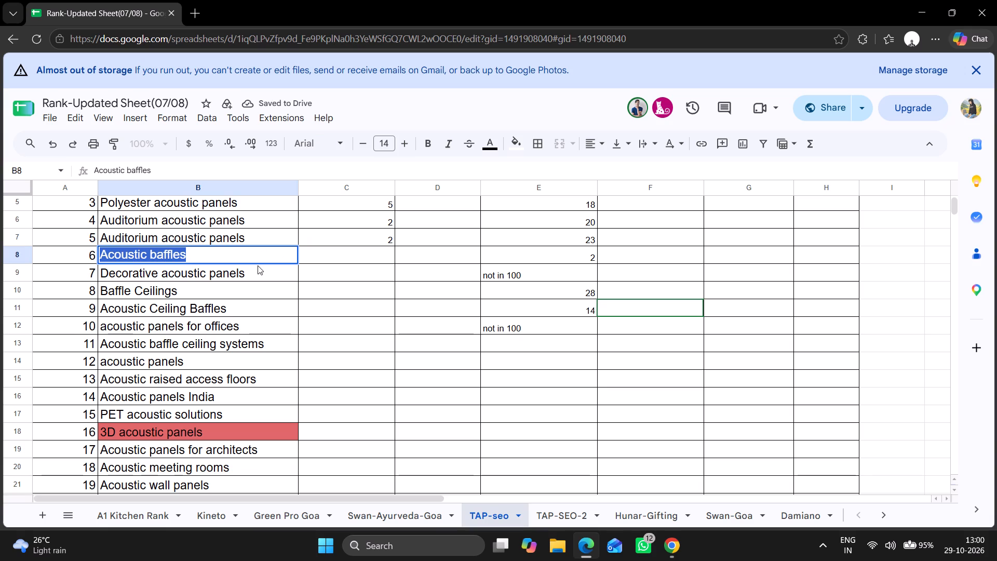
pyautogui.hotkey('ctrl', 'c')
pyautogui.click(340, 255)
# Switch to Chrome and glance again at TAP Acoustics' listing in the "Auditorium acoustic panels" results.
pyautogui.click(675, 560)
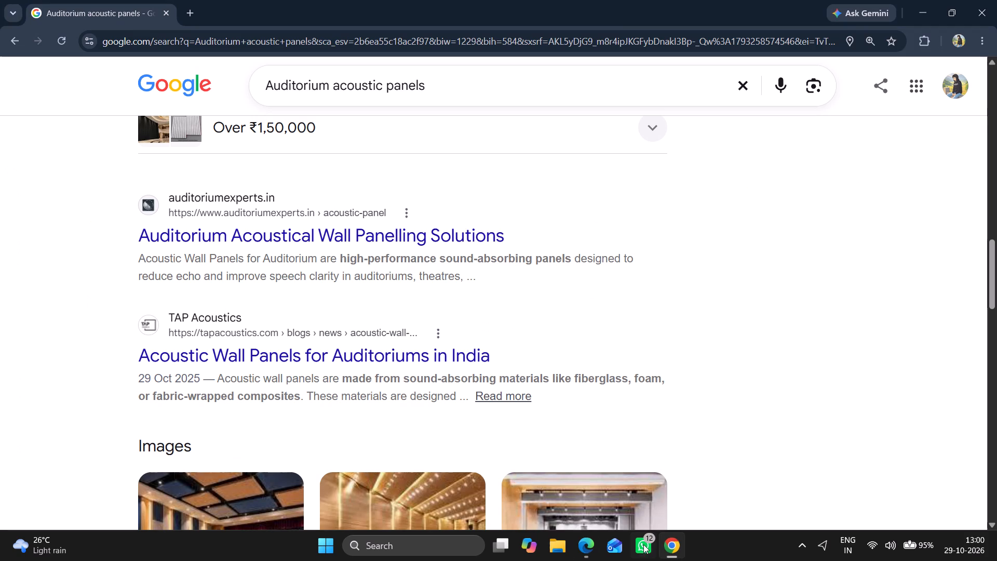
pyautogui.scroll(4, 642, 544)
pyautogui.scroll(-6, 642, 544)
# Return to the TAP-seo sheet in Edge and copy the keyword "Acoustic baffles" from cell B8 again.
pyautogui.click(584, 543)
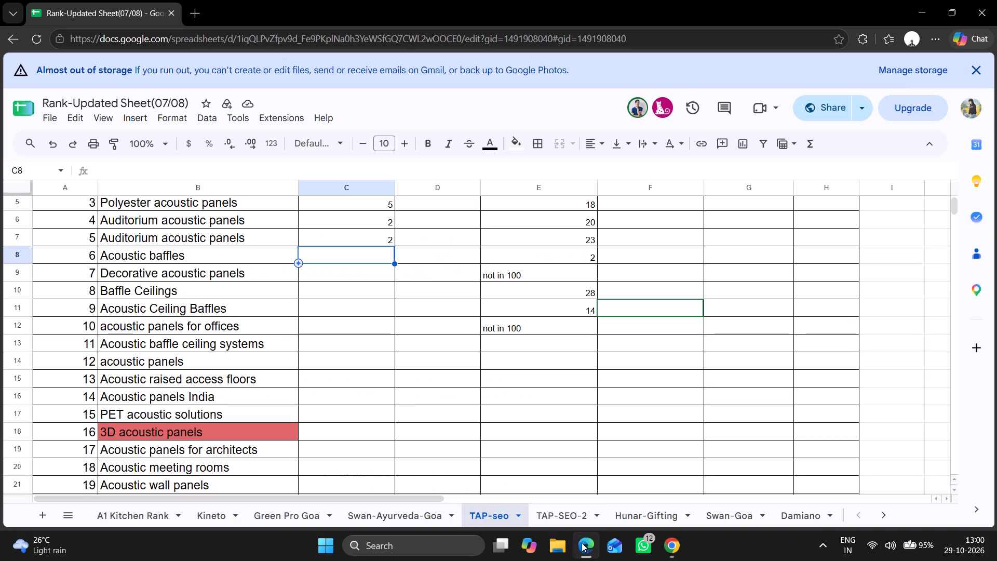
pyautogui.tripleClick(262, 251)
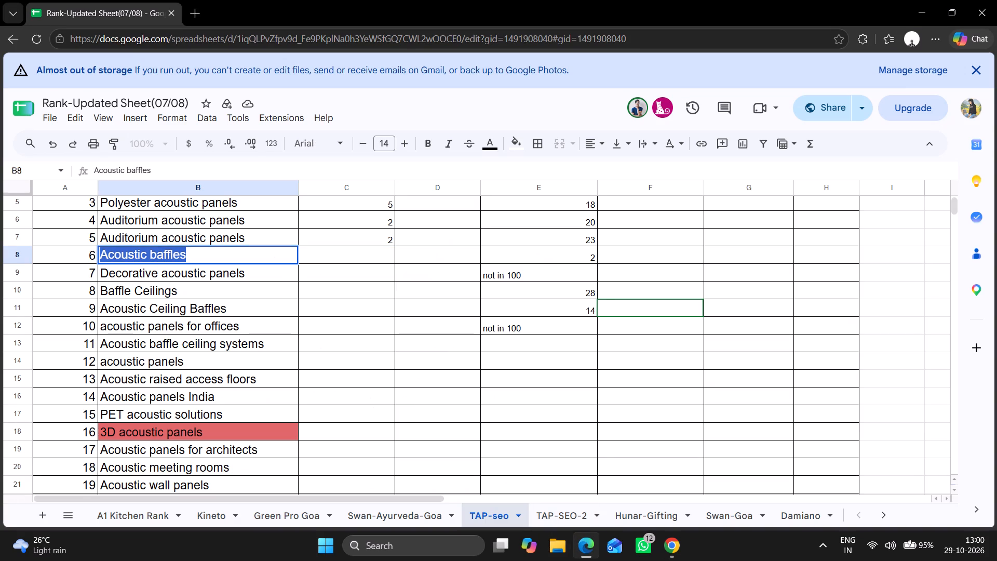
pyautogui.hotkey('ctrl', 'c')
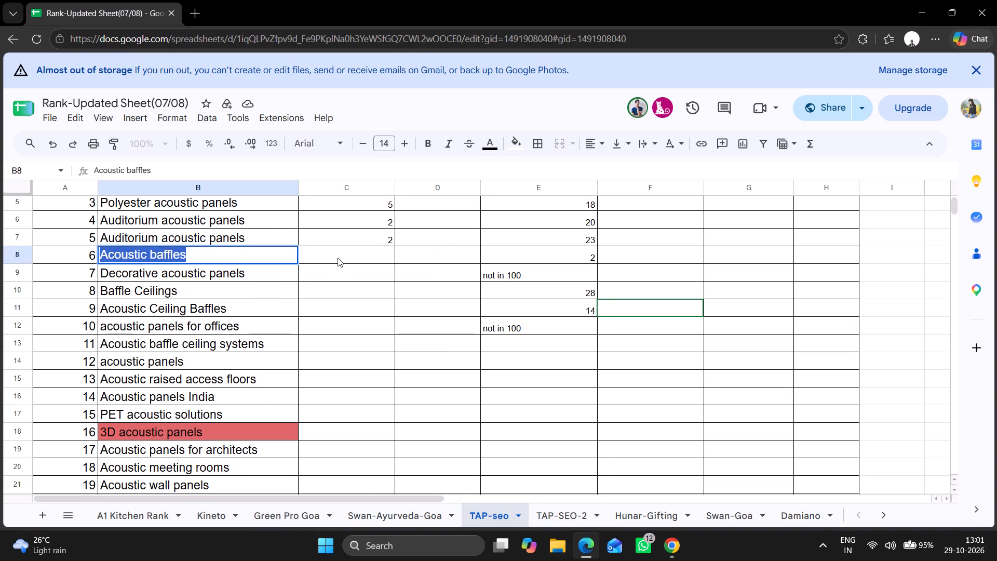
pyautogui.click(338, 258)
# Switch to Chrome and replace the Google search with the copied keyword "Acoustic baffles".
pyautogui.click(677, 554)
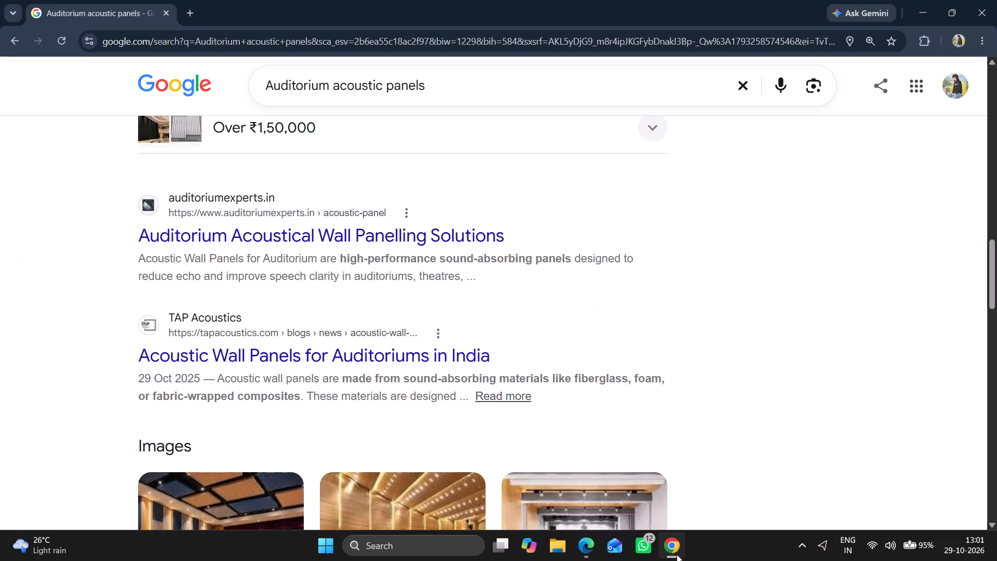
pyautogui.doubleClick(659, 89)
pyautogui.hotkey('ctrl', 'a')
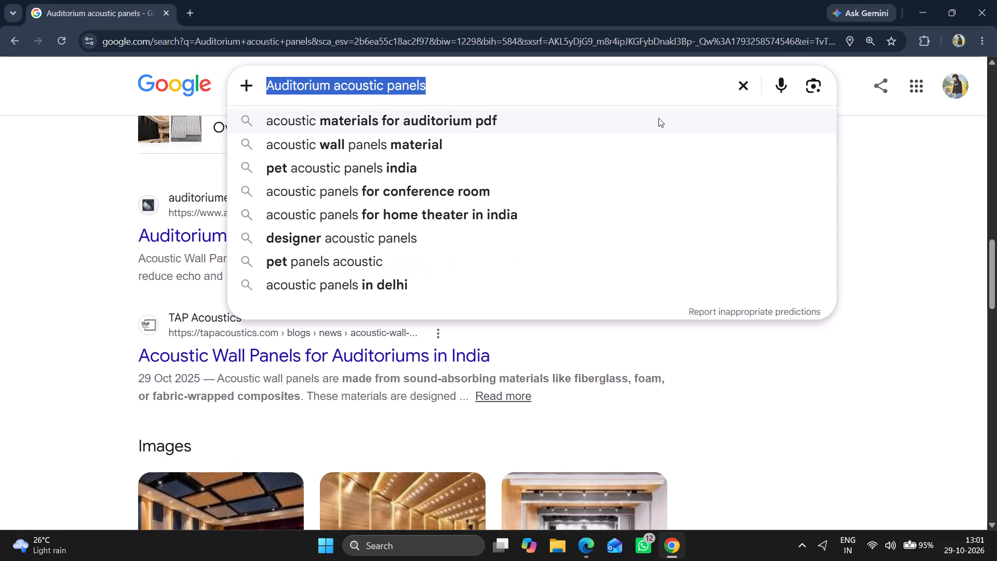
pyautogui.hotkey('ctrl', 'v')
pyautogui.press('Return')
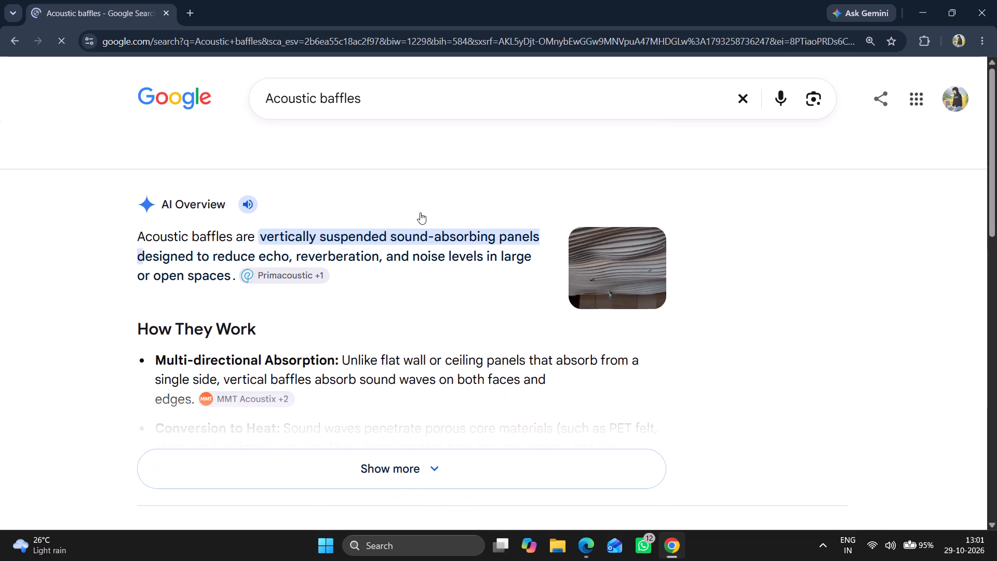
# Scan the first page of "Acoustic baffles" results for a TAP Acoustics listing.
pyautogui.scroll(-5, 270, 239)
pyautogui.scroll(-9, 234, 302)
pyautogui.scroll(-3, 187, 312)
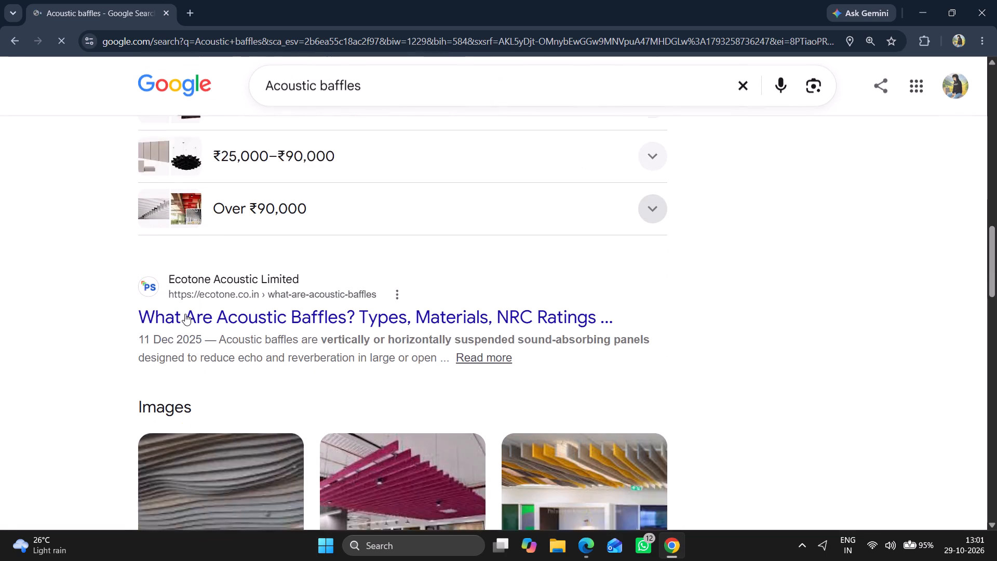
pyautogui.scroll(-5, 167, 288)
pyautogui.scroll(-2, 199, 398)
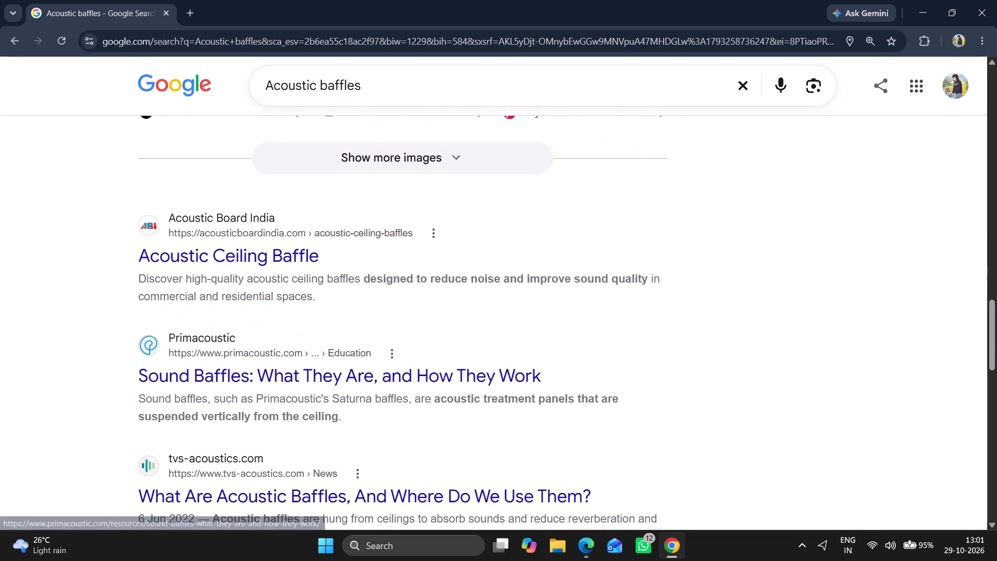
pyautogui.scroll(-4, 214, 475)
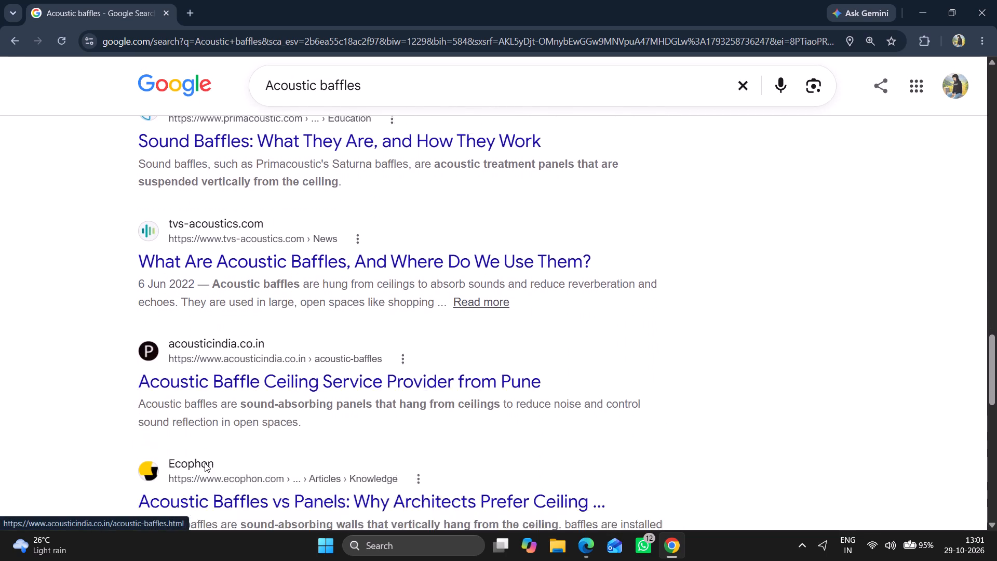
pyautogui.scroll(-3, 205, 462)
pyautogui.scroll(-1, 205, 413)
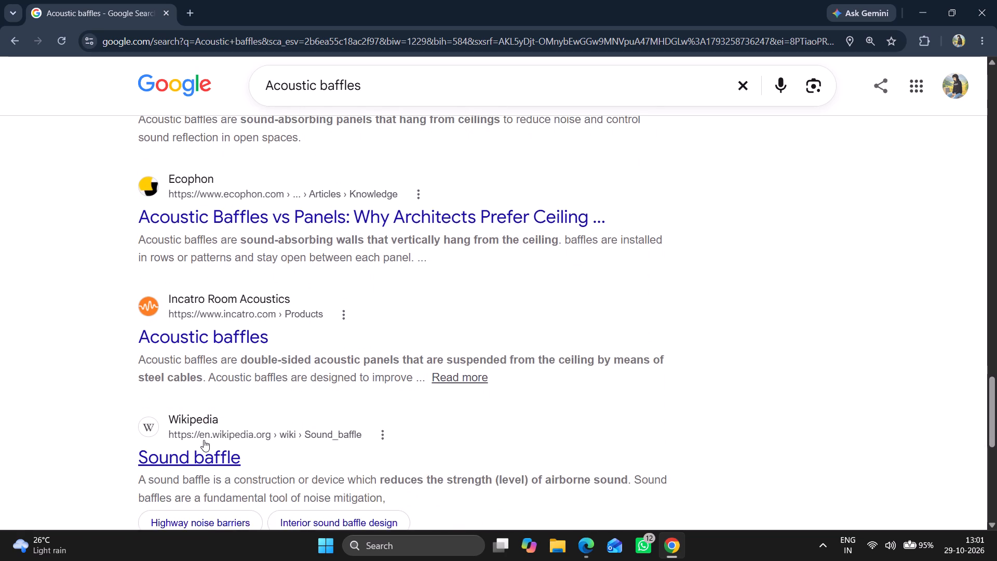
pyautogui.scroll(-8, 205, 441)
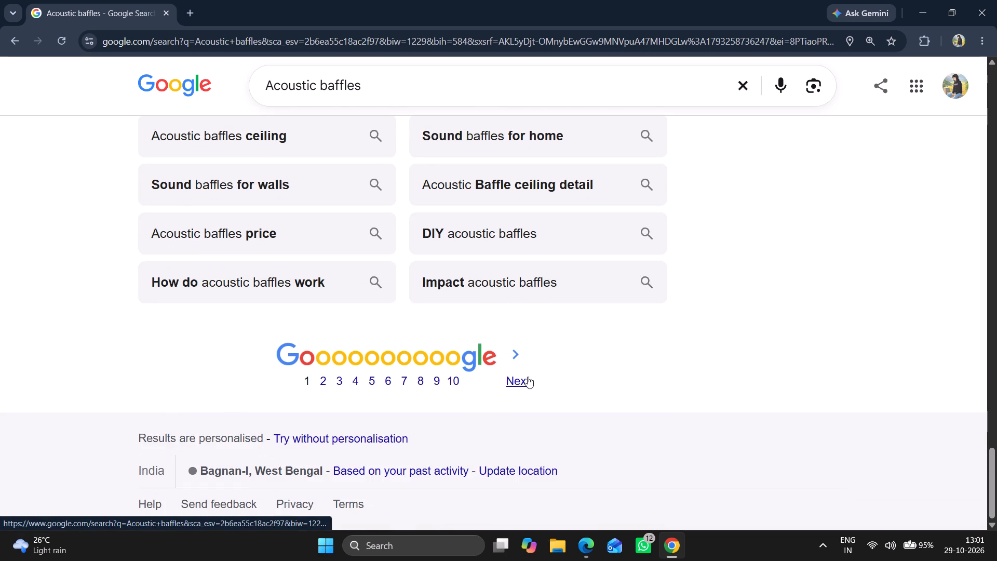
# Look for TAP Acoustics through the second page of "Acoustic baffles" results and open the third page.
pyautogui.moveTo(528, 377); pyautogui.dragTo(526, 371)
pyautogui.click(521, 379)
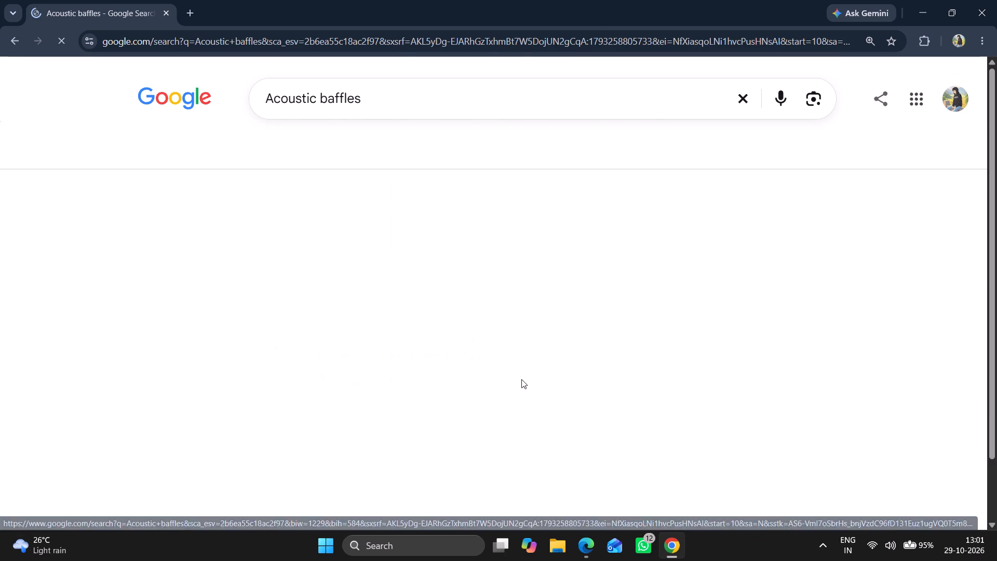
pyautogui.scroll(-1, 207, 451)
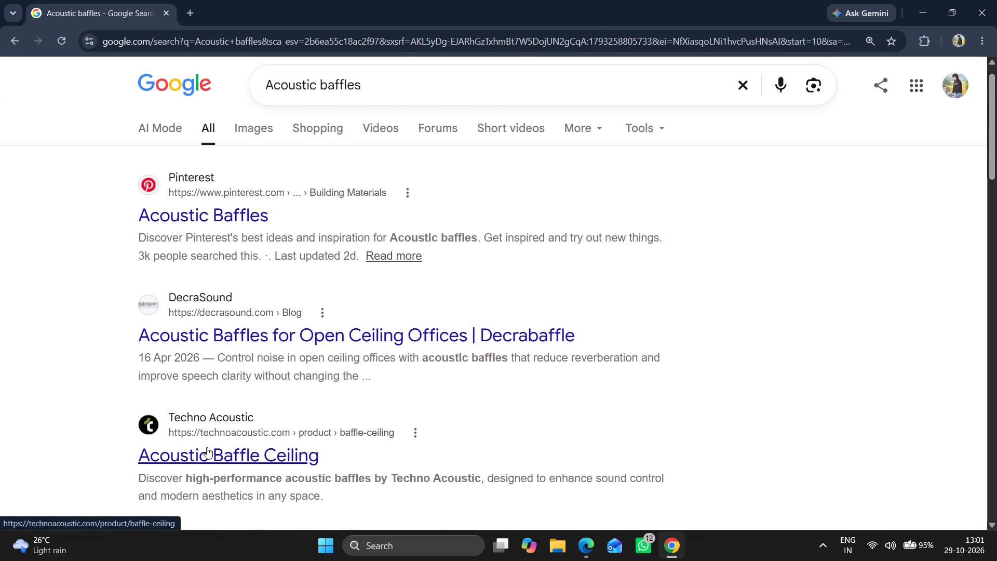
pyautogui.scroll(-2, 206, 492)
pyautogui.scroll(-4, 199, 376)
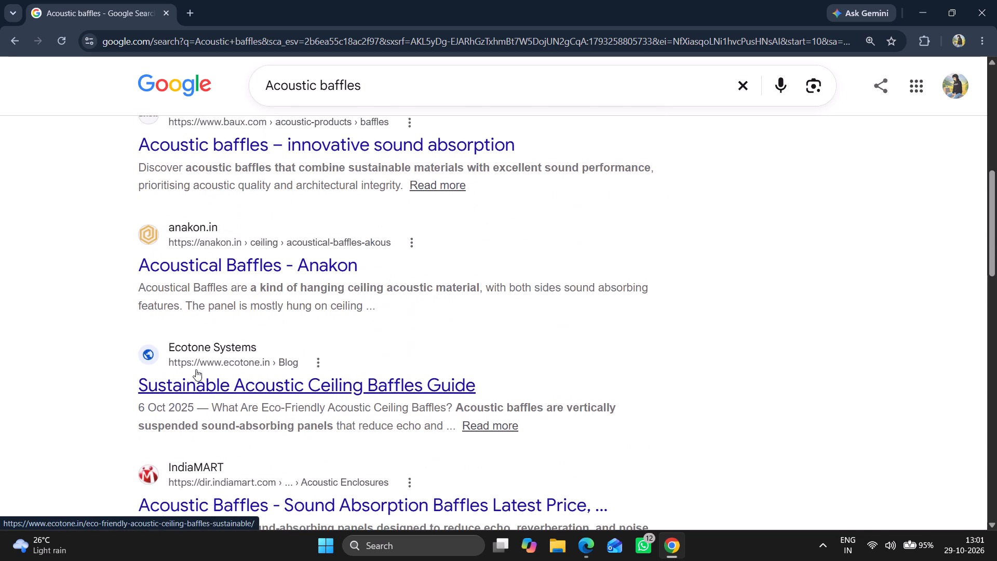
pyautogui.scroll(-1, 196, 369)
pyautogui.scroll(-4, 209, 432)
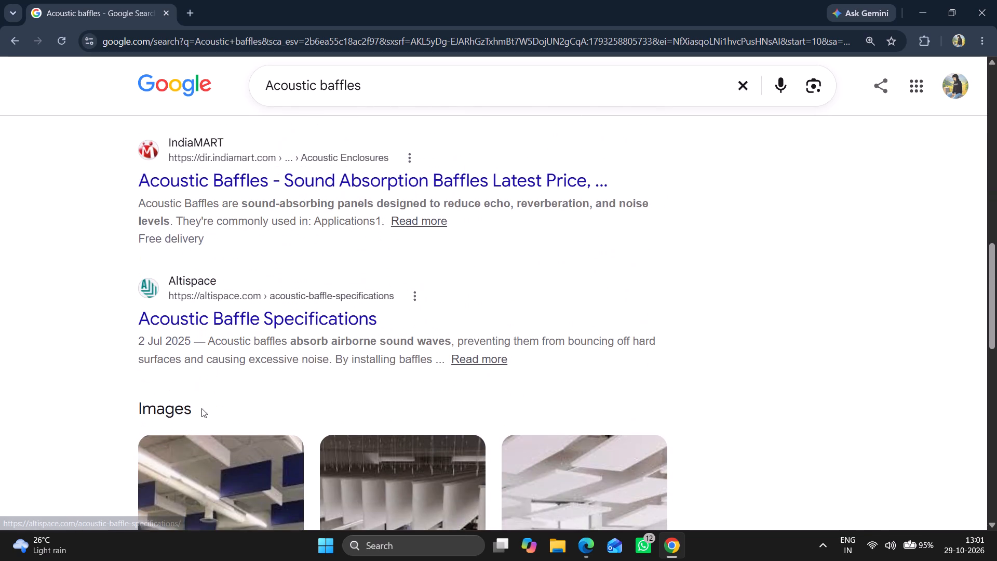
pyautogui.scroll(-7, 203, 412)
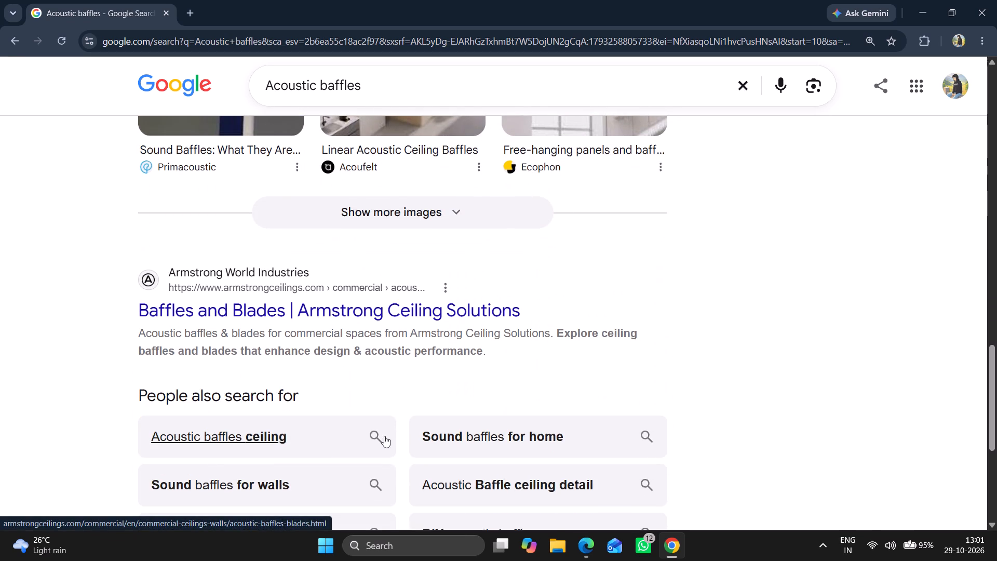
pyautogui.scroll(-6, 384, 436)
pyautogui.click(542, 375)
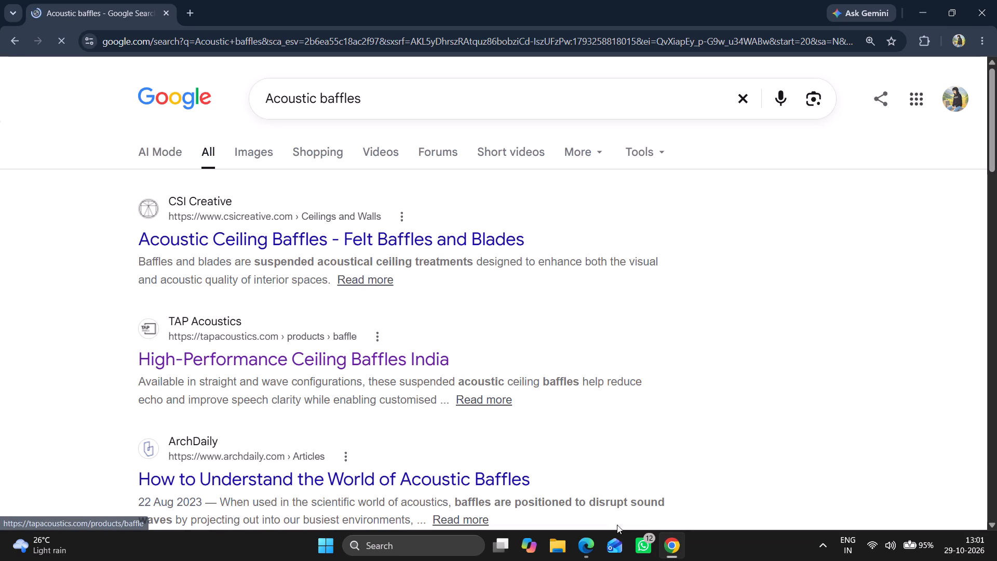
# Switch to the TAP-seo sheet in Edge and enter rank 19 for "Acoustic baffles" in cell C8.
pyautogui.click(594, 541)
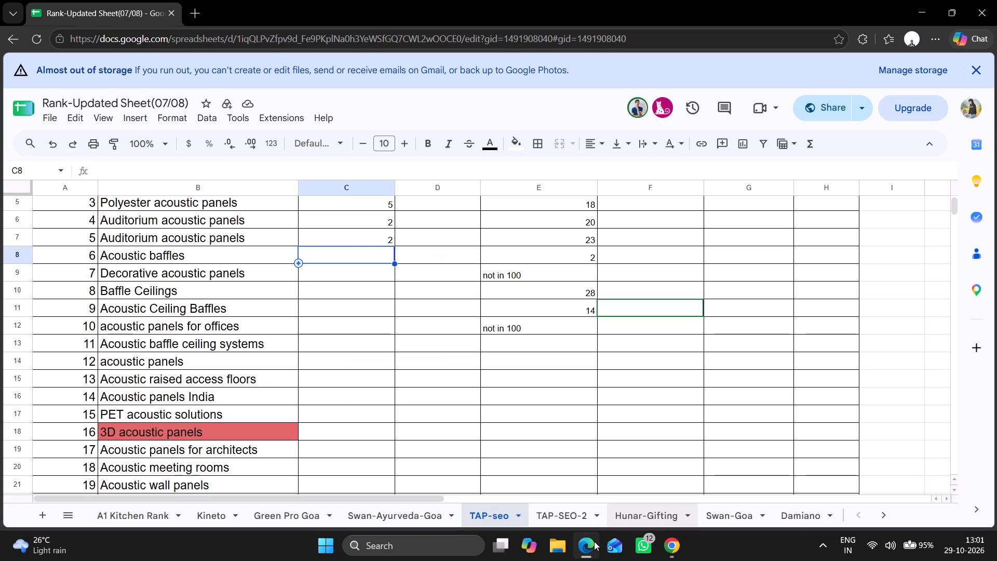
pyautogui.write('19')
pyautogui.press('Return')
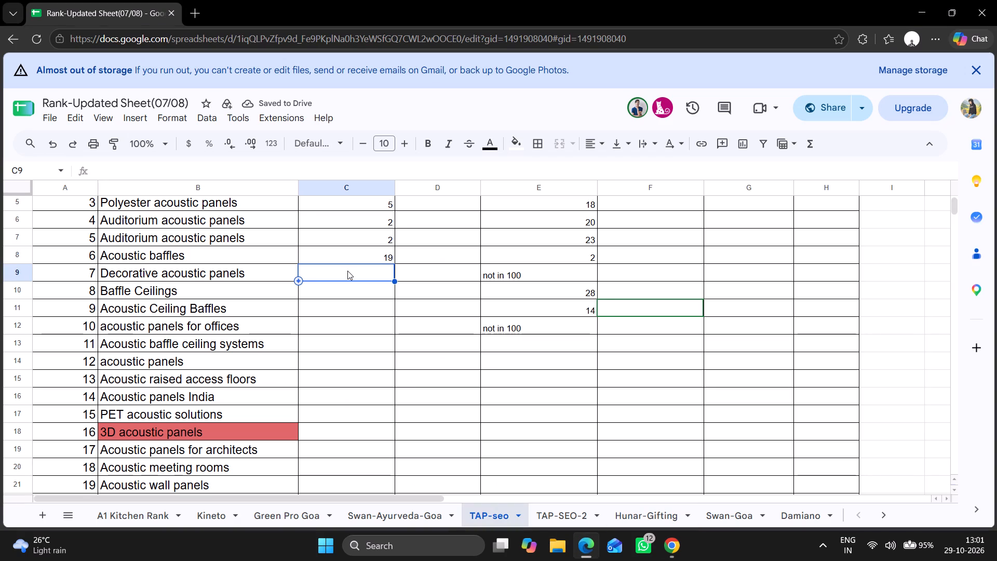
# Enter "Not in 100" as the rank for "Decorative acoustic panels" in cell C9.
pyautogui.hotkey('shift', 'n')
pyautogui.write('ot in')
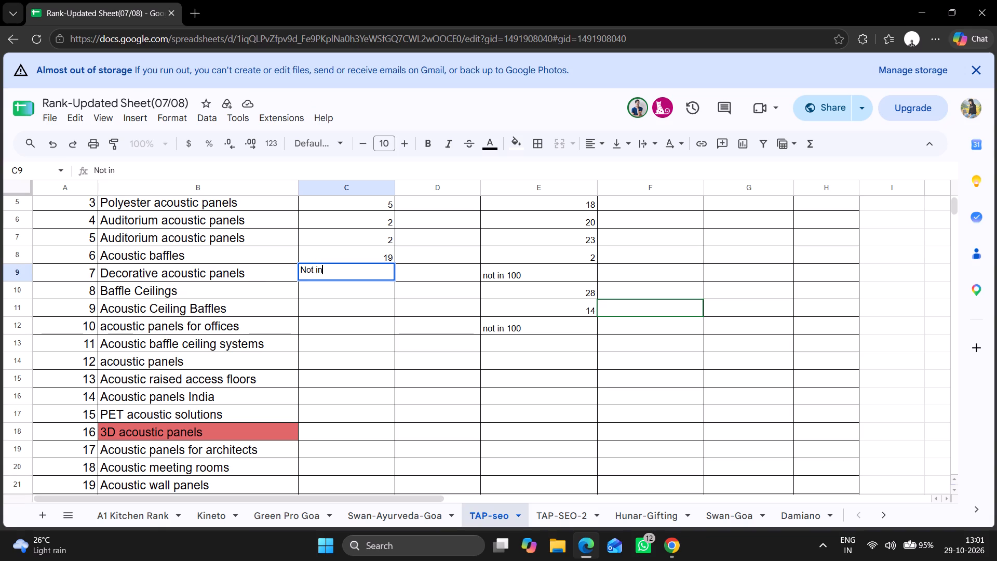
pyautogui.press('space')
pyautogui.write('100')
pyautogui.press('Return')
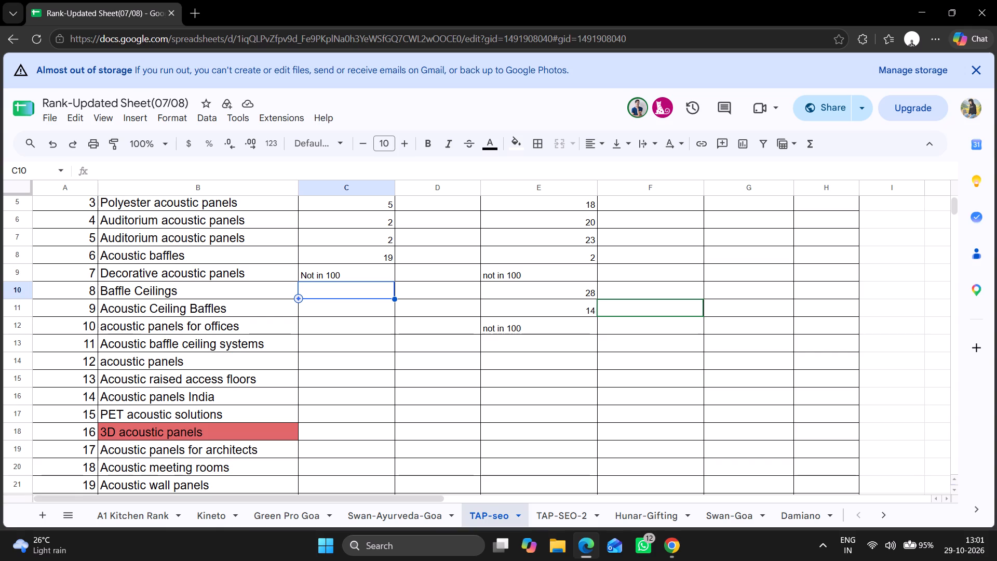
# Copy the keyword "Baffle Ceilings" from cell B10 and select its rank cell C10.
pyautogui.scroll(-3, 472, 284)
pyautogui.scroll(3, 472, 284)
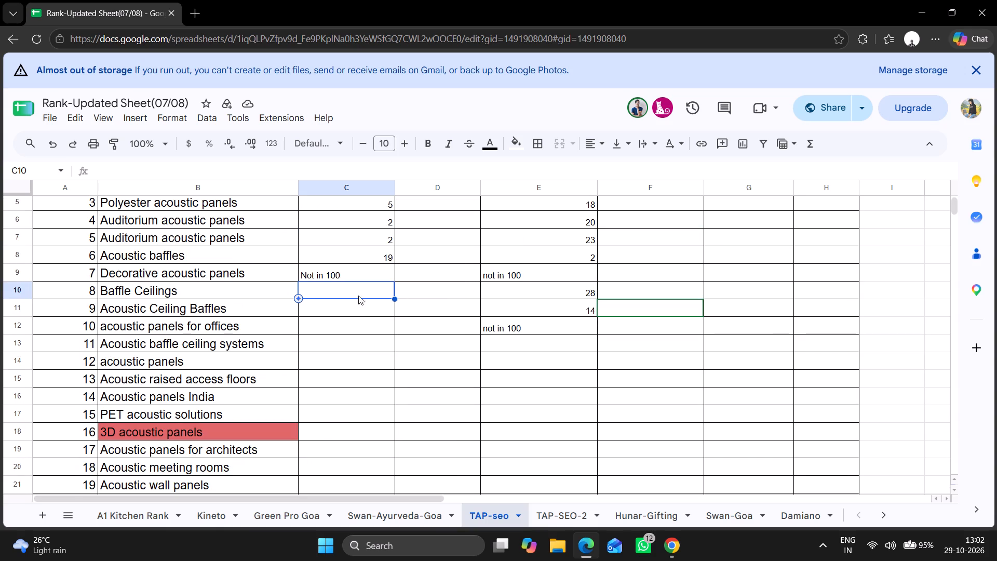
pyautogui.click(236, 286)
pyautogui.doubleClick(236, 286)
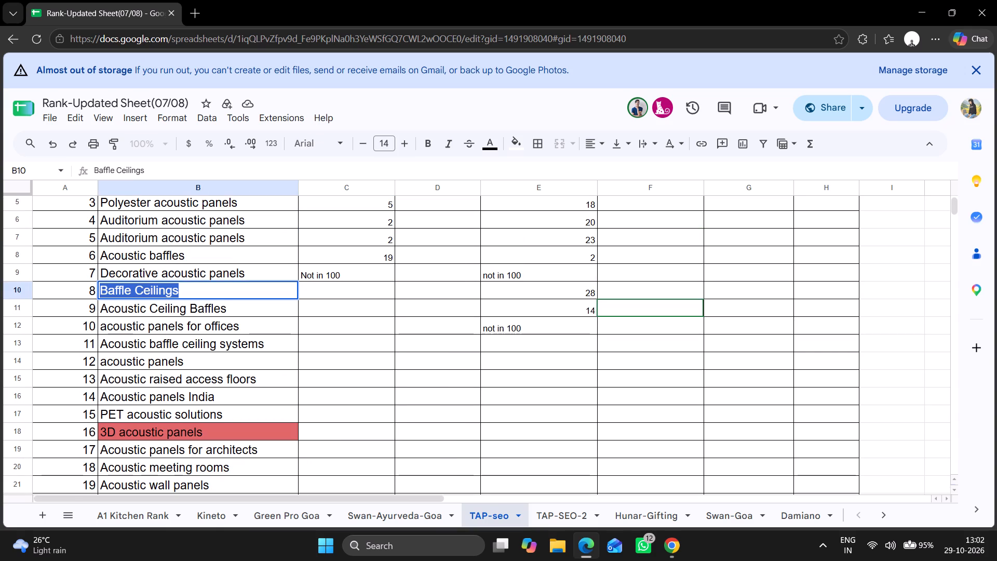
pyautogui.hotkey('ctrl', 'c')
pyautogui.click(390, 289)
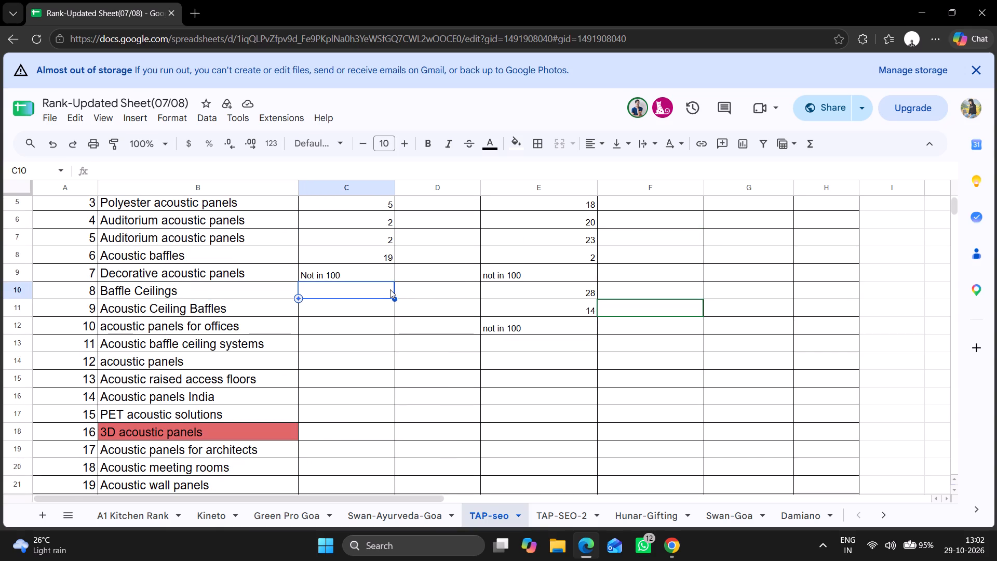
# Switch to Chrome and replace the Google search with the copied keyword "Baffle Ceilings".
pyautogui.click(673, 545)
pyautogui.doubleClick(447, 109)
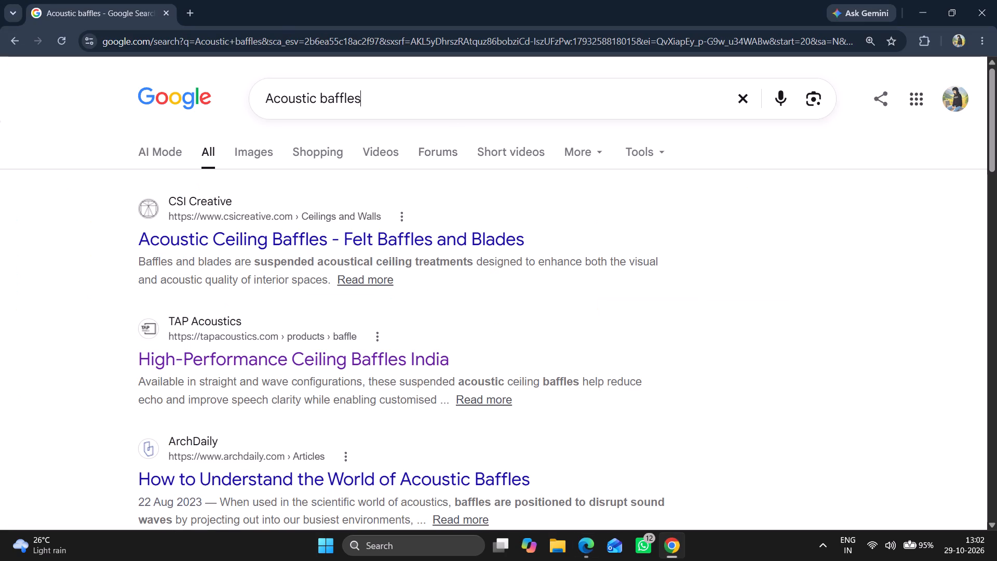
pyautogui.doubleClick(447, 109)
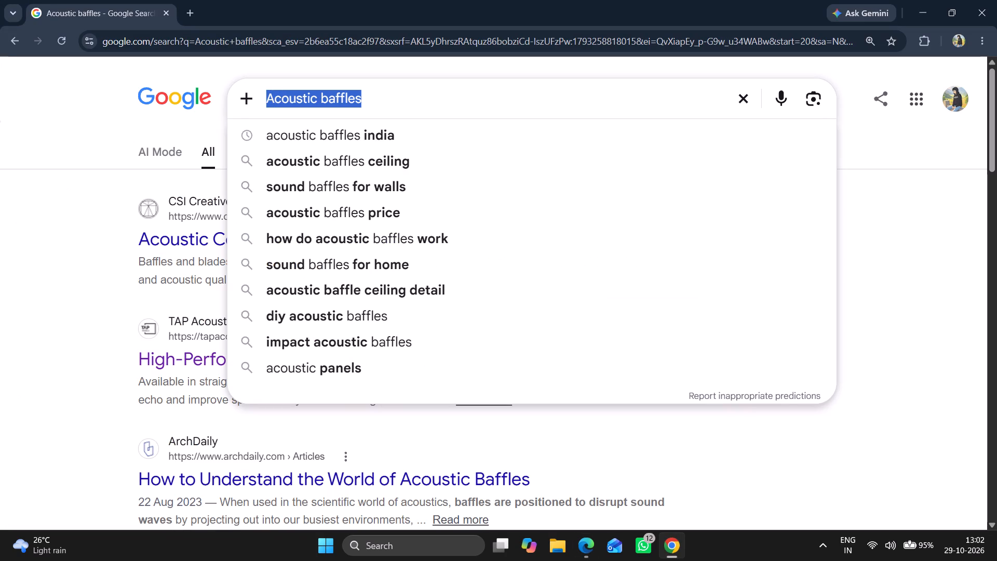
pyautogui.hotkey('ctrl', 'v')
pyautogui.press('Return')
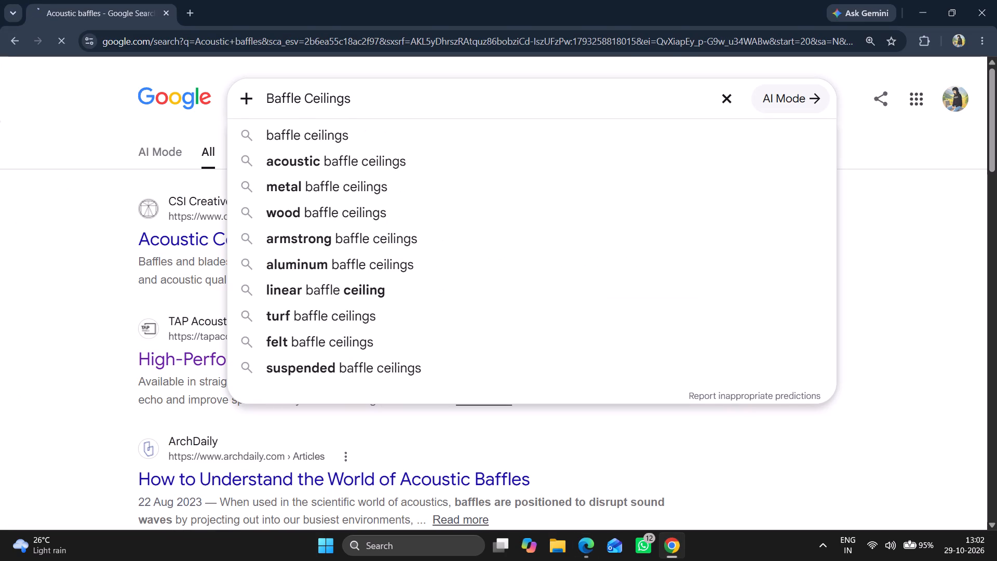
# Scan the first page of "Baffle Ceilings" results for a TAP Acoustics listing.
pyautogui.scroll(-5, 342, 215)
pyautogui.scroll(-2, 209, 326)
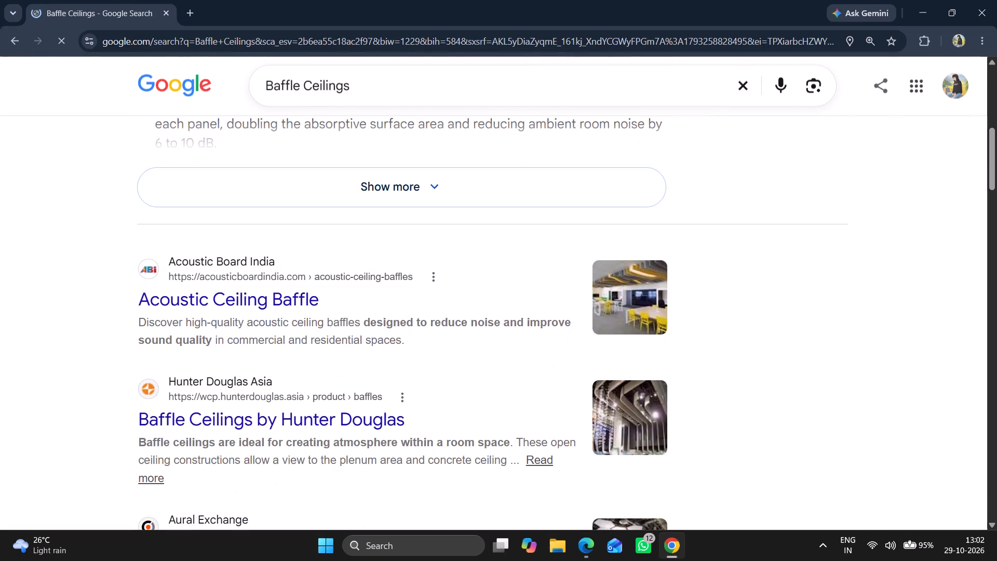
pyautogui.scroll(-1, 195, 416)
pyautogui.scroll(-1, 174, 468)
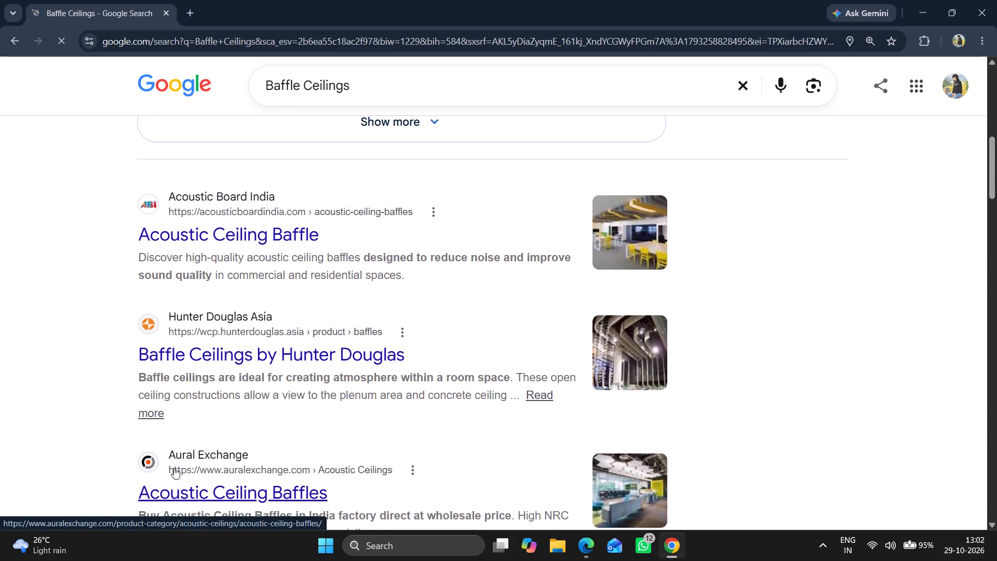
pyautogui.scroll(-5, 174, 468)
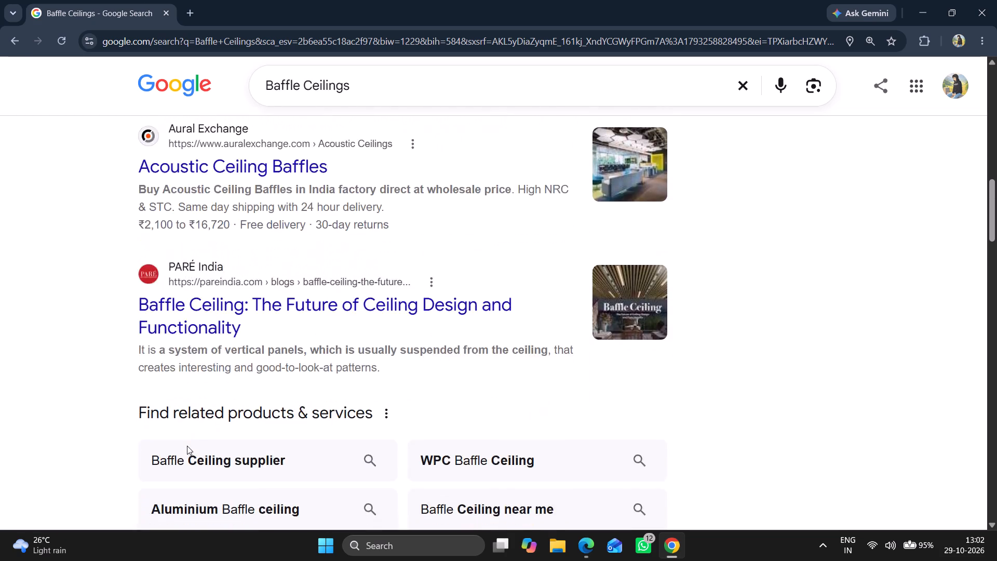
pyautogui.scroll(-7, 187, 446)
pyautogui.scroll(-6, 286, 423)
pyautogui.scroll(-1, 232, 462)
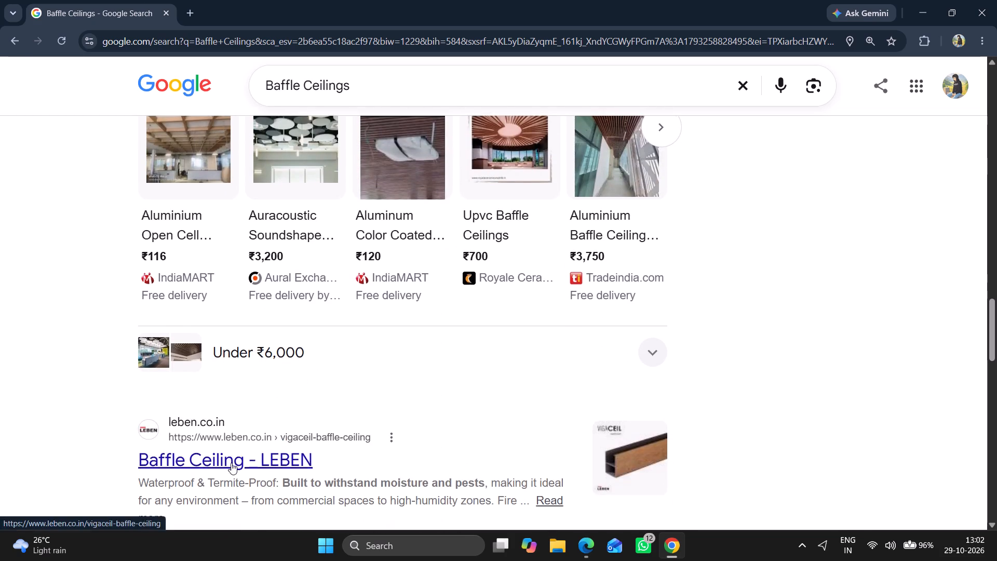
pyautogui.scroll(-8, 231, 463)
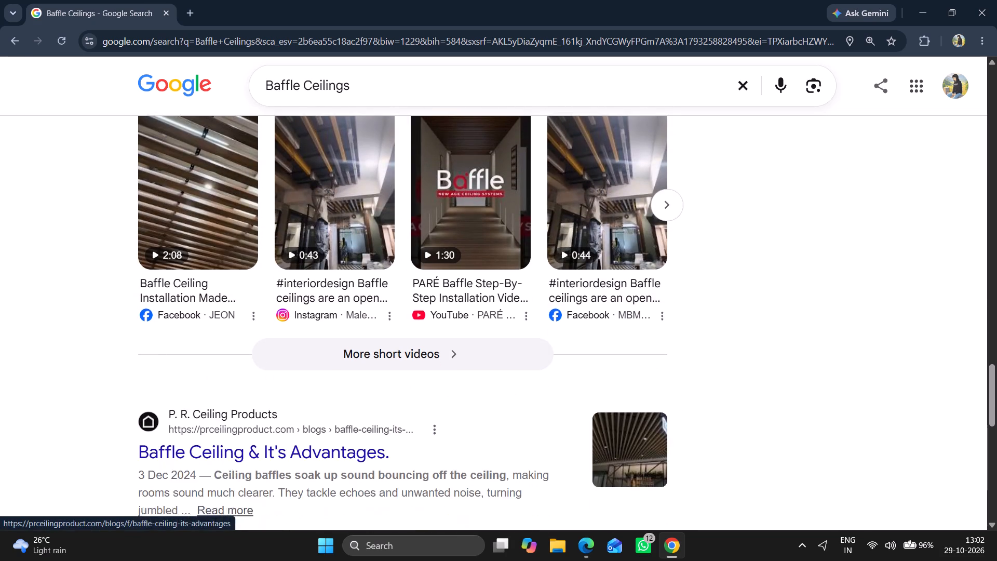
pyautogui.scroll(-4, 223, 485)
pyautogui.scroll(-4, 206, 362)
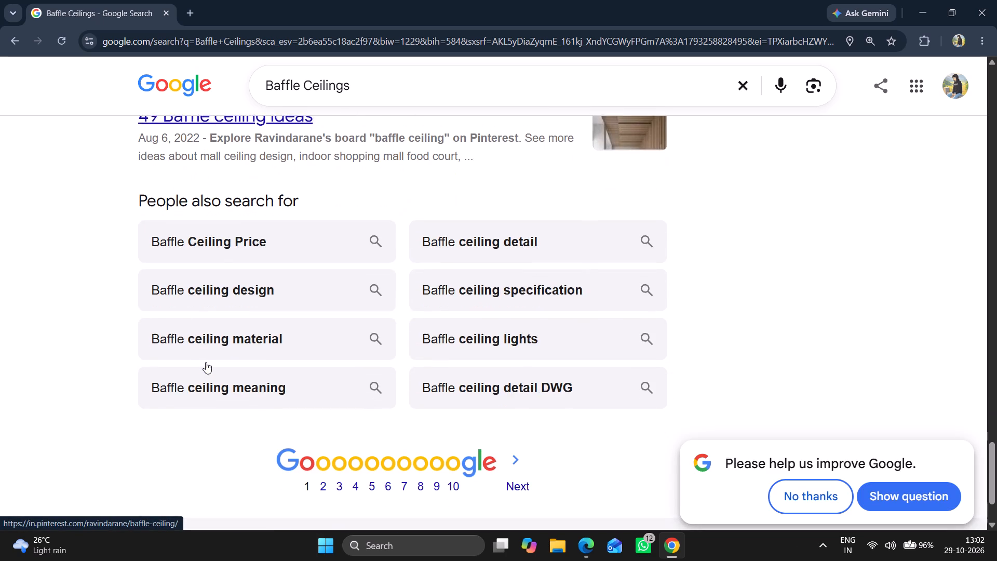
# Open the second page of "Baffle Ceilings" results and scan it for a TAP Acoustics listing.
pyautogui.click(515, 471)
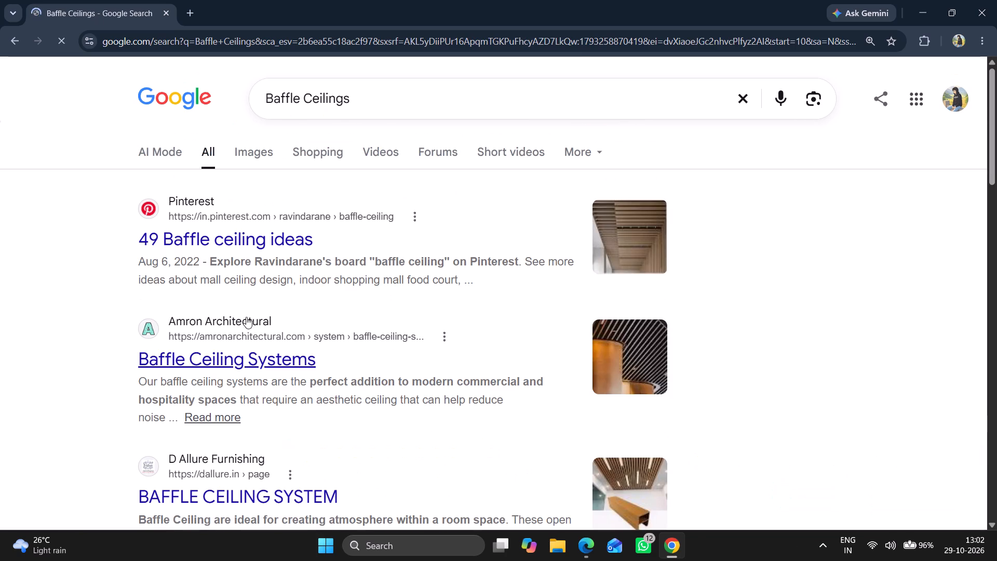
pyautogui.scroll(-2, 228, 366)
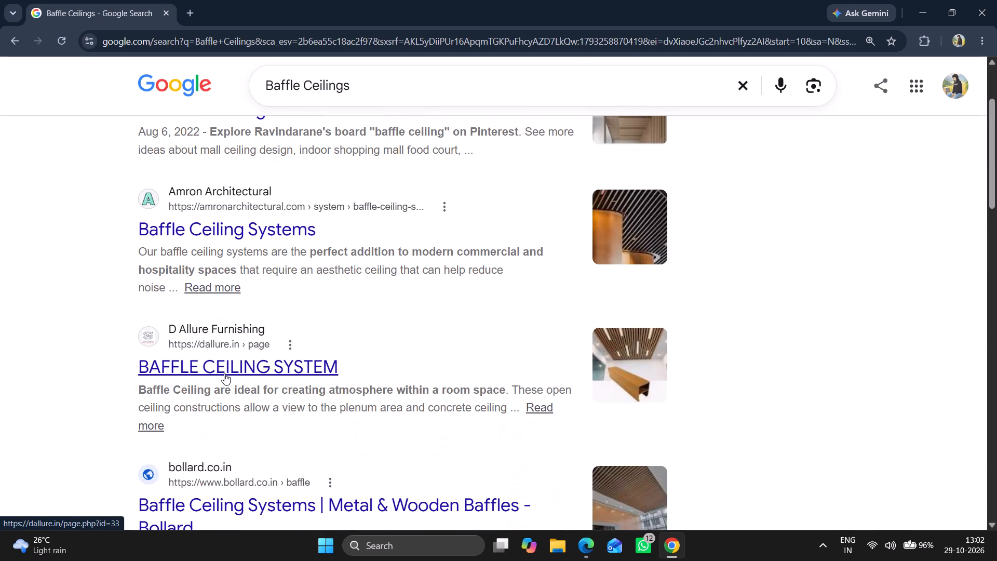
pyautogui.scroll(-1, 222, 360)
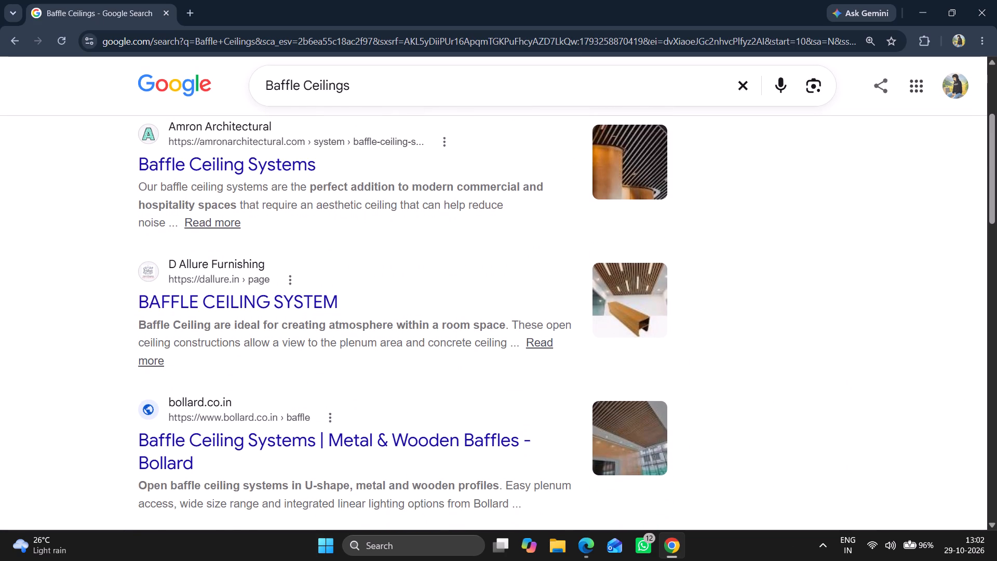
pyautogui.scroll(-1, 236, 326)
pyautogui.scroll(-4, 224, 394)
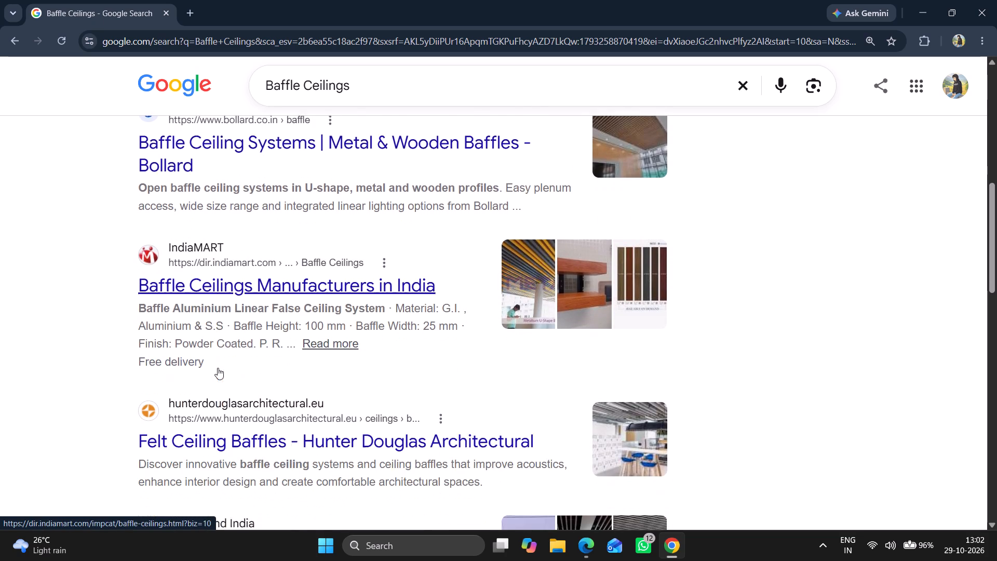
pyautogui.scroll(-3, 218, 368)
pyautogui.scroll(-2, 210, 326)
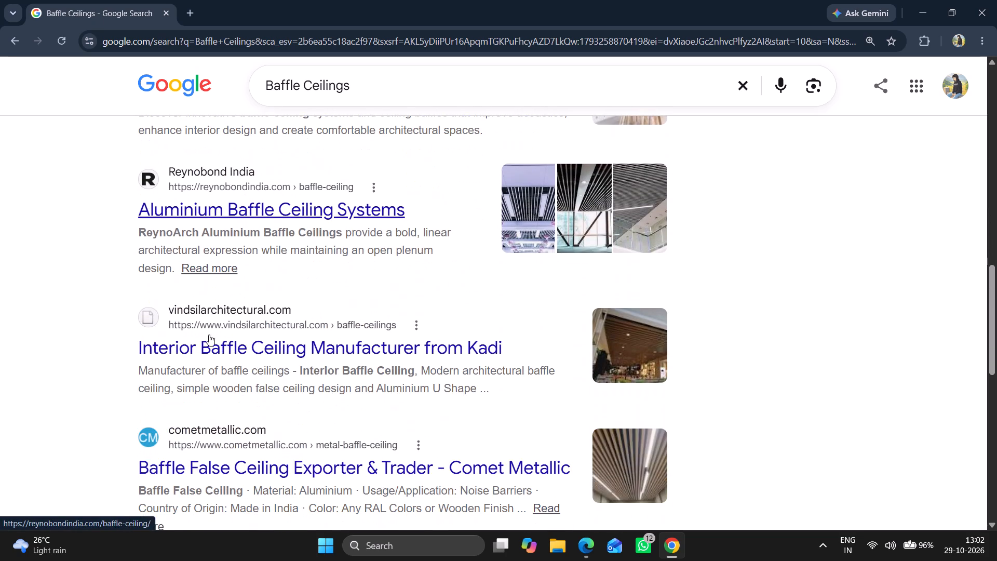
pyautogui.scroll(-9, 224, 447)
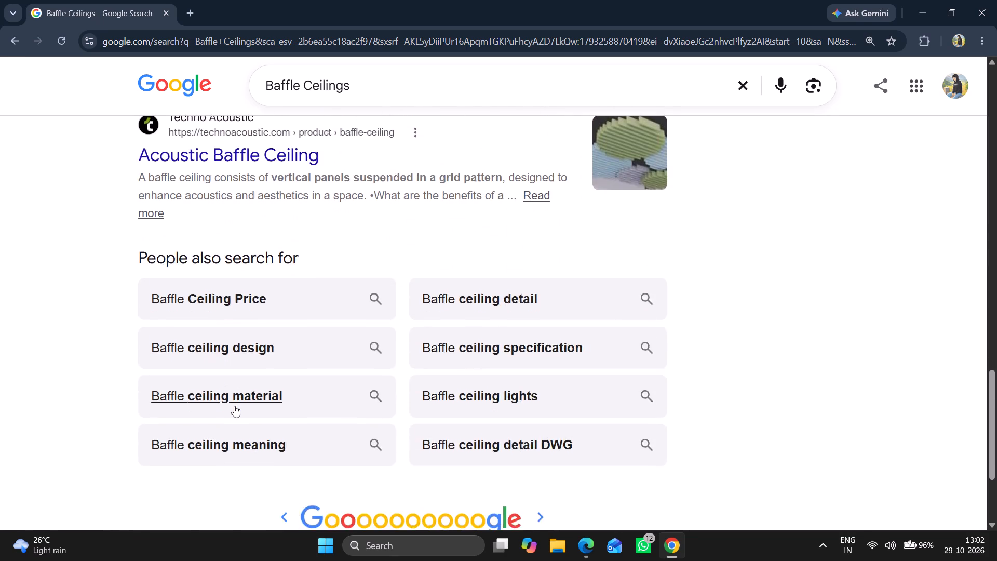
pyautogui.scroll(-3, 234, 406)
# Go to the third page of "Baffle Ceilings" results and look for the TAP Acoustics listing.
pyautogui.click(533, 385)
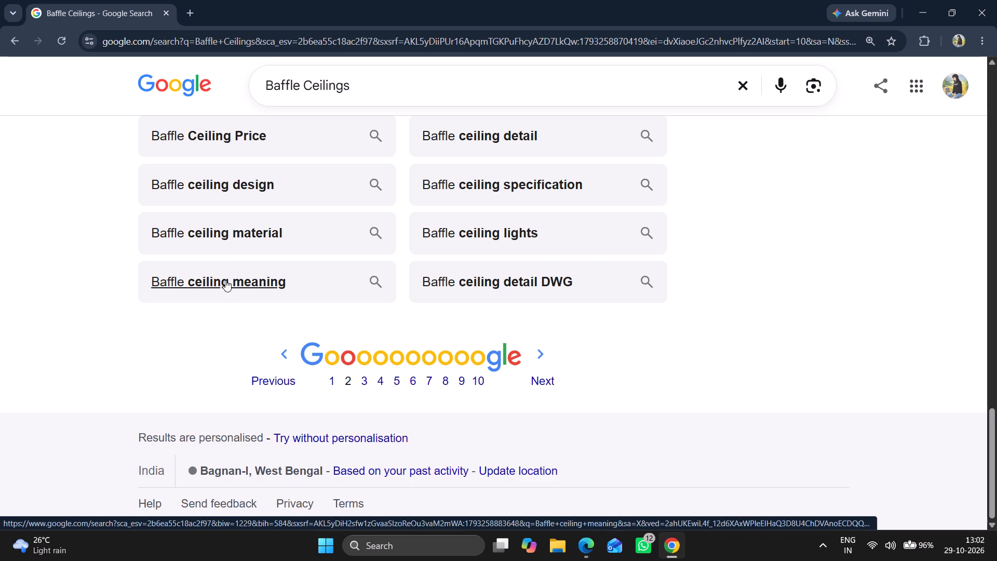
pyautogui.scroll(-4, 225, 280)
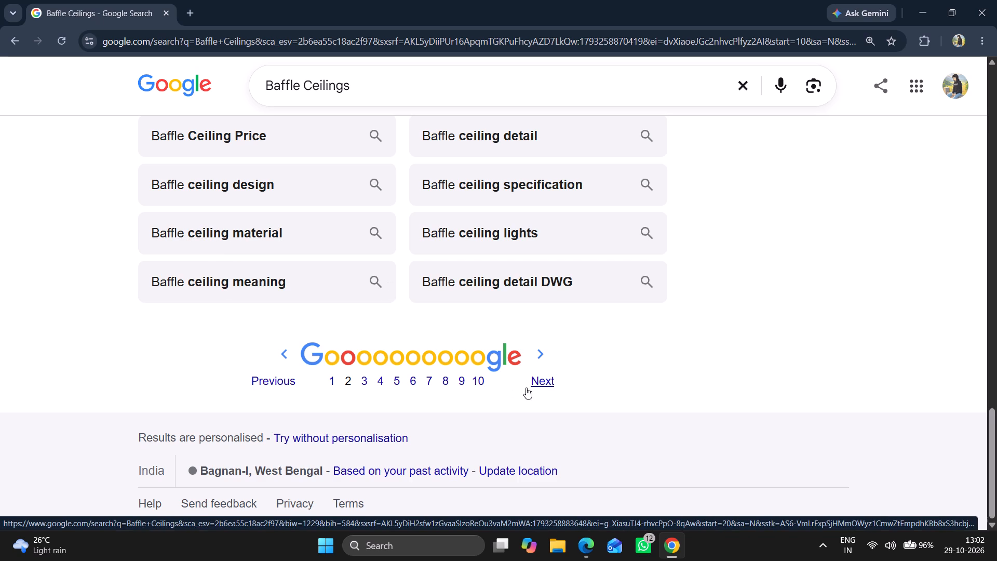
pyautogui.click(526, 388)
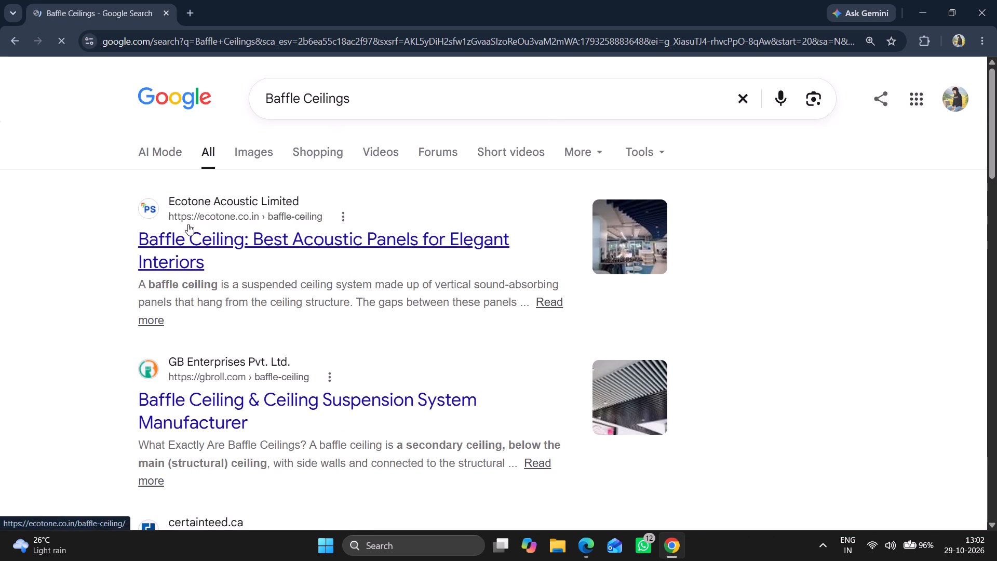
pyautogui.scroll(-6, 200, 385)
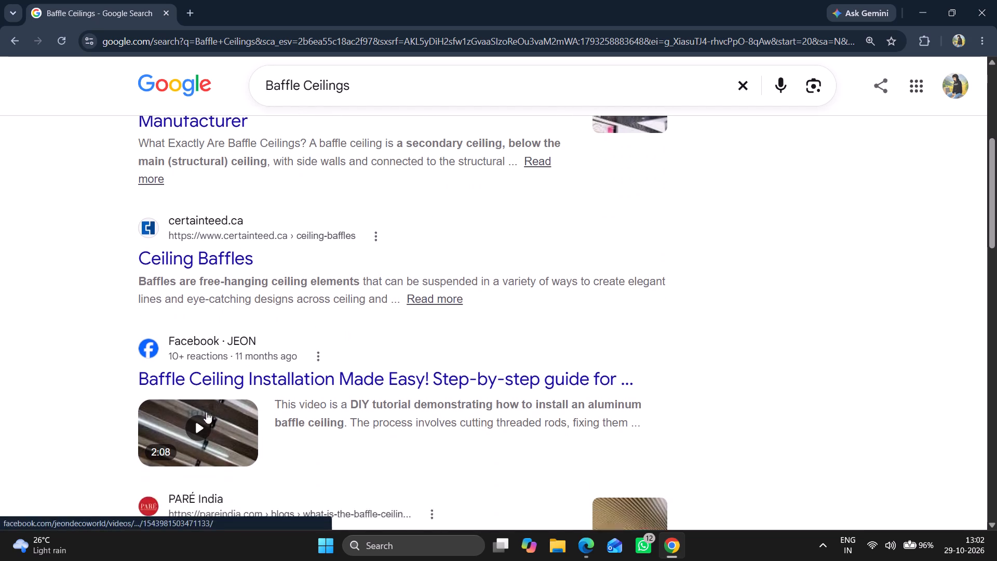
pyautogui.scroll(-4, 206, 437)
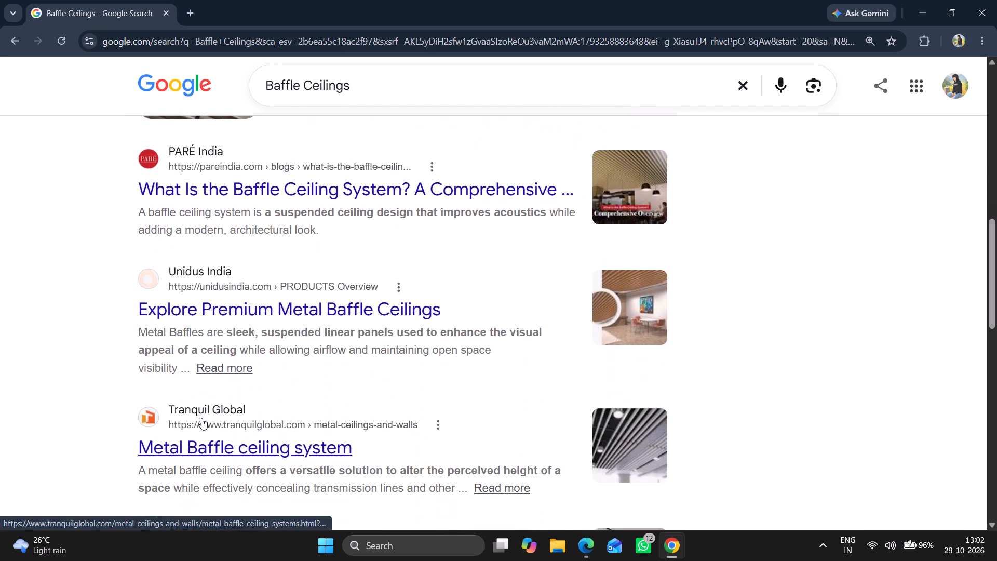
pyautogui.scroll(-2, 204, 447)
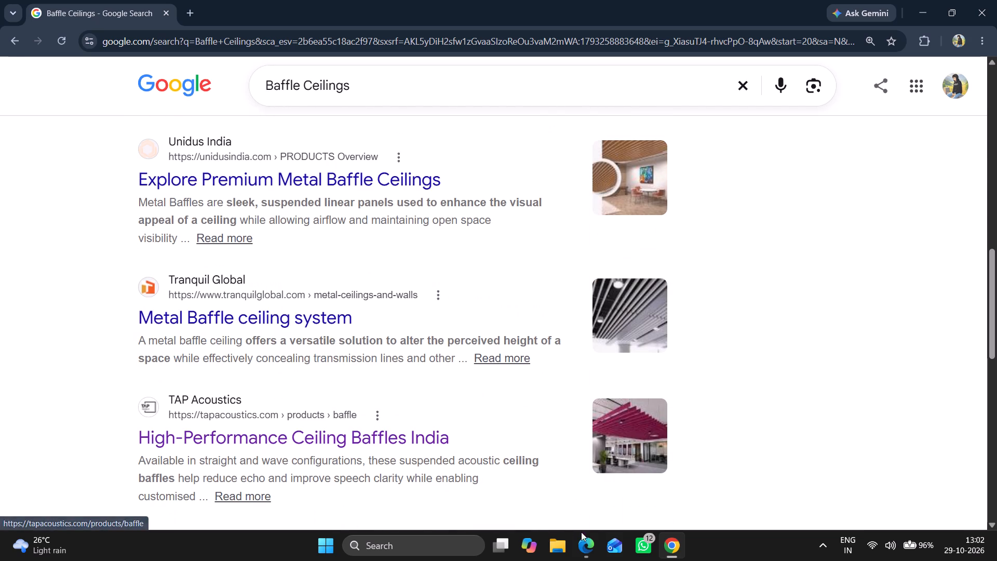
# Switch to the TAP-seo sheet in Edge and enter 26 as the rank for "Baffle Ceilings" in cell C10.
pyautogui.click(587, 551)
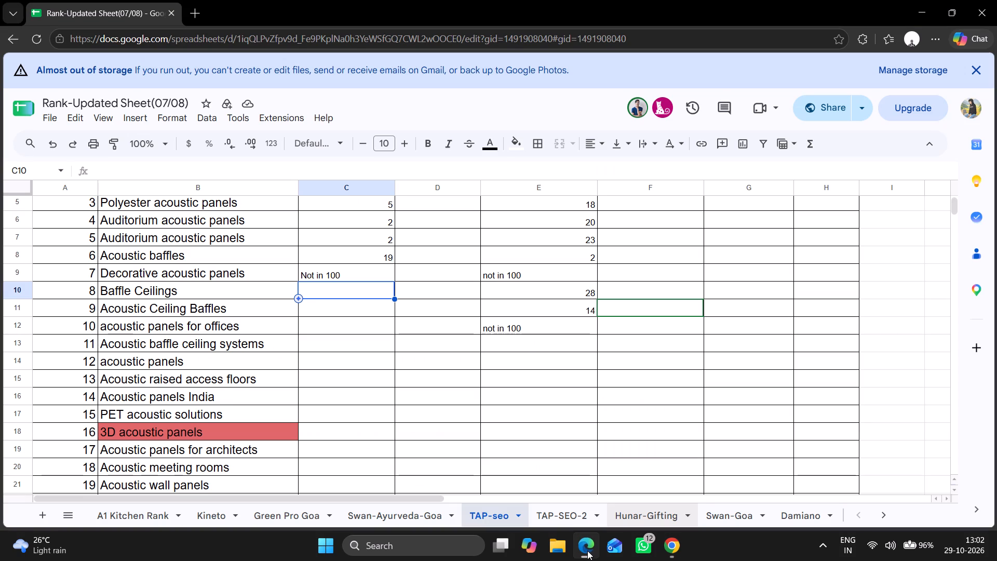
pyautogui.write('26')
pyautogui.press('Return')
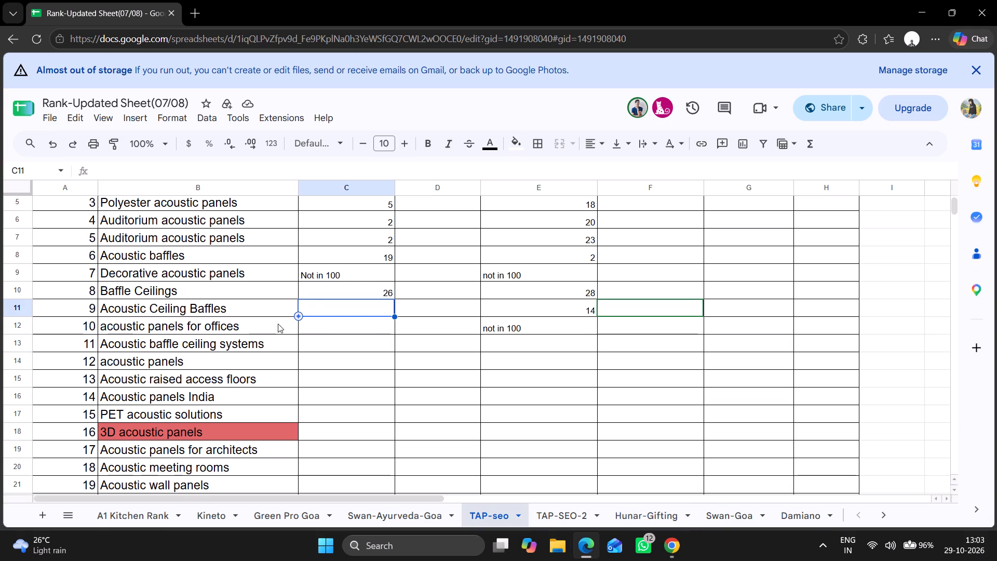
# Copy the keyword "Acoustic Ceiling Baffles" from cell B11 and select its rank cell C11.
pyautogui.tripleClick(274, 309)
pyautogui.doubleClick(274, 309)
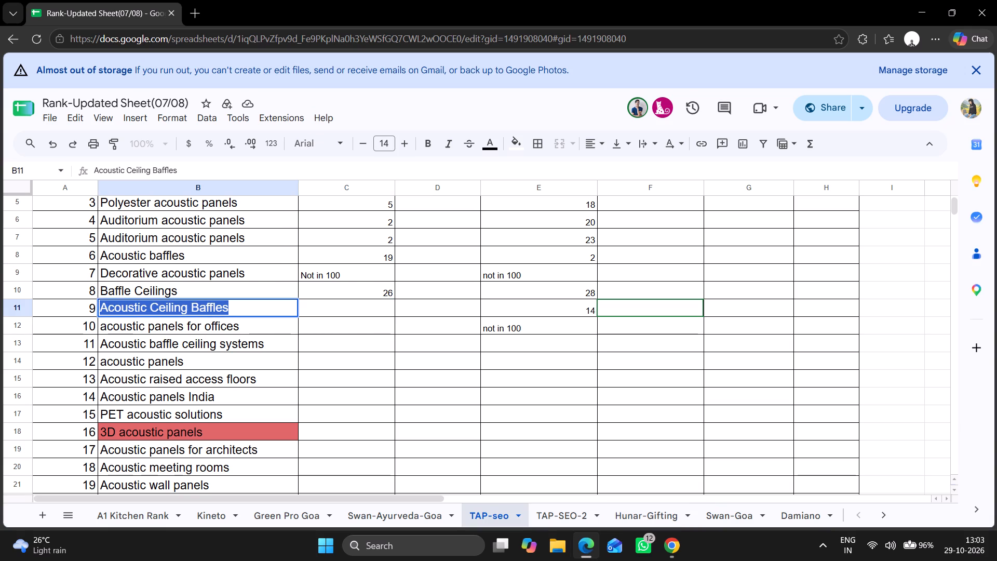
pyautogui.hotkey('ctrl', 'c')
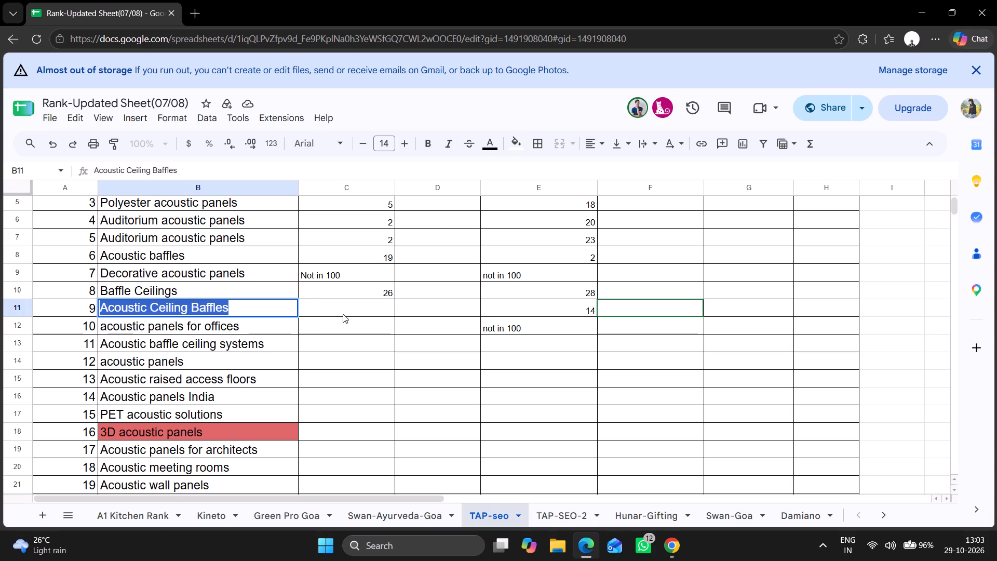
pyautogui.click(345, 307)
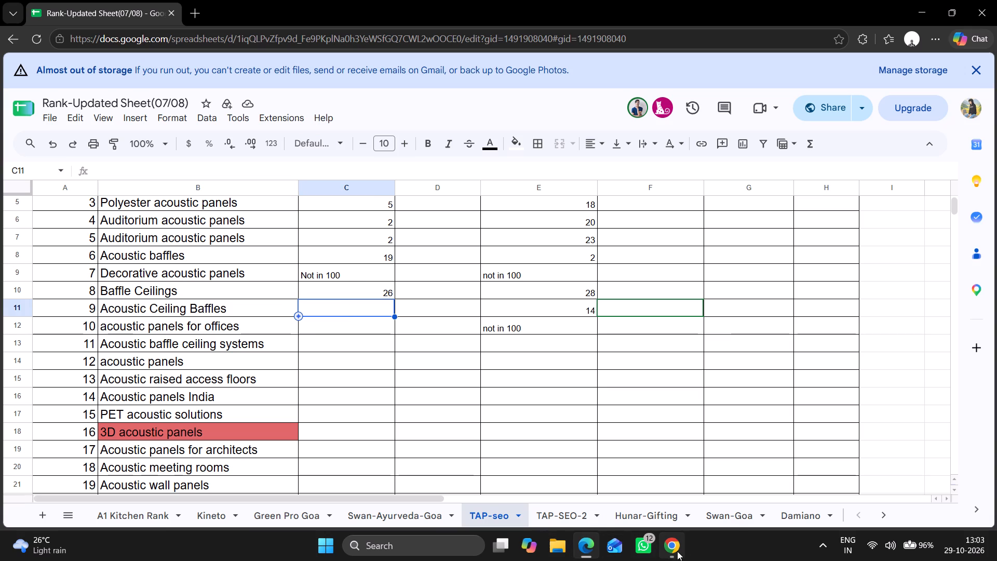
# Switch to Chrome and replace the Google search with the copied keyword "Acoustic Ceiling Baffles".
pyautogui.click(675, 550)
pyautogui.tripleClick(618, 85)
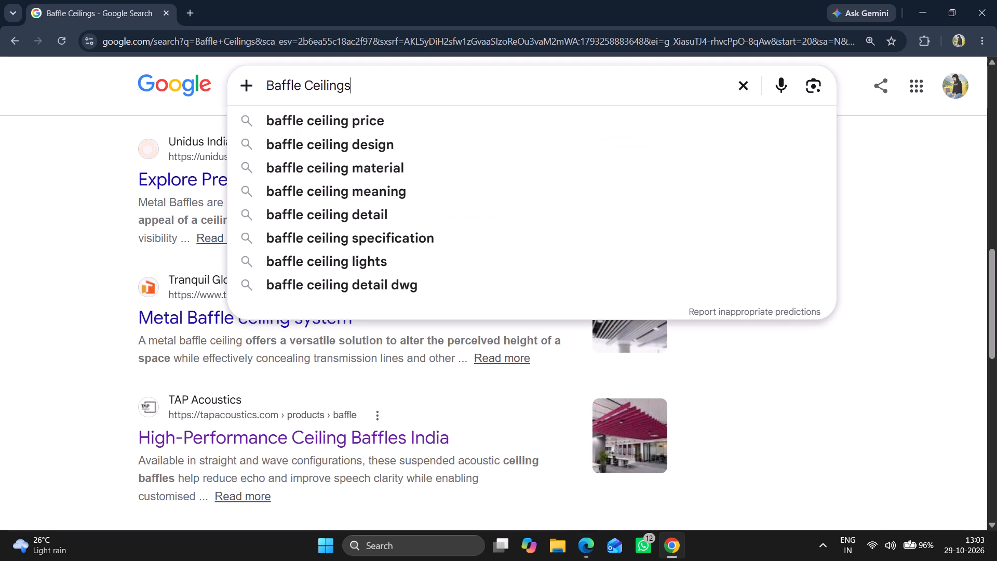
pyautogui.hotkey('ctrl', 'v')
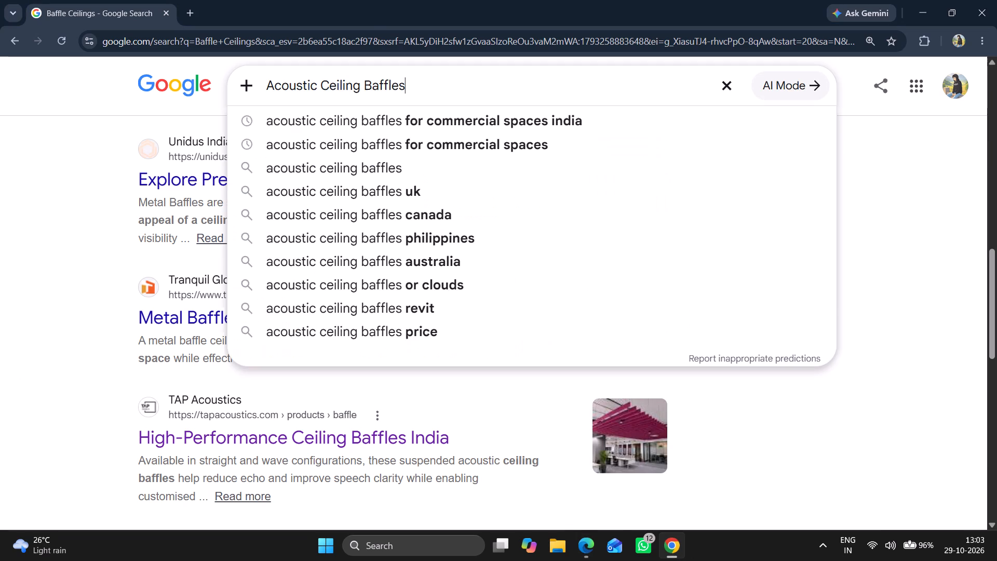
pyautogui.press('Return')
# Scan the first page of "Acoustic Ceiling Baffles" results for a TAP Acoustics listing.
pyautogui.scroll(-6, 479, 145)
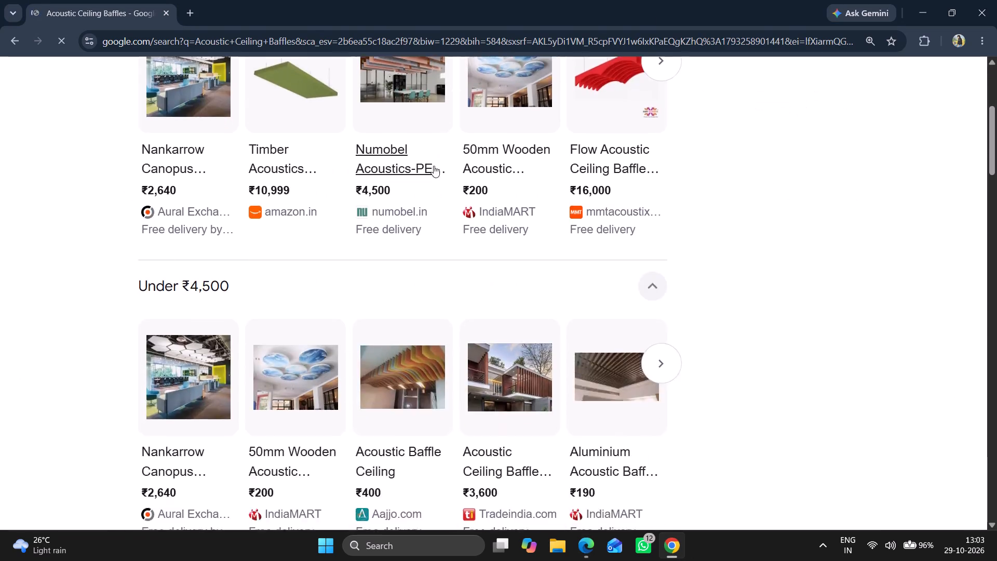
pyautogui.scroll(-2, 434, 166)
pyautogui.scroll(-5, 340, 169)
pyautogui.scroll(-3, 303, 216)
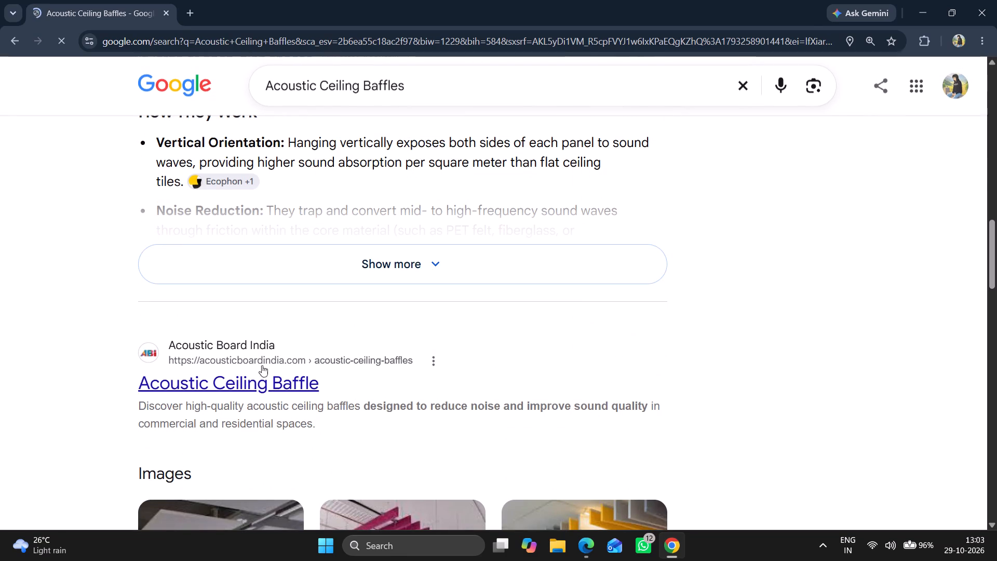
pyautogui.scroll(-6, 264, 374)
pyautogui.scroll(-3, 220, 419)
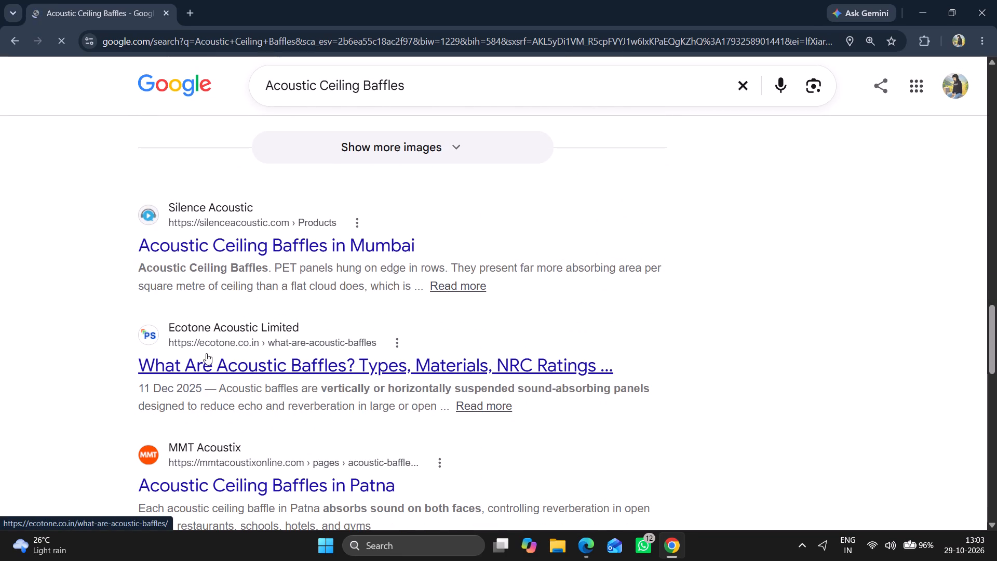
pyautogui.scroll(-3, 234, 459)
pyautogui.scroll(-1, 227, 401)
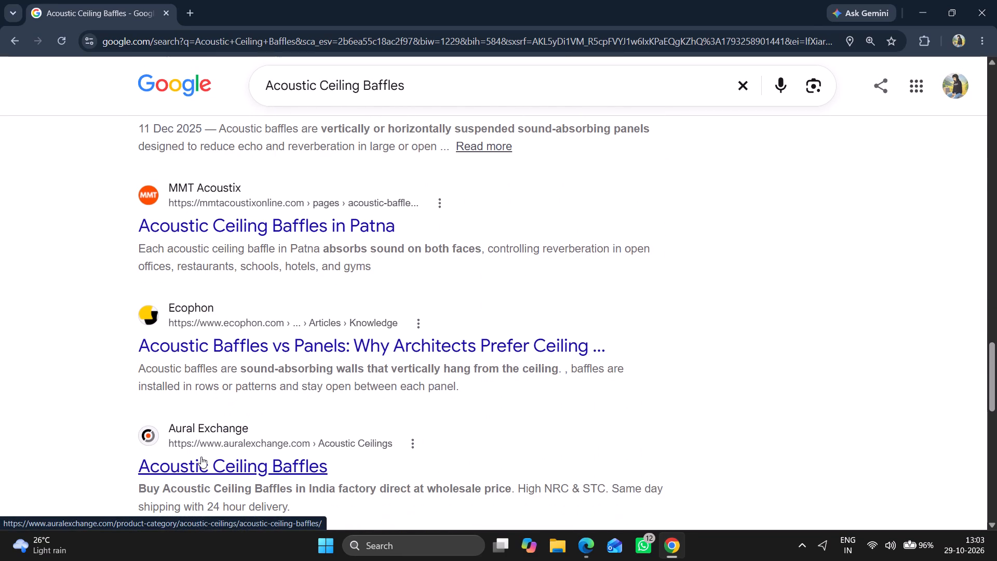
pyautogui.scroll(-2, 203, 457)
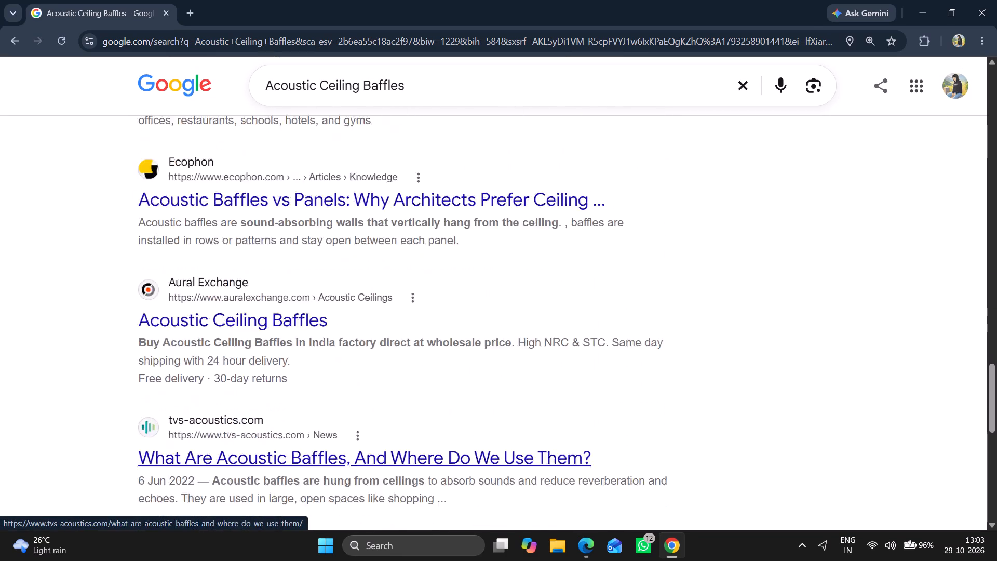
pyautogui.scroll(-5, 203, 456)
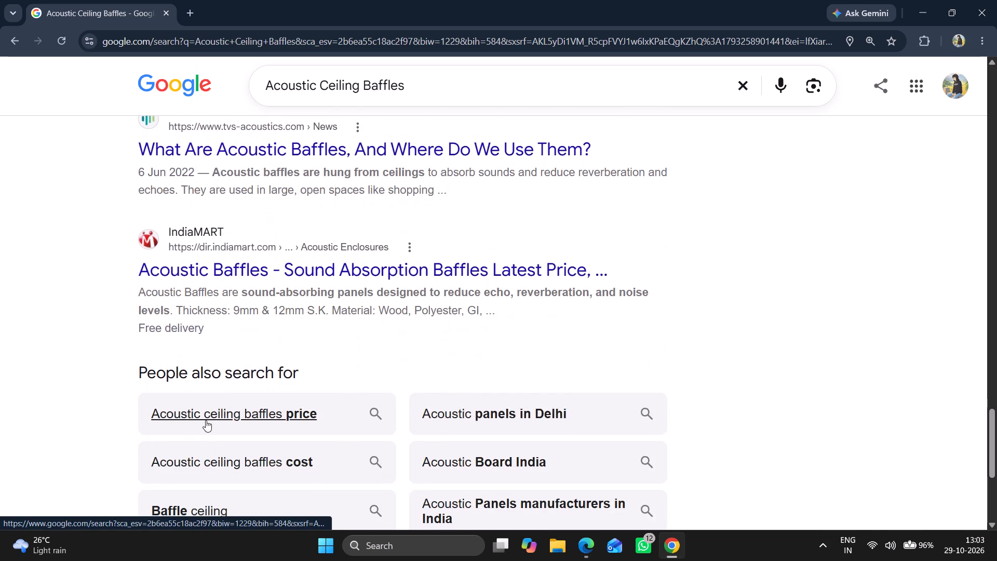
pyautogui.scroll(-6, 206, 420)
# Open the second page of "Acoustic Ceiling Baffles" results and look for the TAP Acoustics listing.
pyautogui.doubleClick(512, 387)
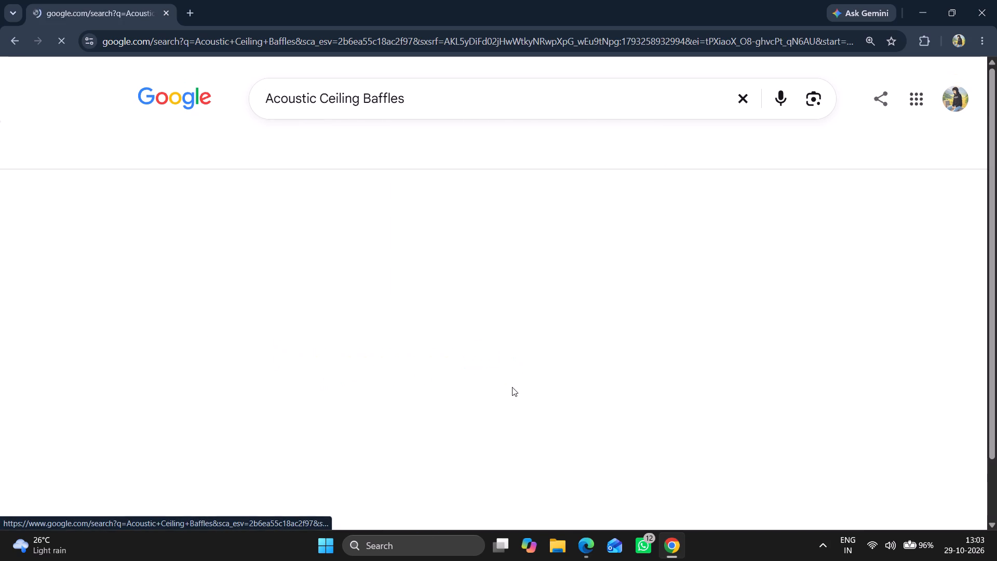
pyautogui.scroll(-4, 220, 453)
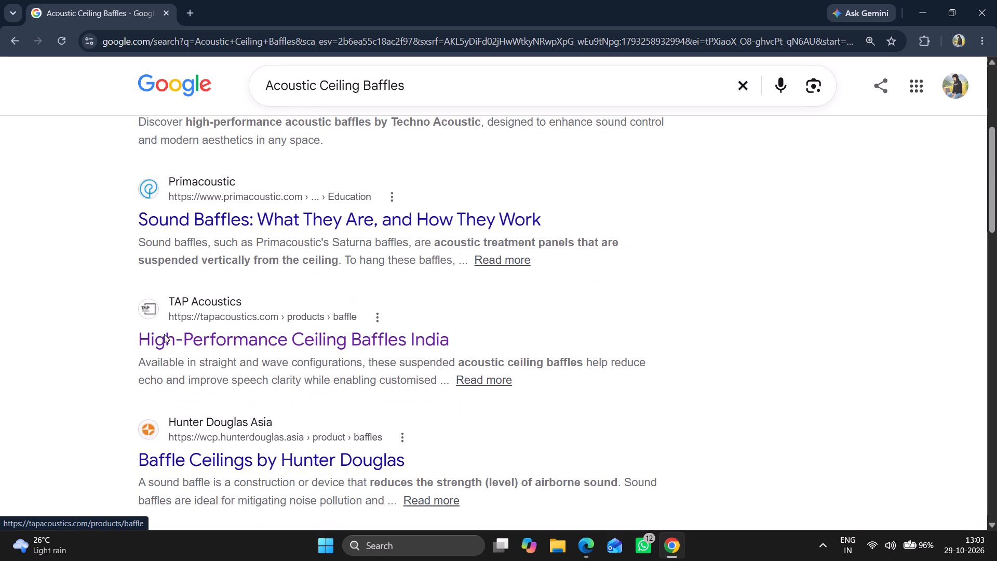
# Switch to the TAP-seo sheet in Edge and enter 12 as the rank for "Acoustic Ceiling Baffles" in cell C11.
pyautogui.click(584, 544)
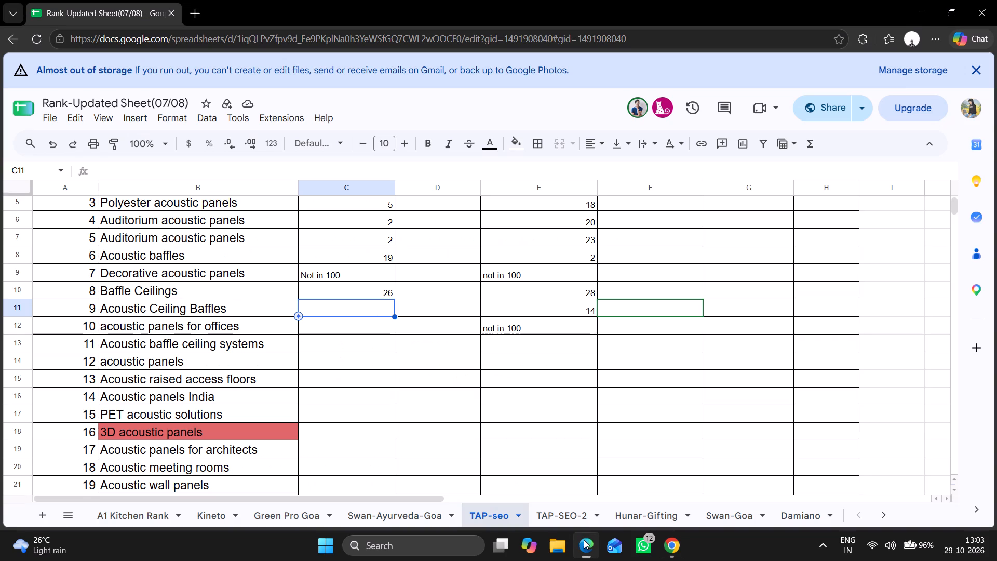
pyautogui.write('12')
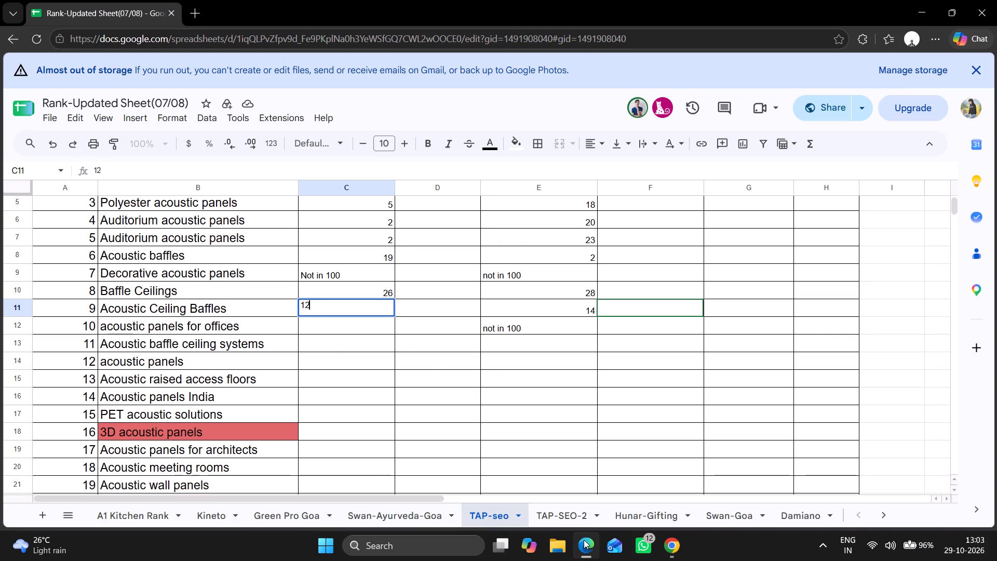
pyautogui.press('Return')
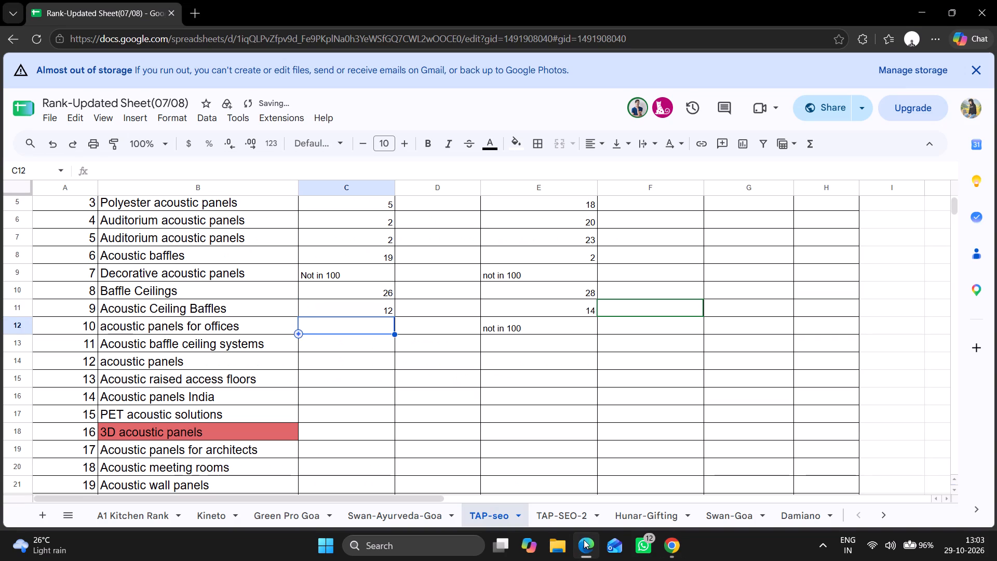
# Enter "Not in 100" as the rank for "acoustic panels for offices" in cell C12.
pyautogui.write('Not in')
pyautogui.press('space')
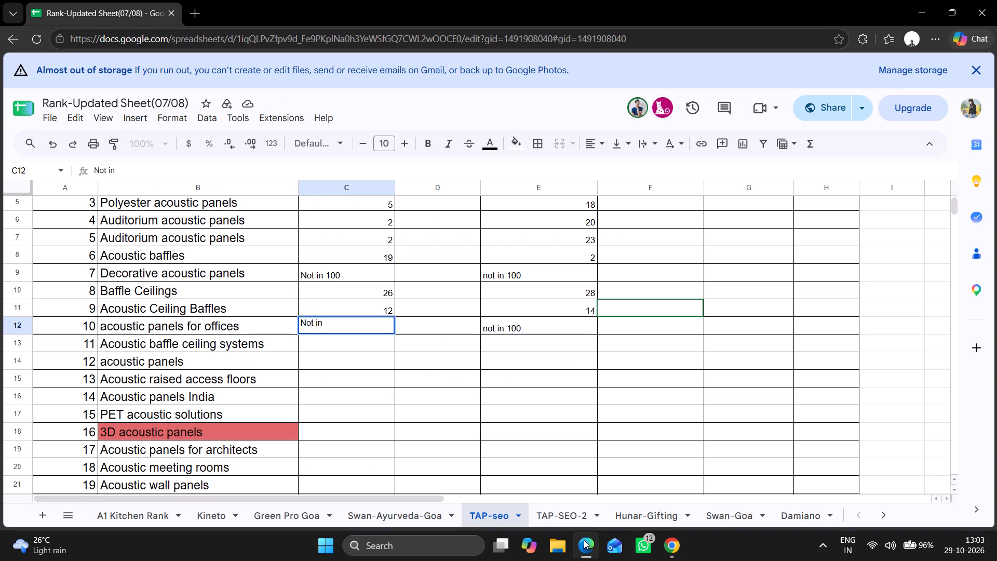
pyautogui.write('100')
pyautogui.press('Return')
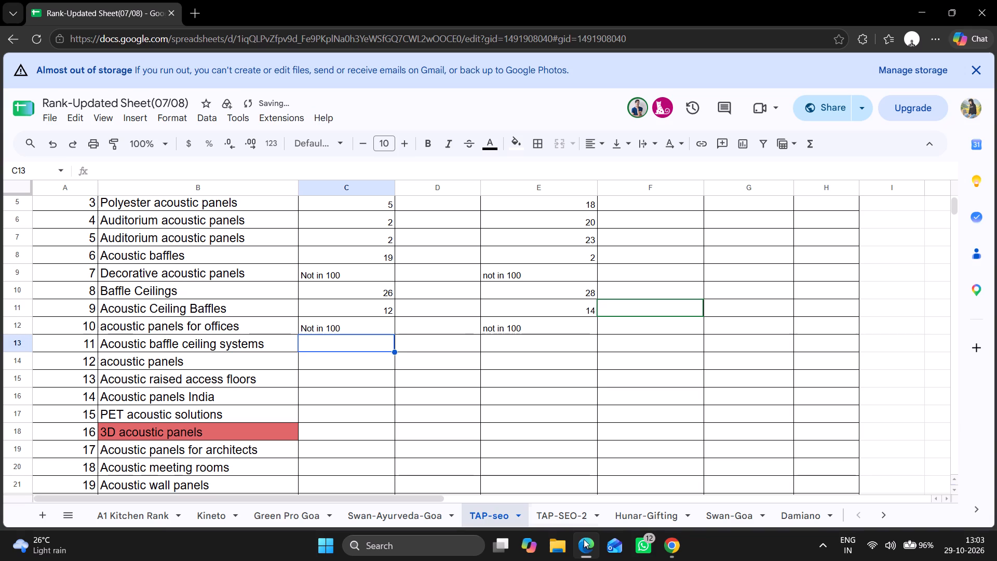
# Look through the remaining keywords in the TAP-seo sheet and return to the top of the list.
pyautogui.scroll(-14, 687, 530)
pyautogui.scroll(-6, 579, 453)
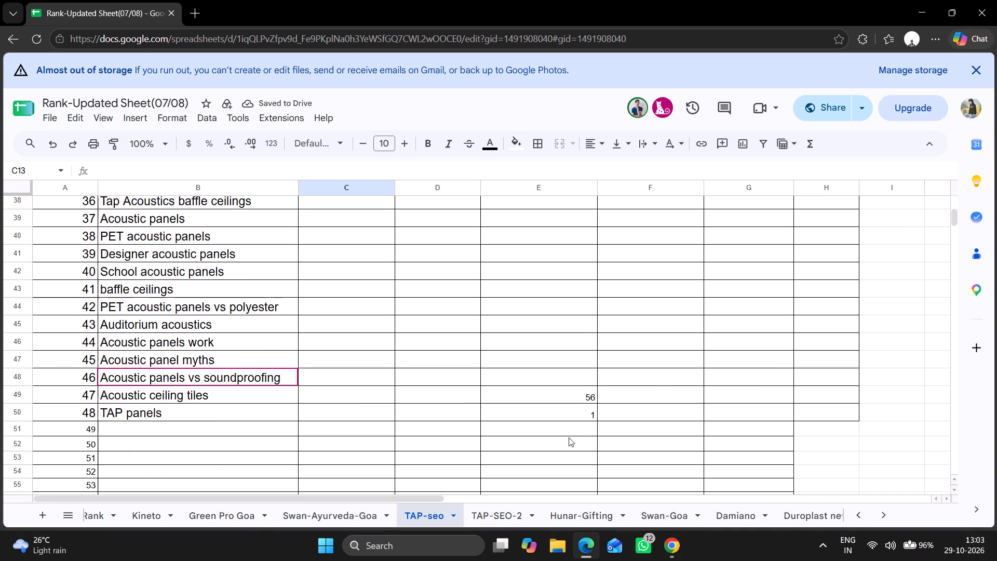
pyautogui.scroll(2, 569, 437)
pyautogui.scroll(-1, 569, 437)
pyautogui.scroll(5, 569, 437)
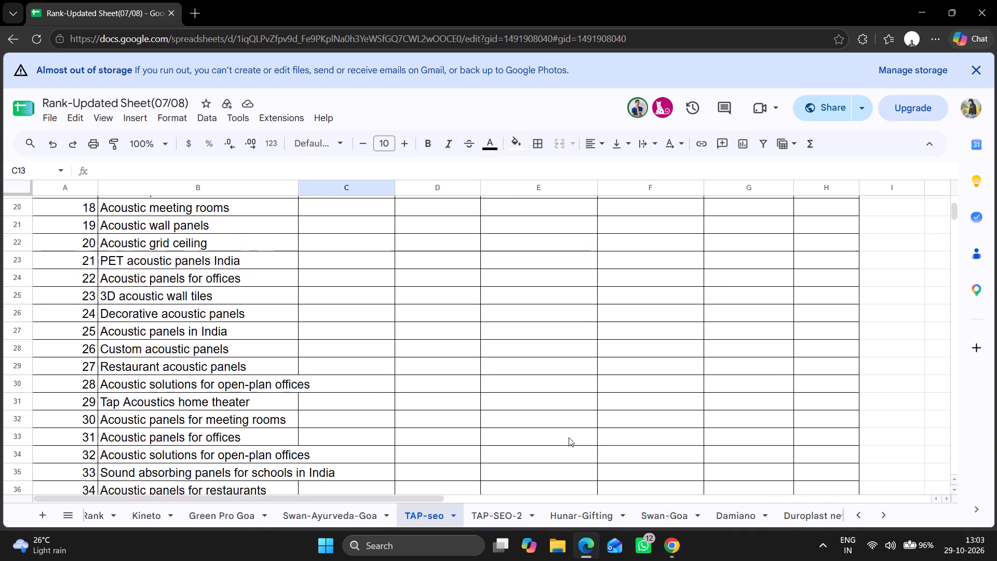
pyautogui.scroll(6, 567, 432)
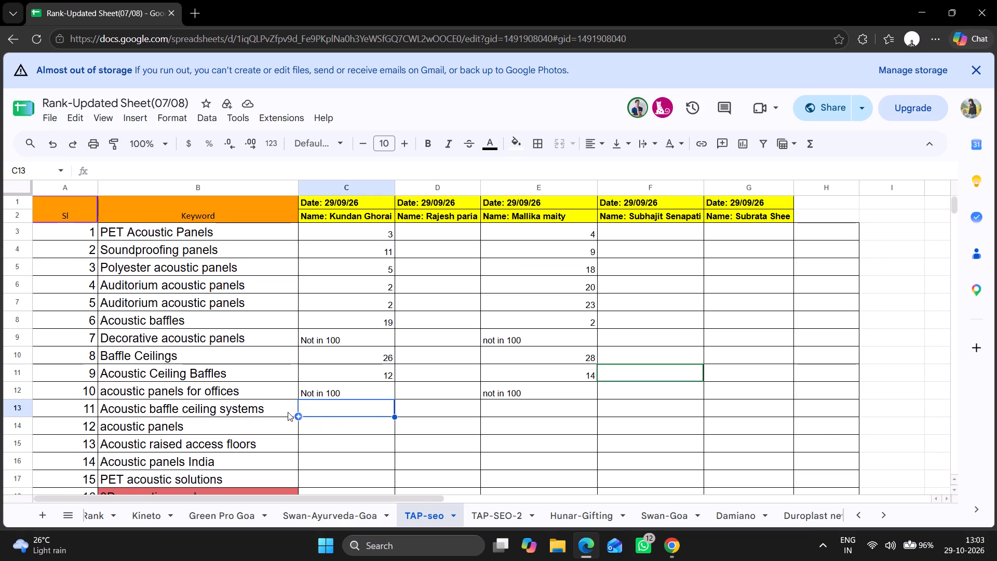
# Copy "Acoustic baffle ceiling systems" from cell B13, search Google for it in Chrome and look for the TAP Acoustics listing.
pyautogui.tripleClick(280, 410)
pyautogui.click(280, 410)
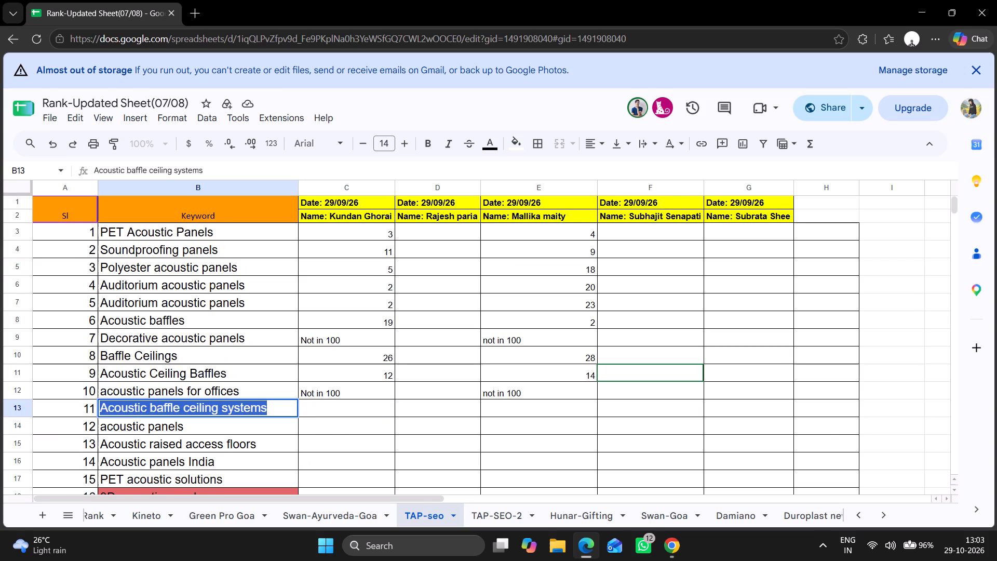
pyautogui.hotkey('ctrl', 'c')
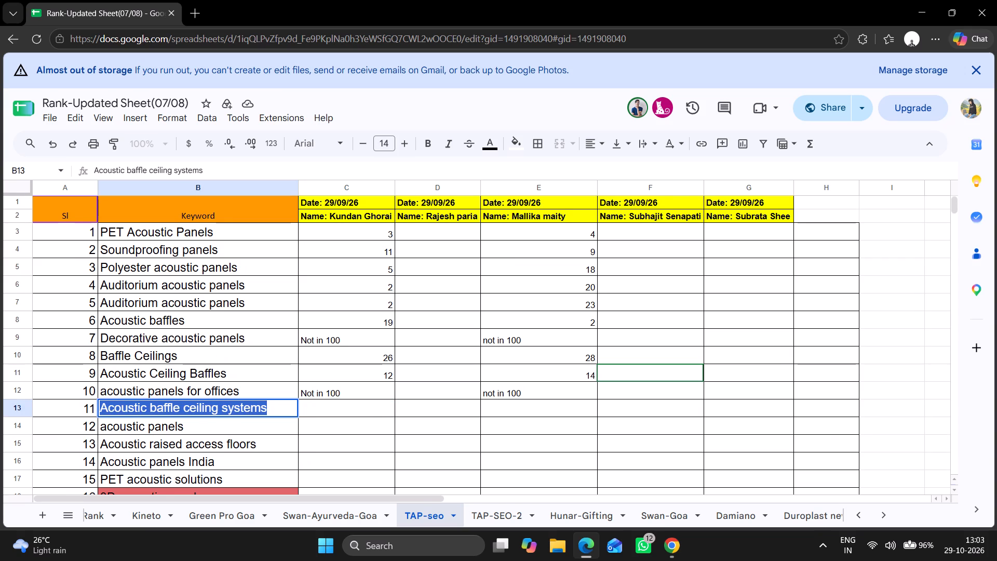
pyautogui.click(369, 409)
pyautogui.scroll(-1, 387, 439)
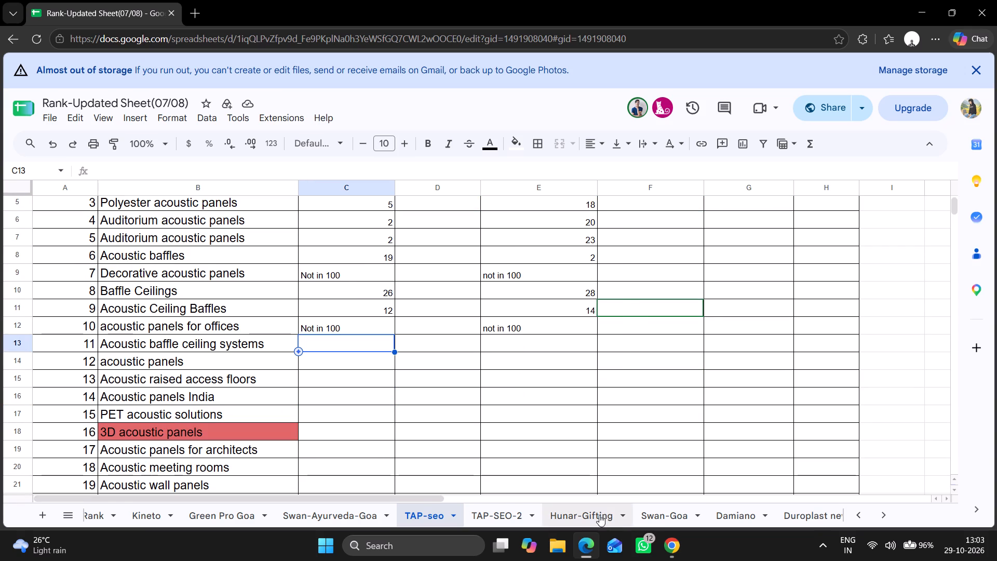
pyautogui.click(666, 547)
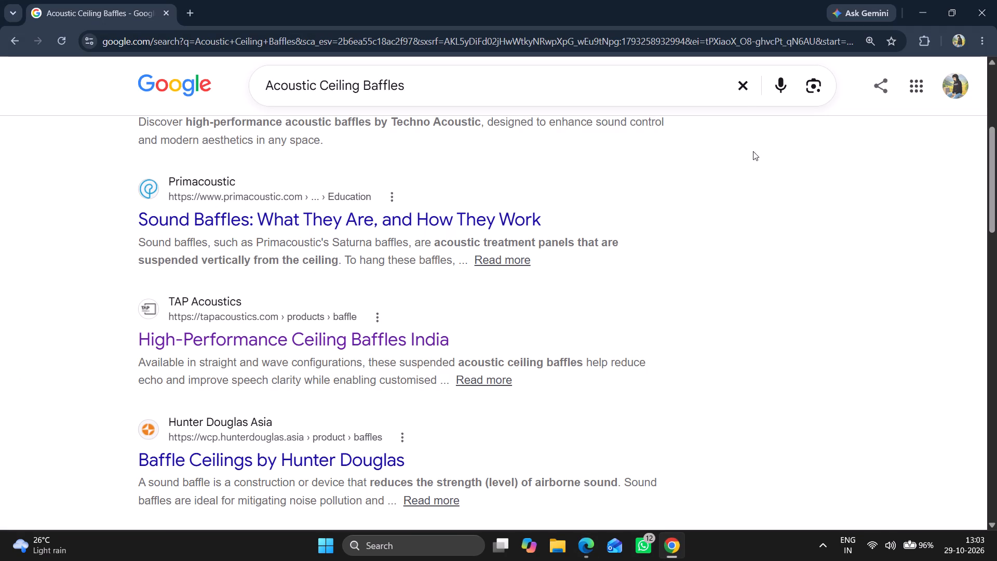
pyautogui.doubleClick(737, 87)
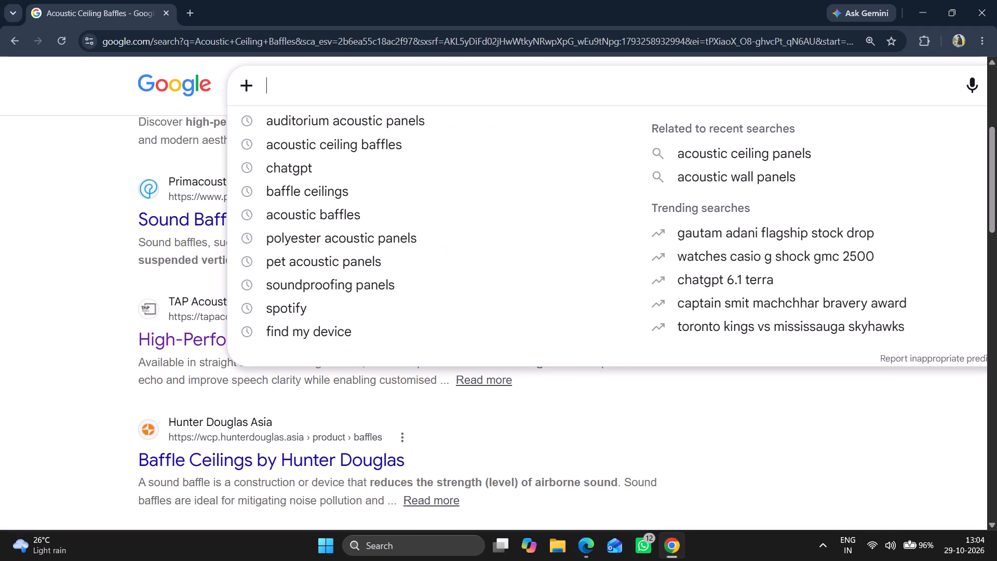
pyautogui.hotkey('ctrl', 'v')
pyautogui.press('Return')
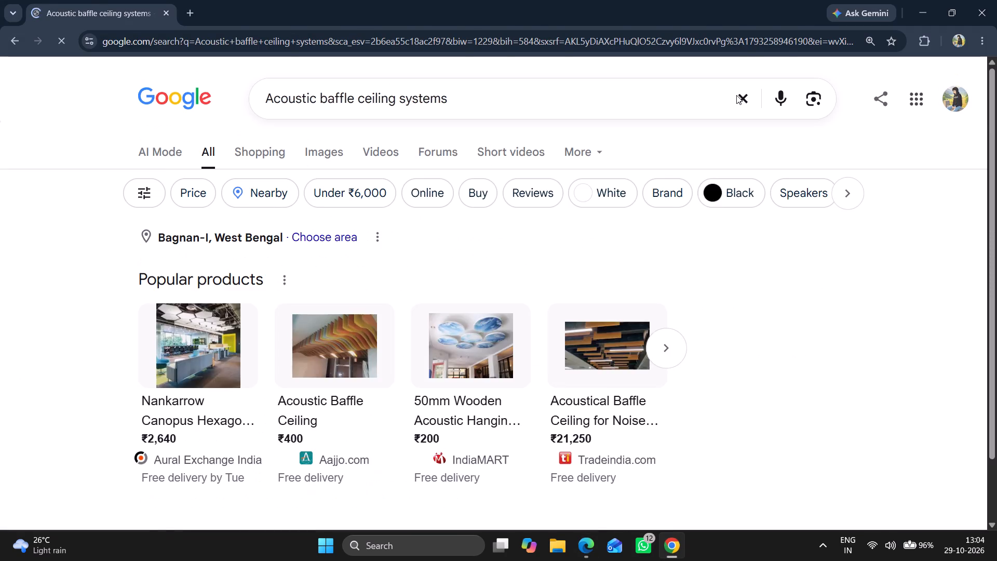
pyautogui.scroll(-5, 560, 195)
pyautogui.scroll(-4, 467, 197)
pyautogui.scroll(-3, 410, 216)
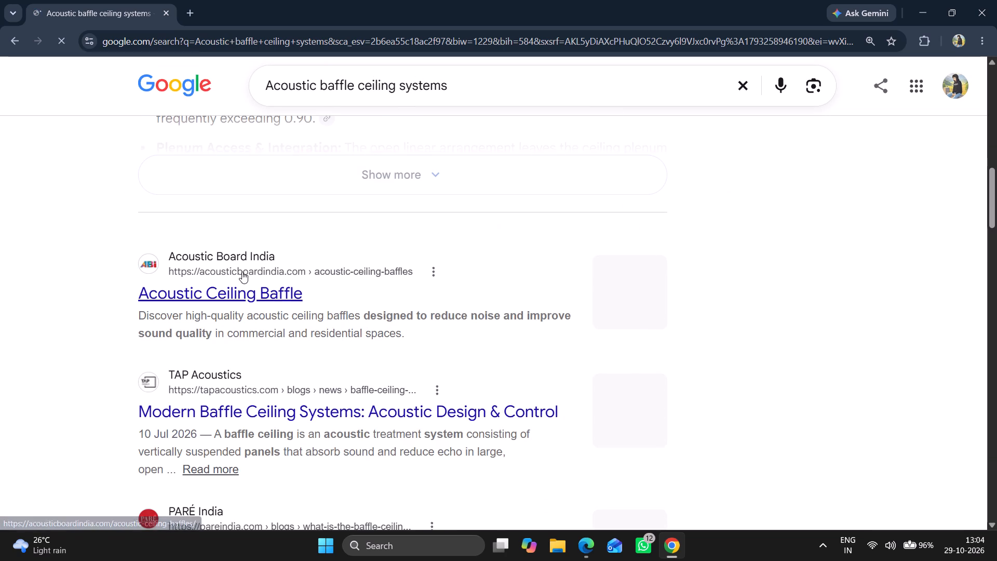
# Switch to the TAP-seo sheet in Edge and enter 2 as the rank for "Acoustic baffle ceiling systems" in cell C13.
pyautogui.click(596, 543)
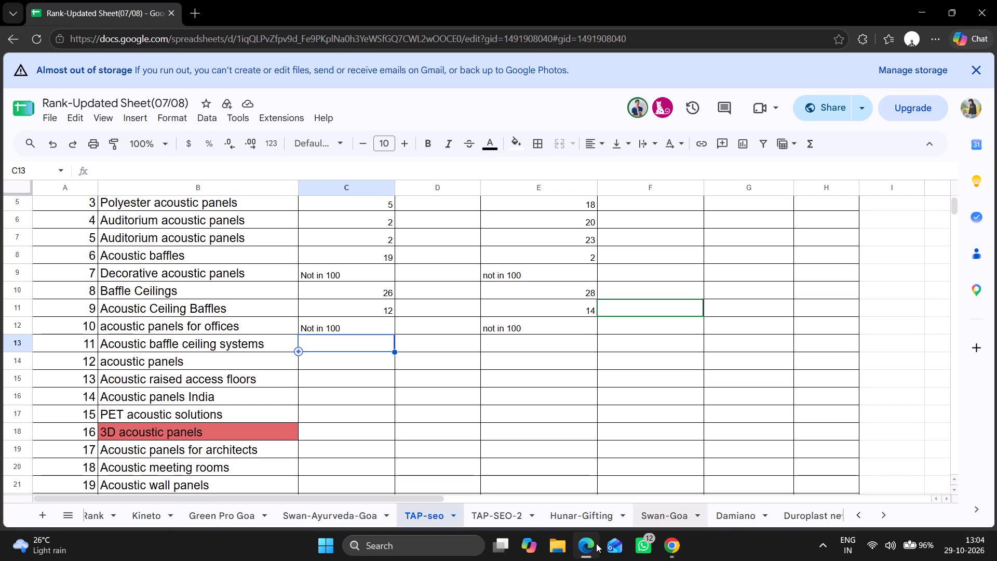
pyautogui.press('2')
pyautogui.press('Return')
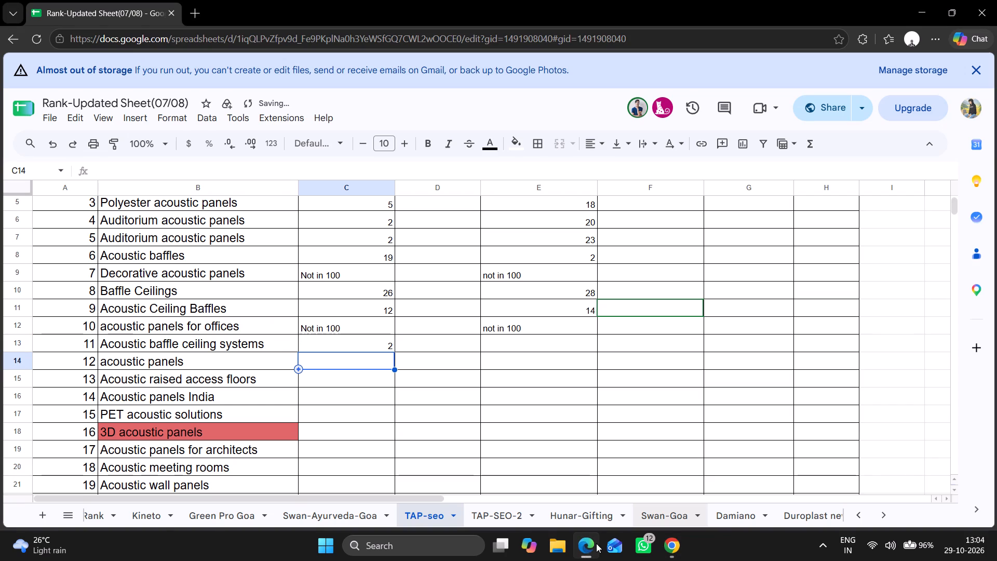
# Copy the keyword "acoustic panels" from cell B14 and search Google for it in Chrome.
pyautogui.tripleClick(201, 368)
pyautogui.tripleClick(200, 363)
pyautogui.click(200, 363)
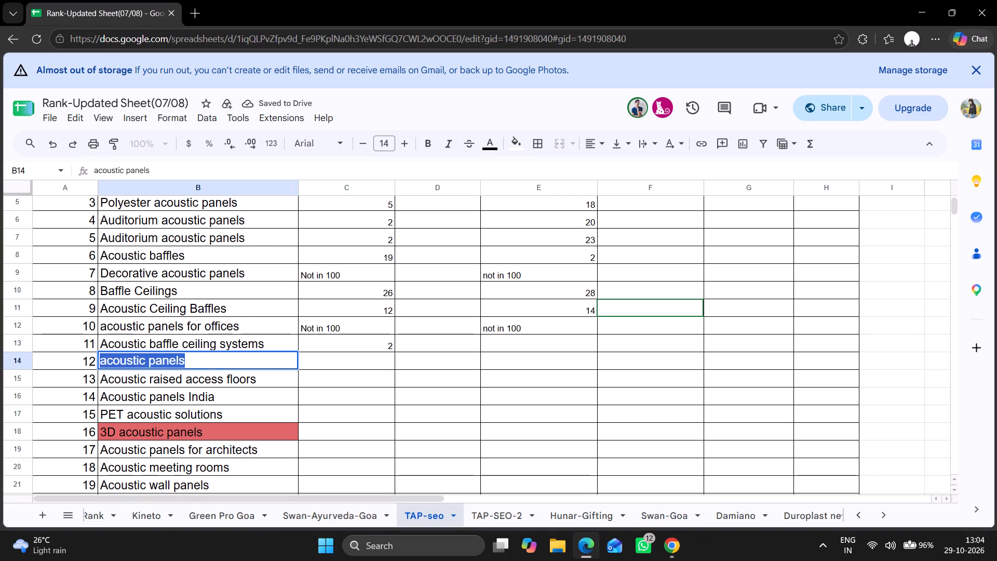
pyautogui.hotkey('ctrl', 'c')
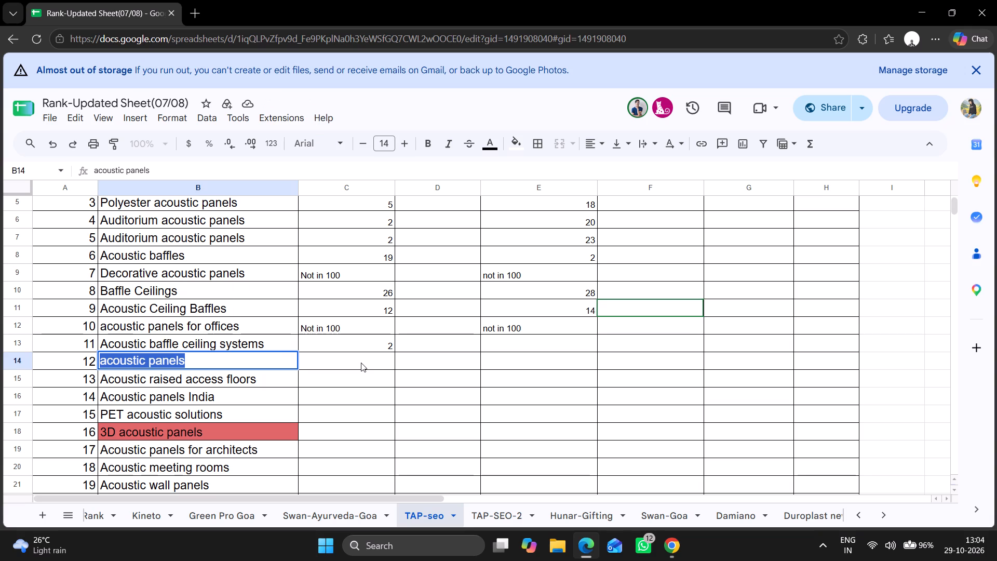
pyautogui.click(359, 362)
pyautogui.doubleClick(669, 549)
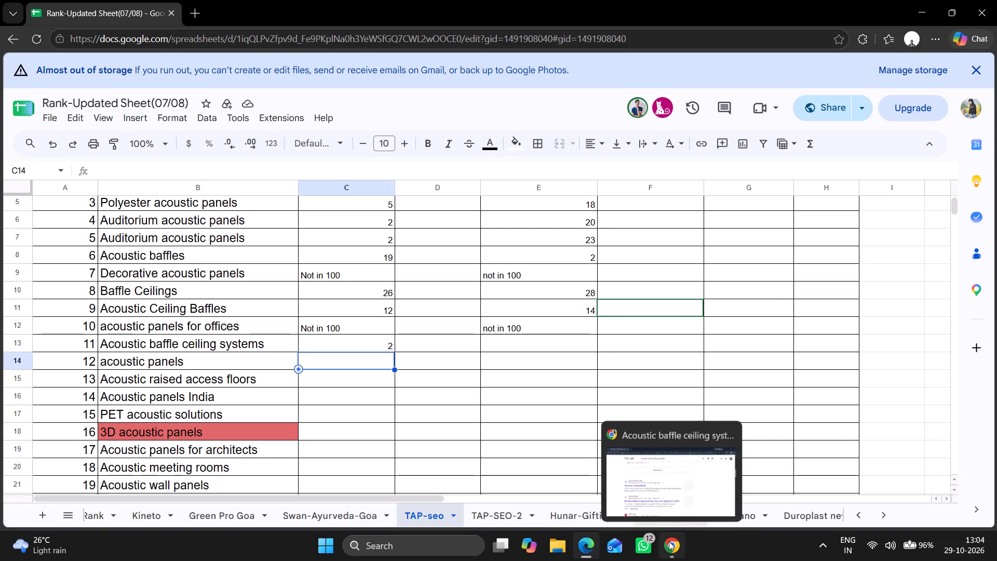
pyautogui.click(669, 541)
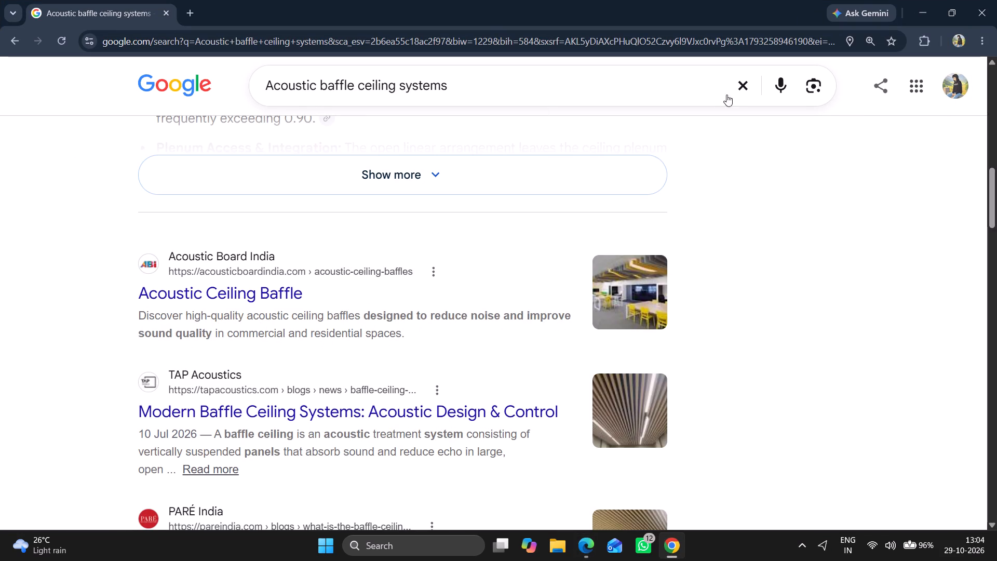
pyautogui.click(738, 87)
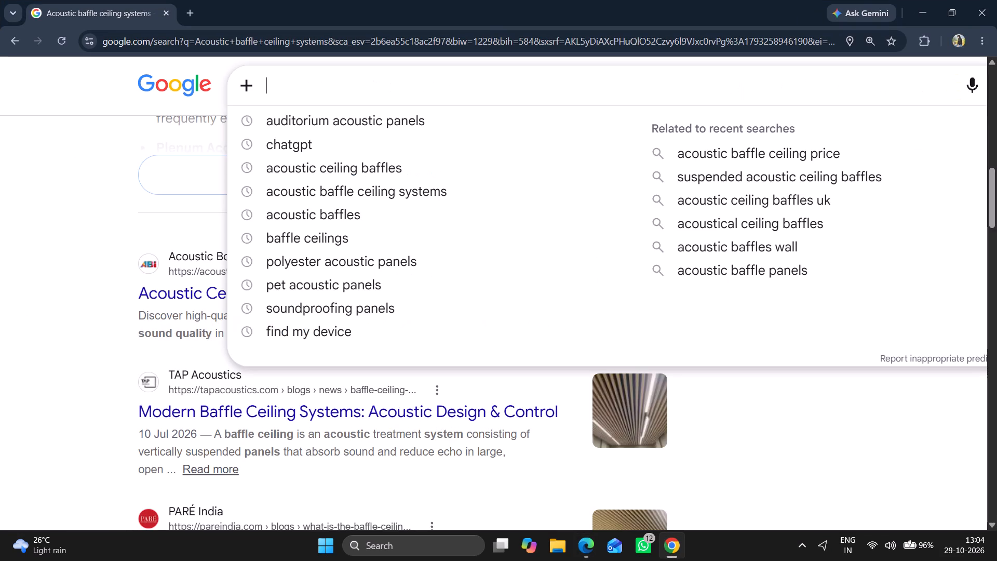
pyautogui.hotkey('ctrl', 'v')
pyautogui.press('Return')
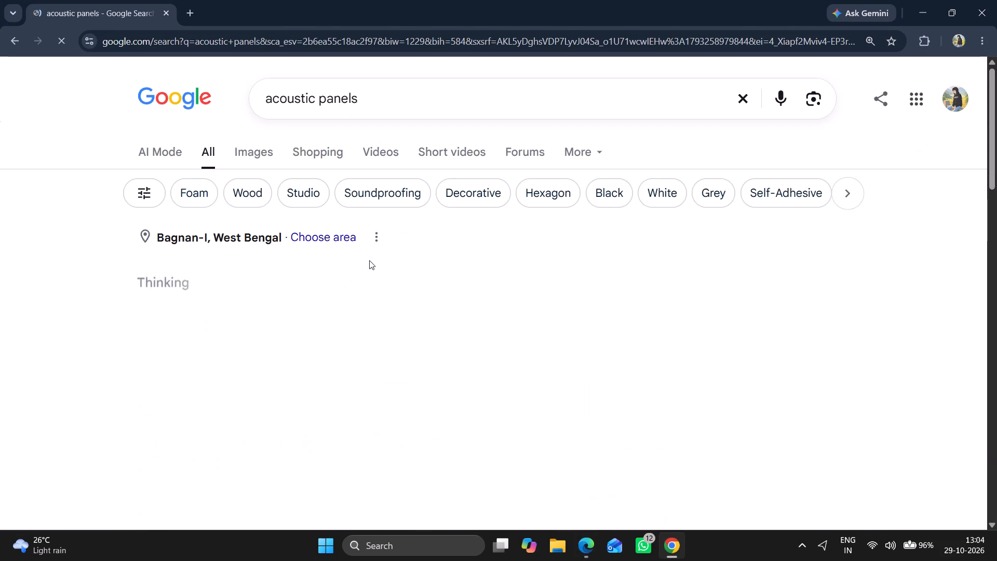
# Look for the TAP Acoustics listing in the first page of "acoustic panels" results, continuing to the second page.
pyautogui.scroll(-3, 369, 260)
pyautogui.scroll(-11, 312, 266)
pyautogui.scroll(-4, 268, 276)
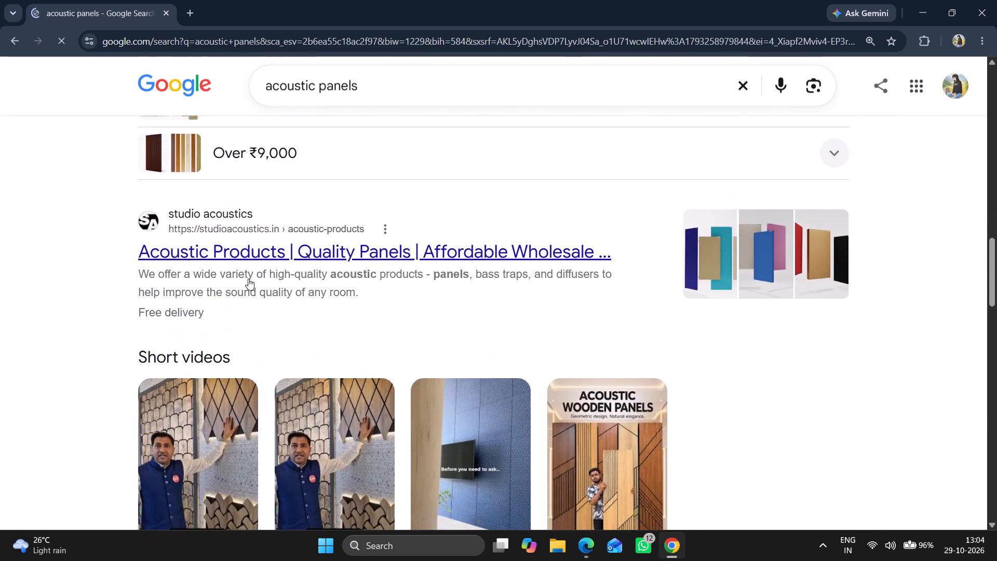
pyautogui.scroll(-7, 215, 265)
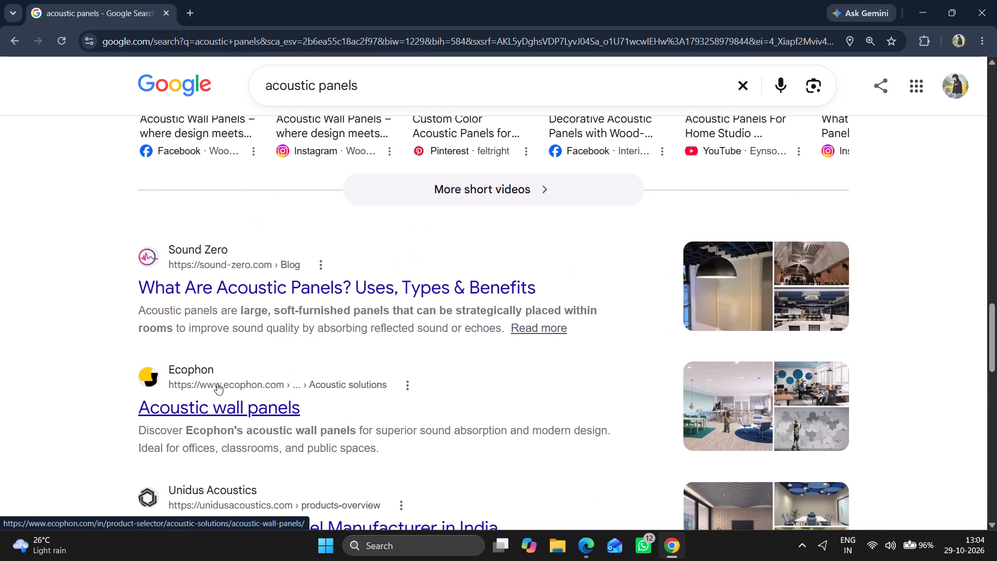
pyautogui.scroll(-1, 217, 383)
pyautogui.scroll(-2, 230, 447)
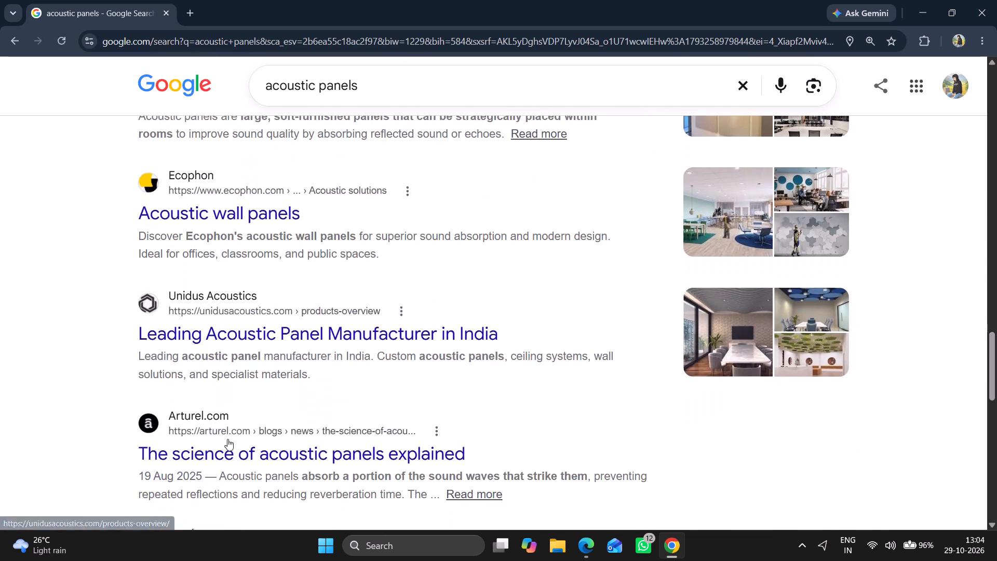
pyautogui.scroll(-3, 226, 439)
pyautogui.scroll(-2, 186, 479)
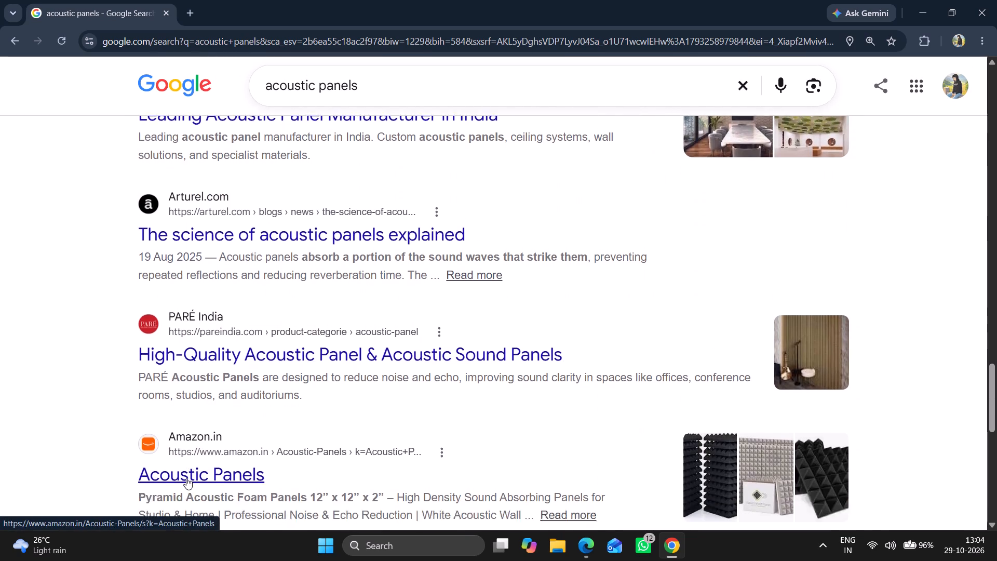
pyautogui.scroll(-2, 191, 462)
pyautogui.scroll(-2, 177, 375)
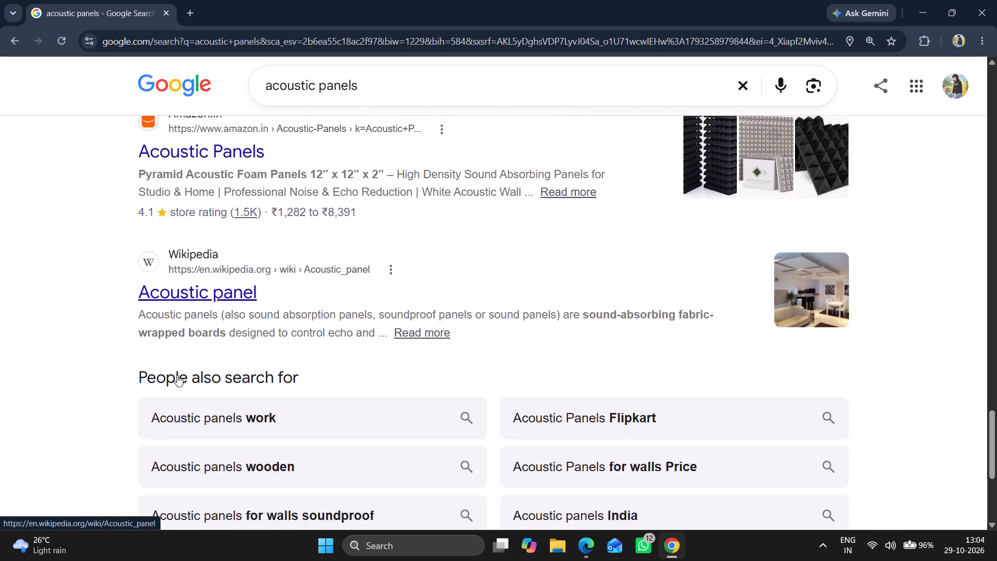
pyautogui.scroll(-2, 177, 375)
pyautogui.doubleClick(581, 471)
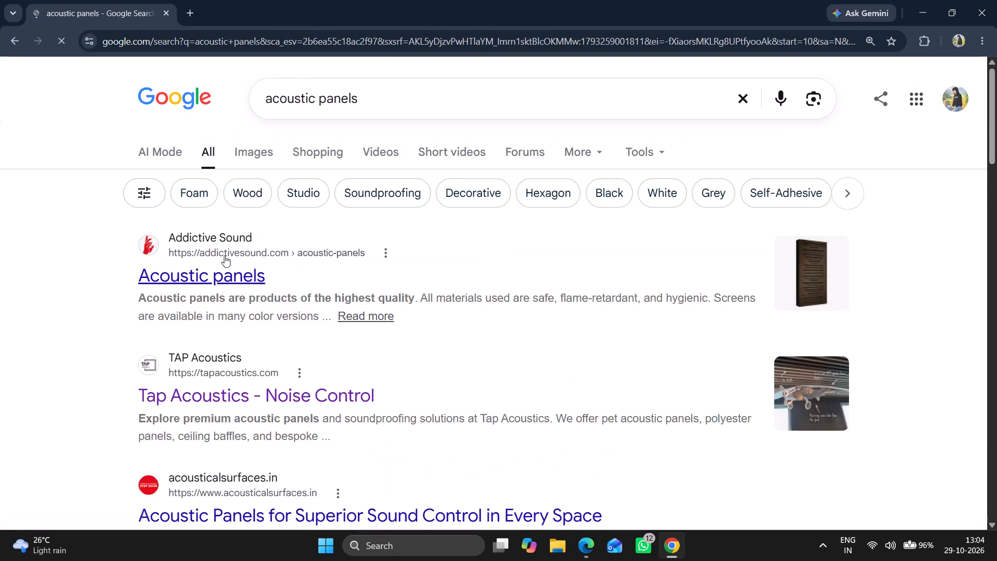
# Switch to the TAP-seo sheet in Edge and enter 10 as the rank for "acoustic panels" in cell C14.
pyautogui.click(586, 540)
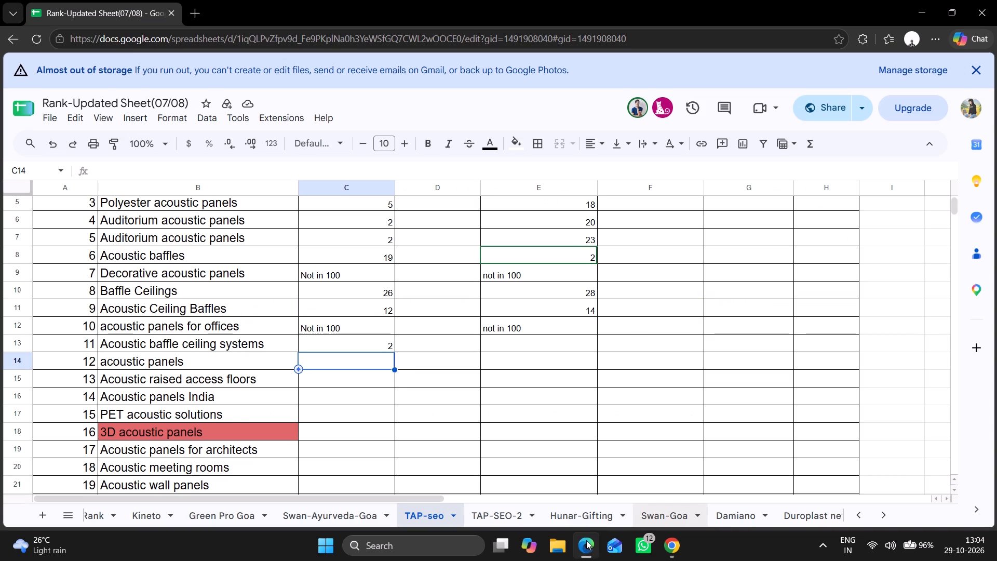
pyautogui.write('10')
pyautogui.press('Return')
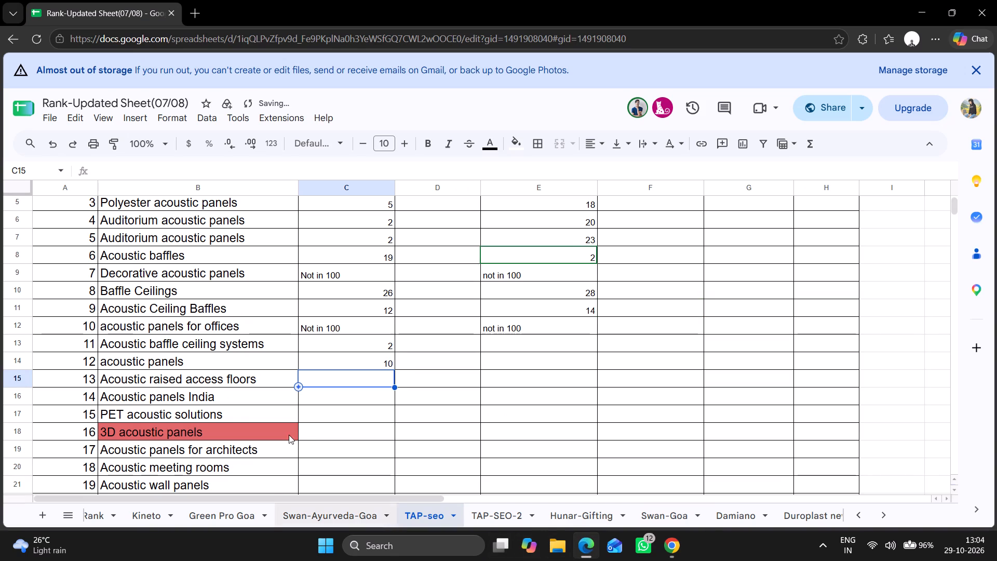
# Copy the keyword "Acoustic raised access floors" from cell B15 and search Google for it in Chrome.
pyautogui.scroll(-1, 301, 432)
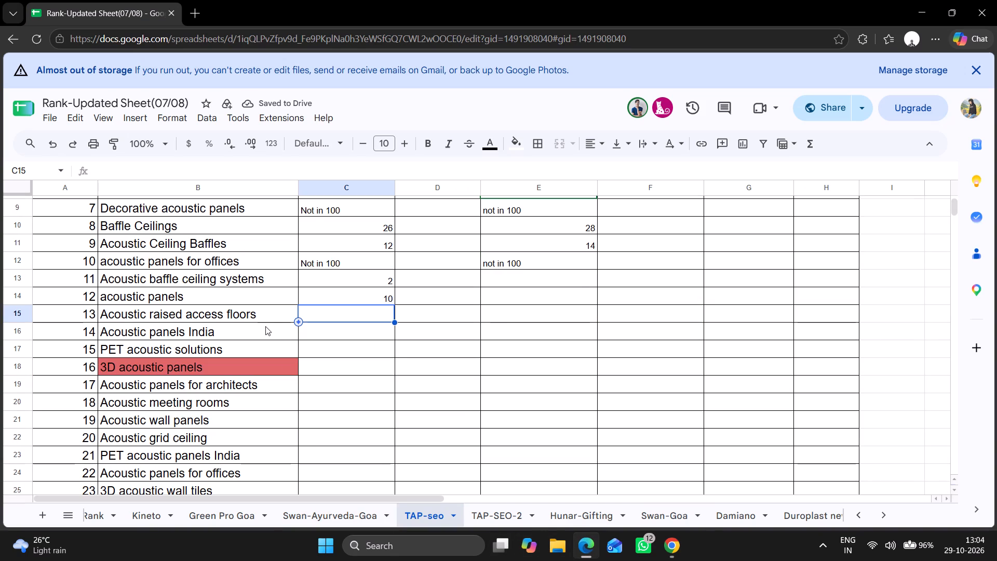
pyautogui.tripleClick(264, 310)
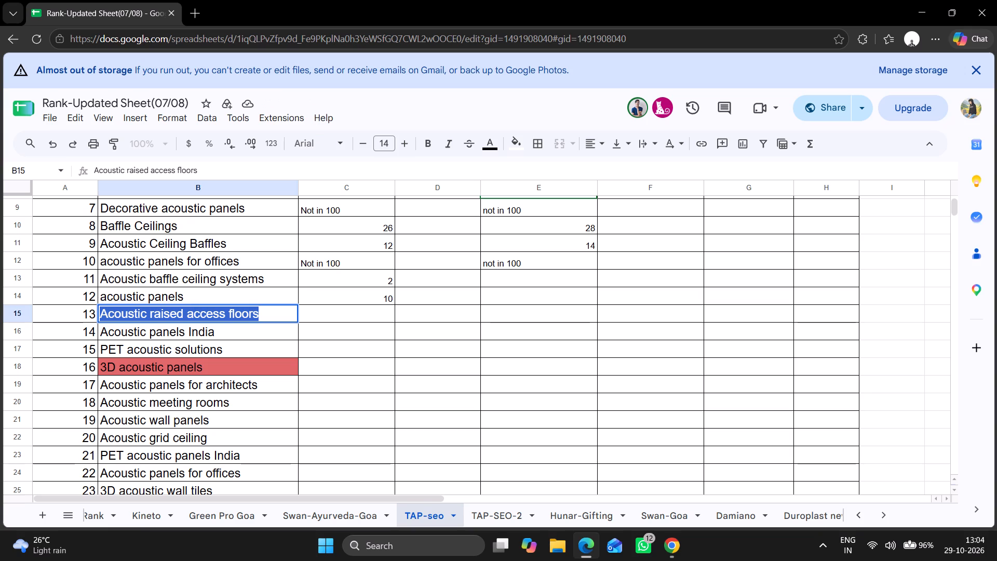
pyautogui.hotkey('ctrl', 'c')
pyautogui.click(363, 309)
pyautogui.moveTo(670, 541); pyautogui.dragTo(671, 541)
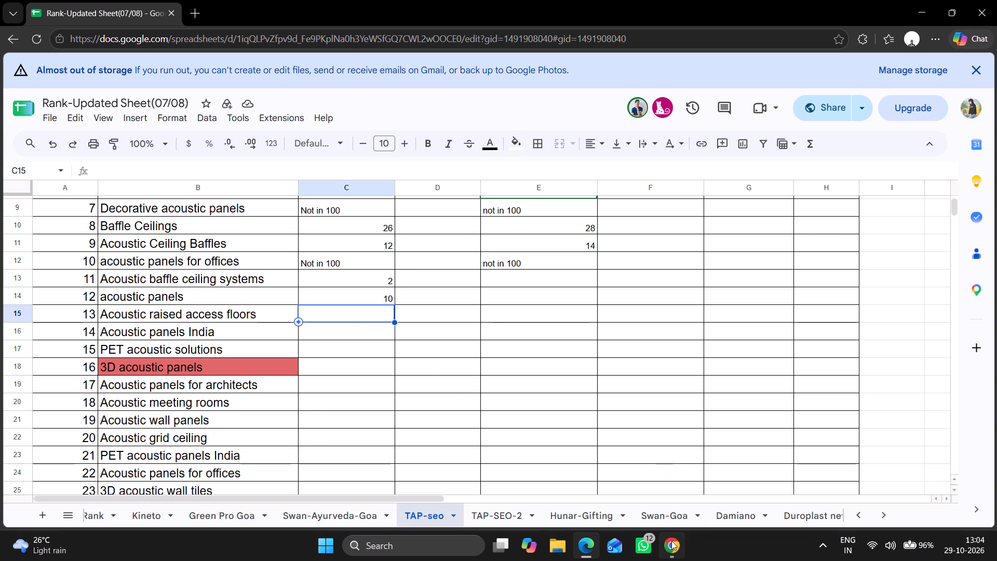
pyautogui.moveTo(671, 541); pyautogui.dragTo(678, 539)
pyautogui.click(678, 539)
pyautogui.click(747, 98)
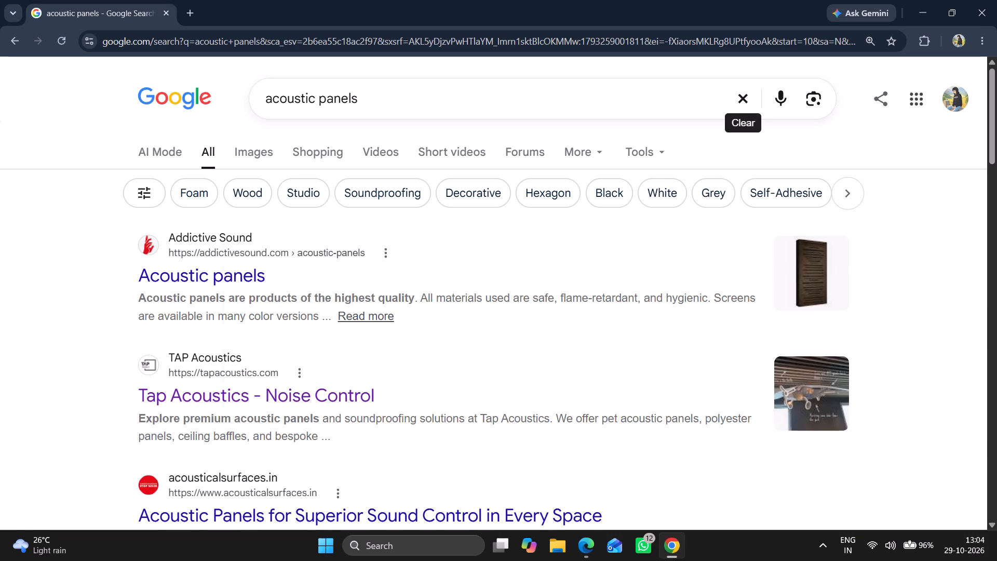
pyautogui.hotkey('ctrl', 'v')
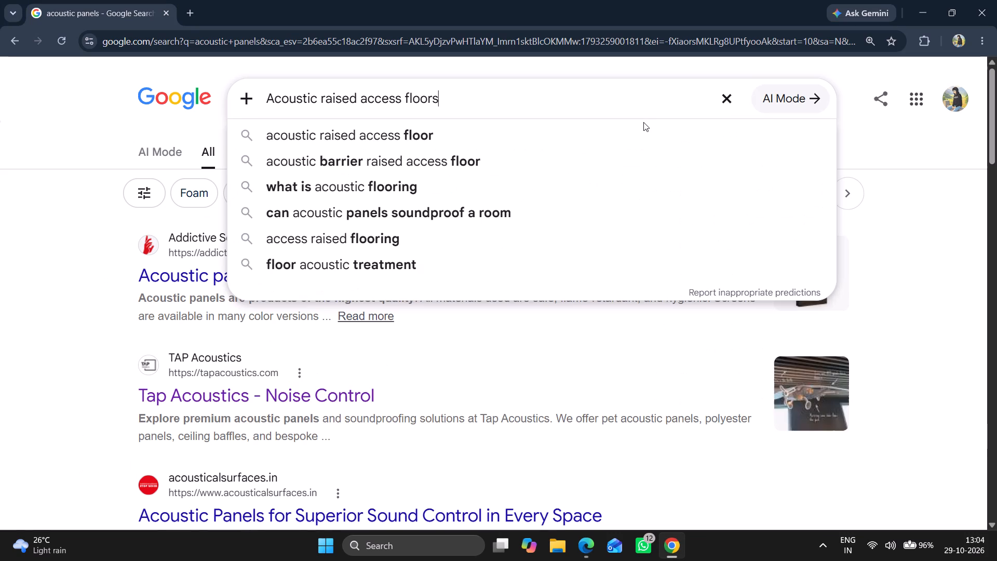
pyautogui.press('Return')
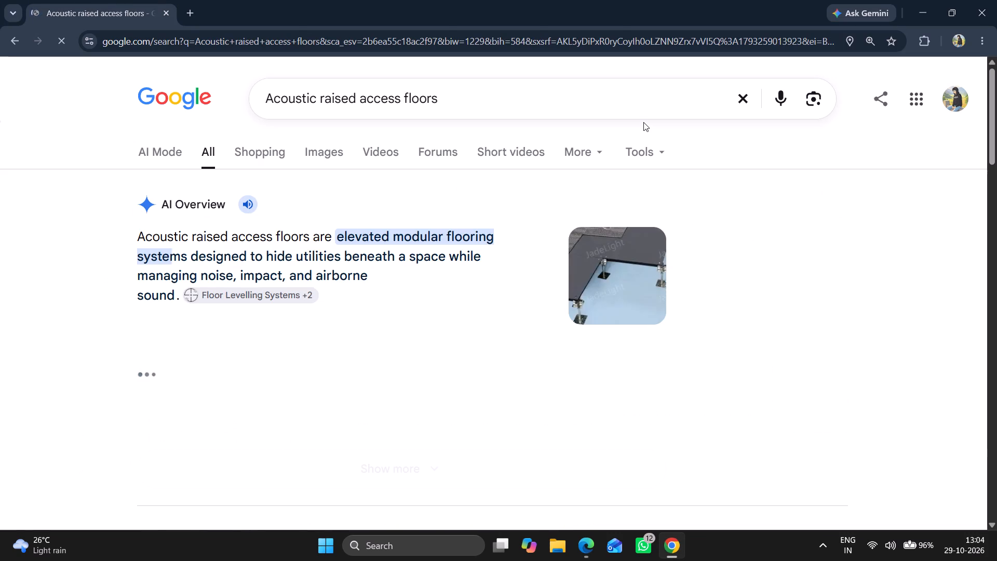
# Look for the TAP Acoustics listing on the first page of Google results for "Acoustic raised access floors".
pyautogui.scroll(-5, 322, 243)
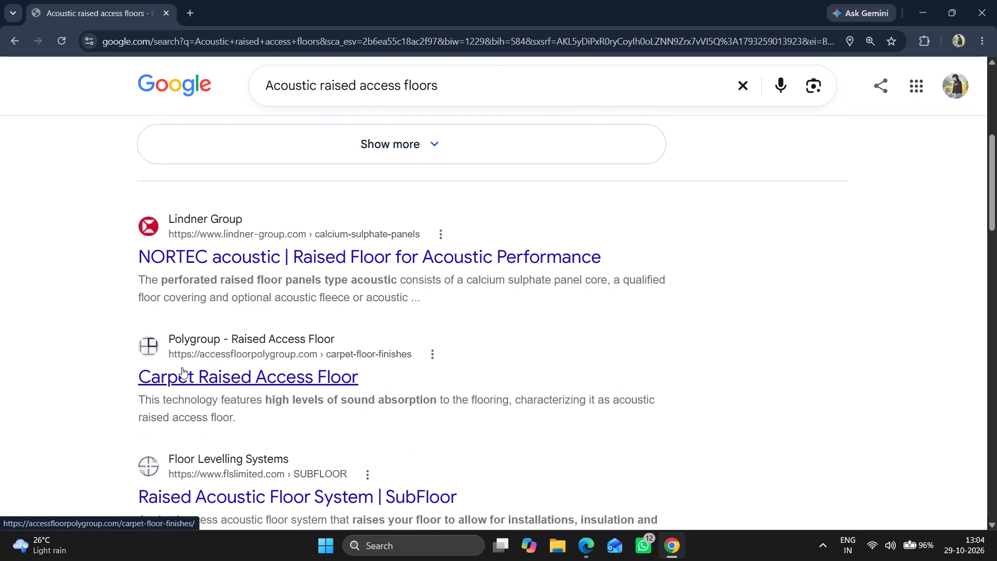
pyautogui.scroll(-1, 182, 367)
pyautogui.scroll(-7, 189, 429)
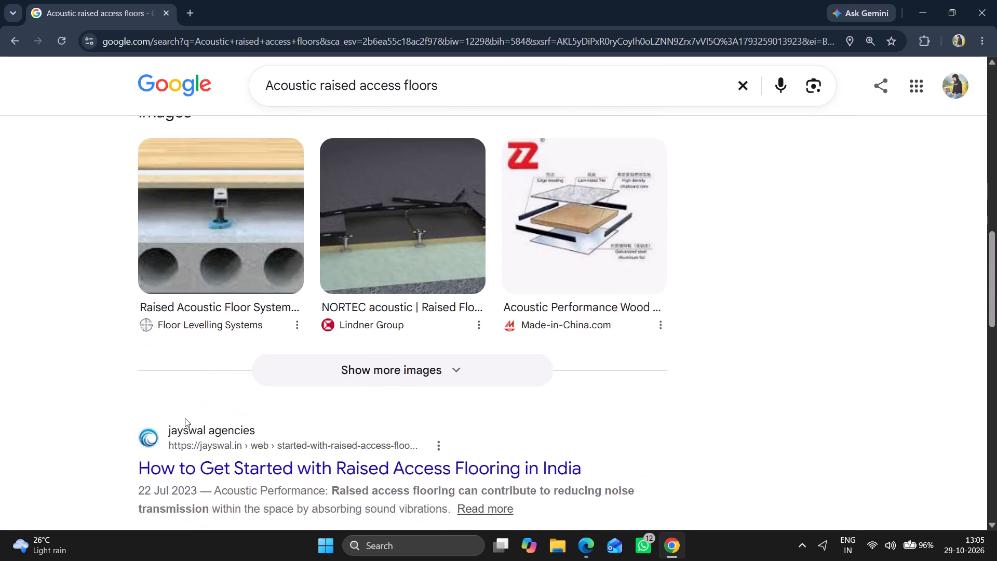
pyautogui.scroll(-2, 183, 418)
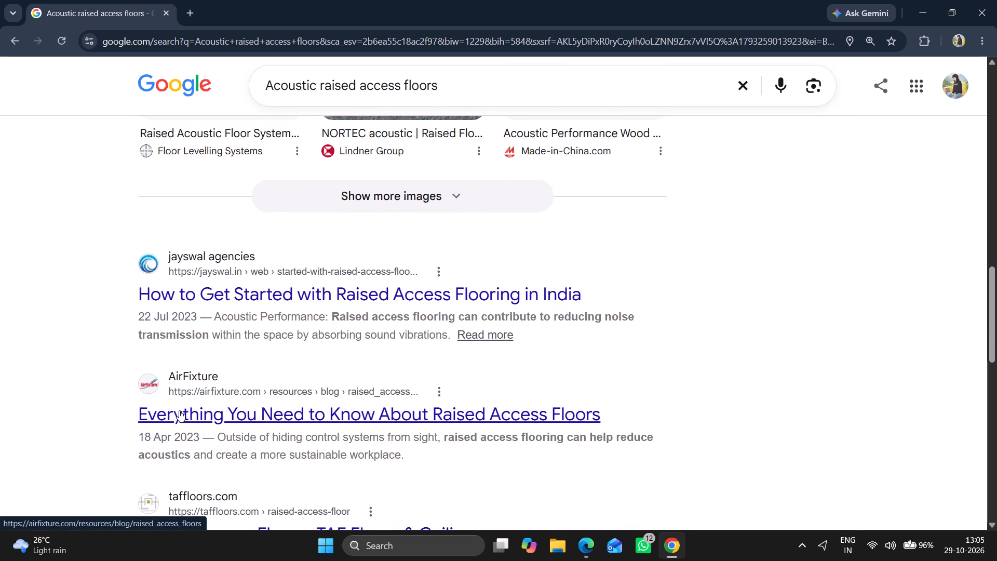
pyautogui.scroll(-1, 179, 410)
pyautogui.scroll(-2, 211, 451)
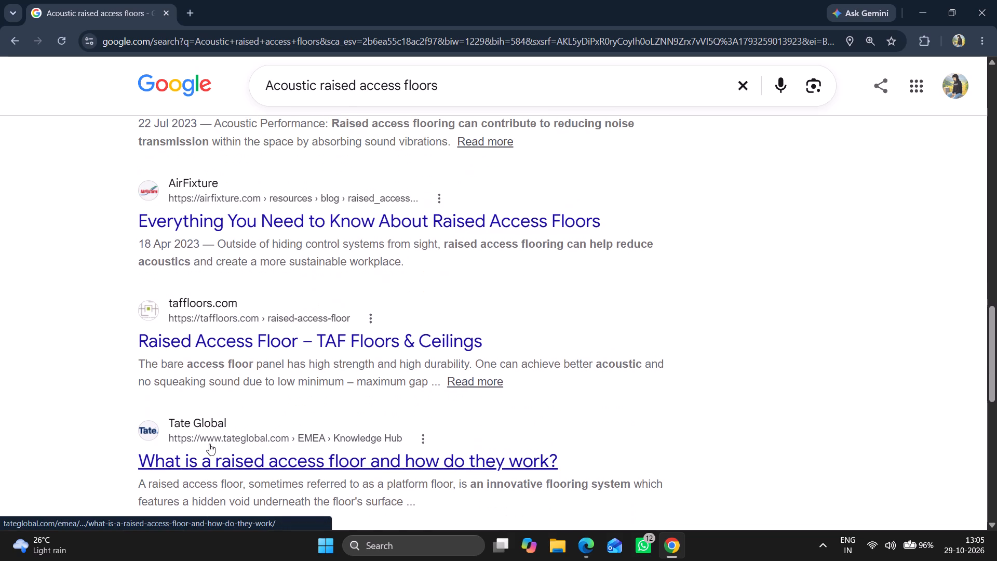
pyautogui.scroll(-4, 209, 449)
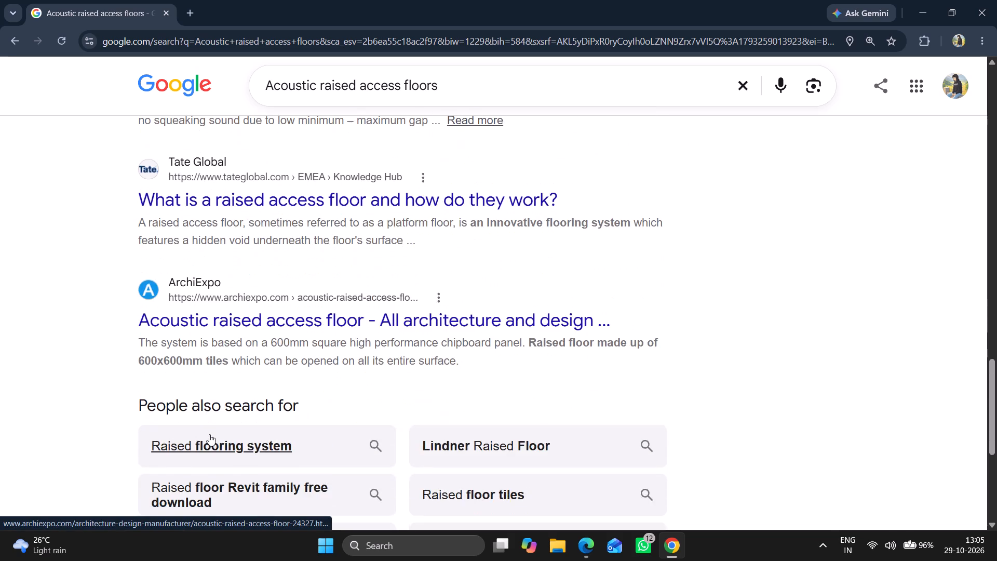
pyautogui.scroll(-4, 211, 437)
# Go to the second page of "Acoustic raised access floors" results and check it for the TAP Acoustics listing.
pyautogui.click(519, 429)
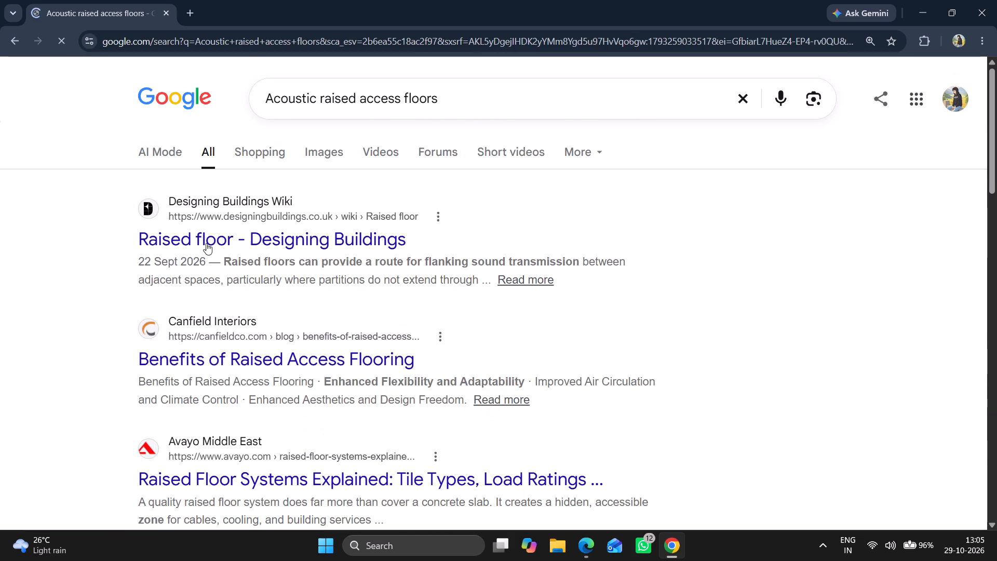
pyautogui.scroll(-2, 186, 347)
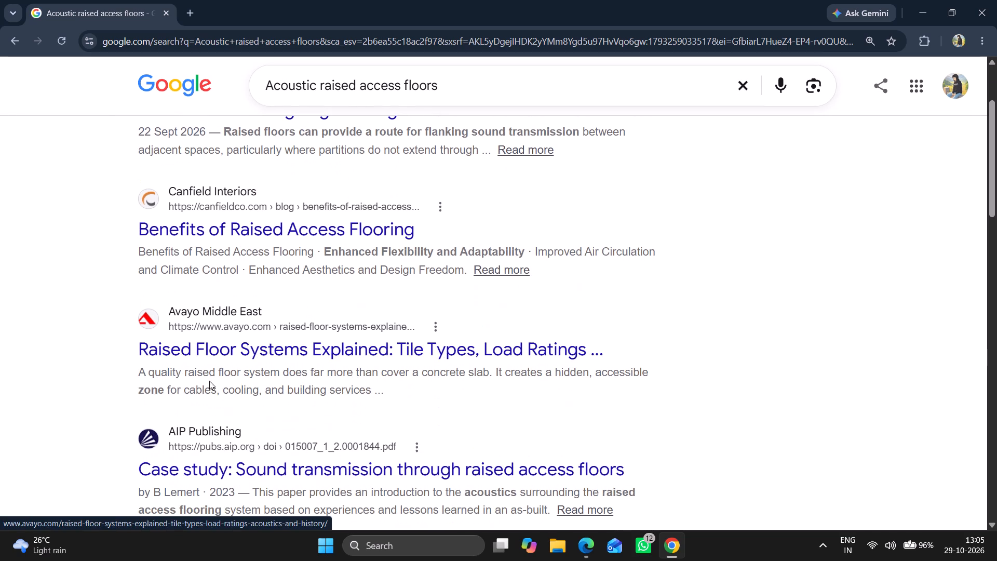
pyautogui.scroll(-2, 219, 411)
pyautogui.scroll(-2, 249, 445)
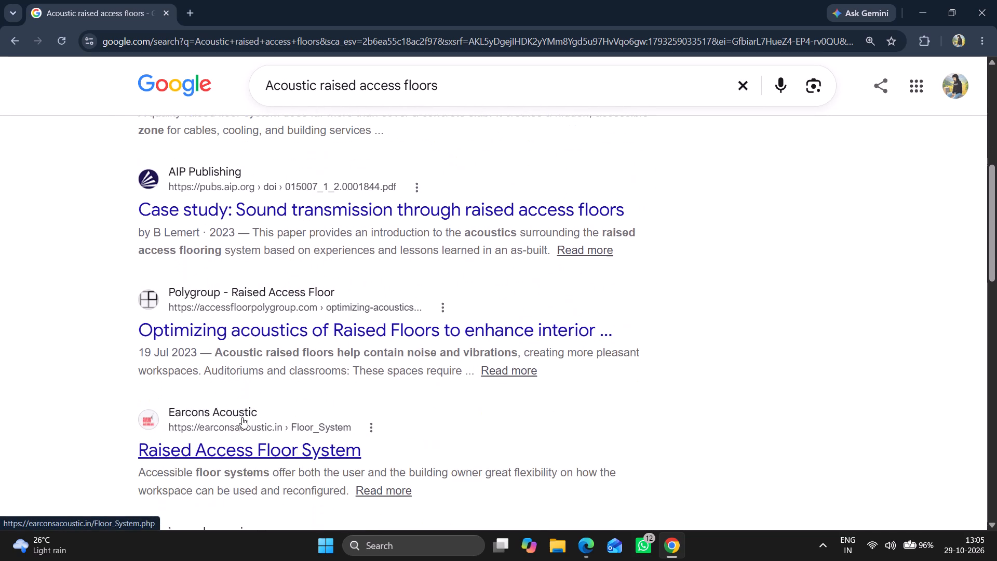
pyautogui.scroll(-4, 230, 437)
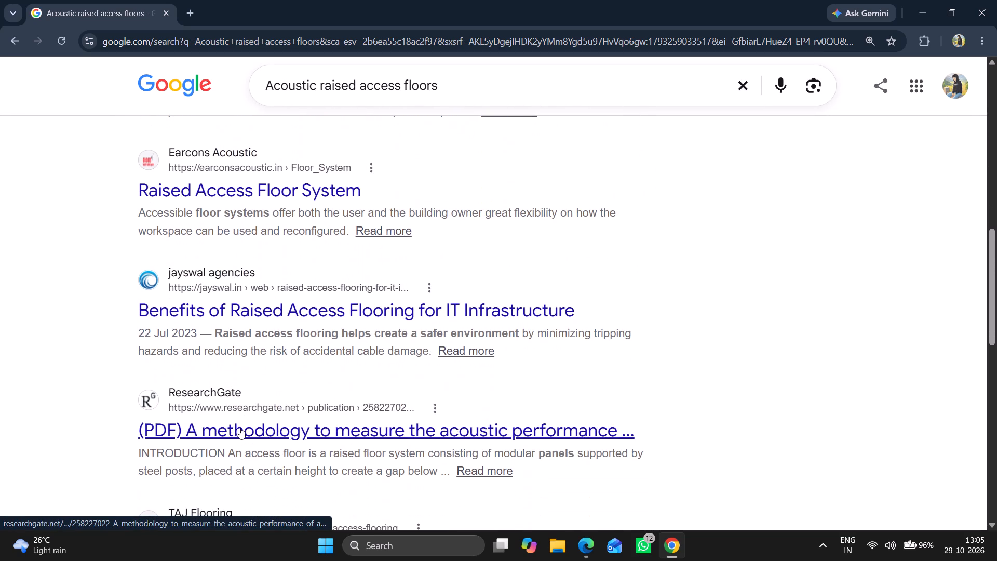
pyautogui.scroll(-5, 239, 428)
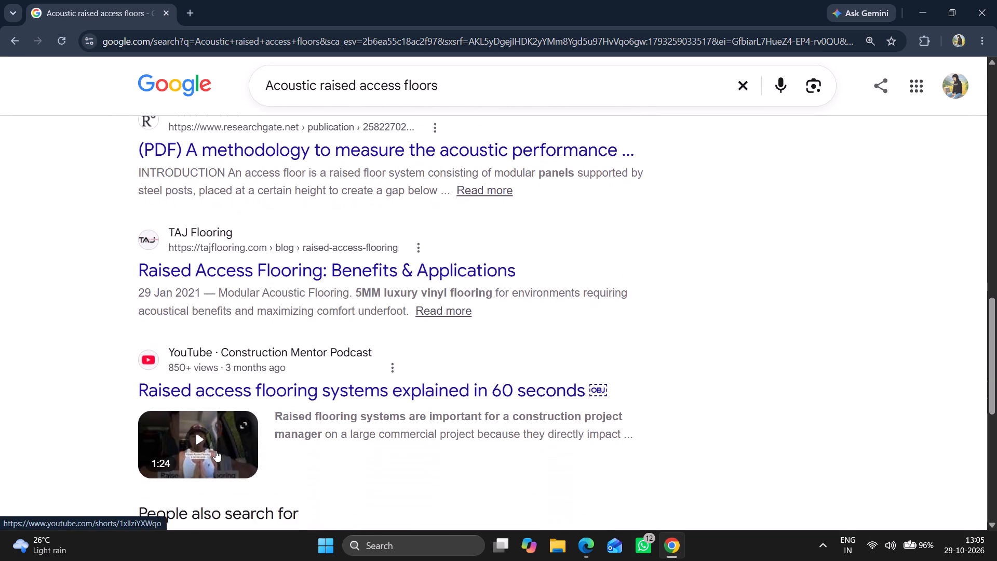
pyautogui.scroll(-4, 215, 450)
# Go to the third page of results and check every entry for the TAP Acoustics listing.
pyautogui.doubleClick(535, 488)
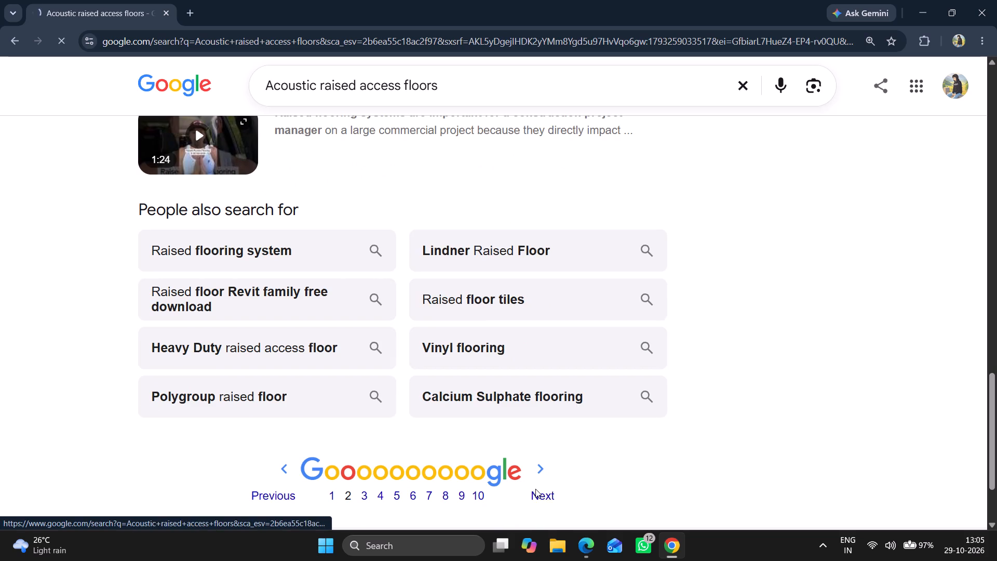
pyautogui.scroll(-1, 226, 341)
pyautogui.scroll(-1, 232, 401)
pyautogui.scroll(-4, 225, 465)
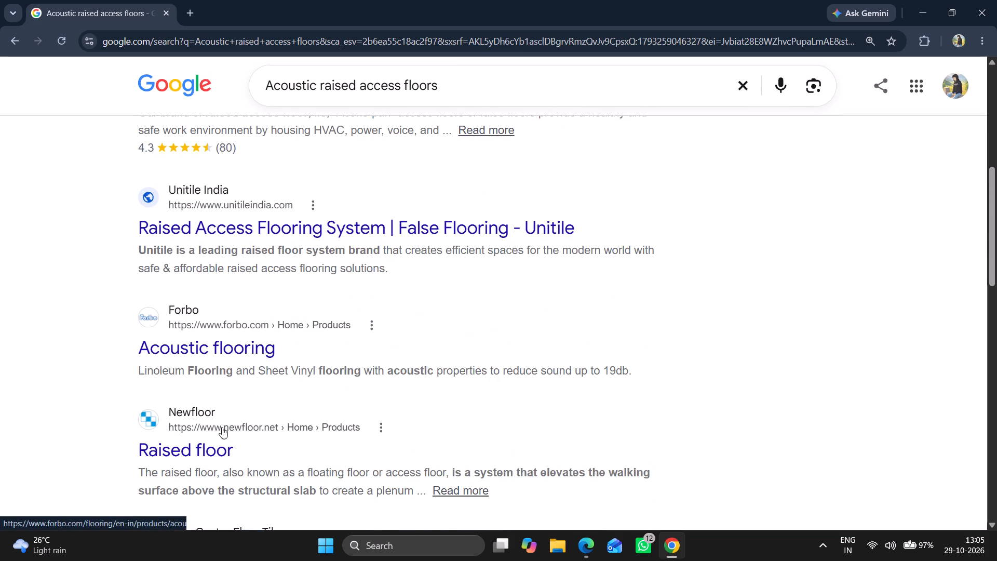
pyautogui.scroll(-6, 222, 427)
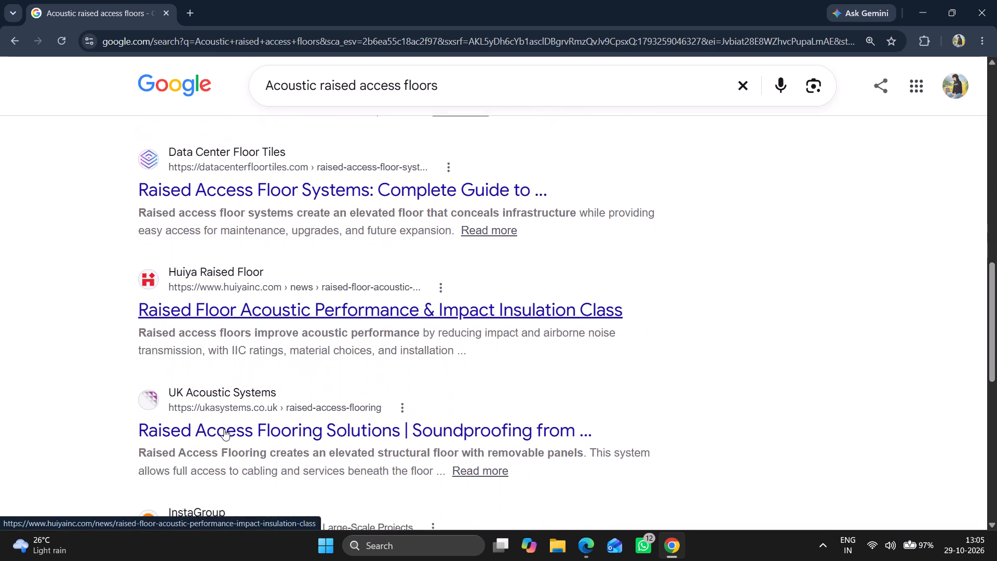
pyautogui.scroll(-2, 224, 422)
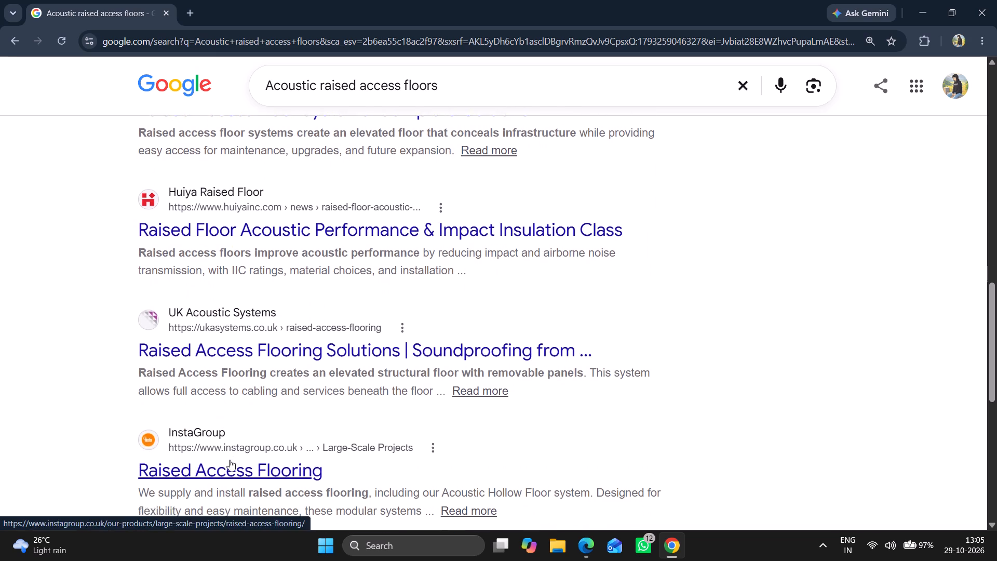
pyautogui.scroll(-4, 230, 460)
# Go to the fourth page of results and check every entry for the TAP Acoustics listing.
pyautogui.click(537, 515)
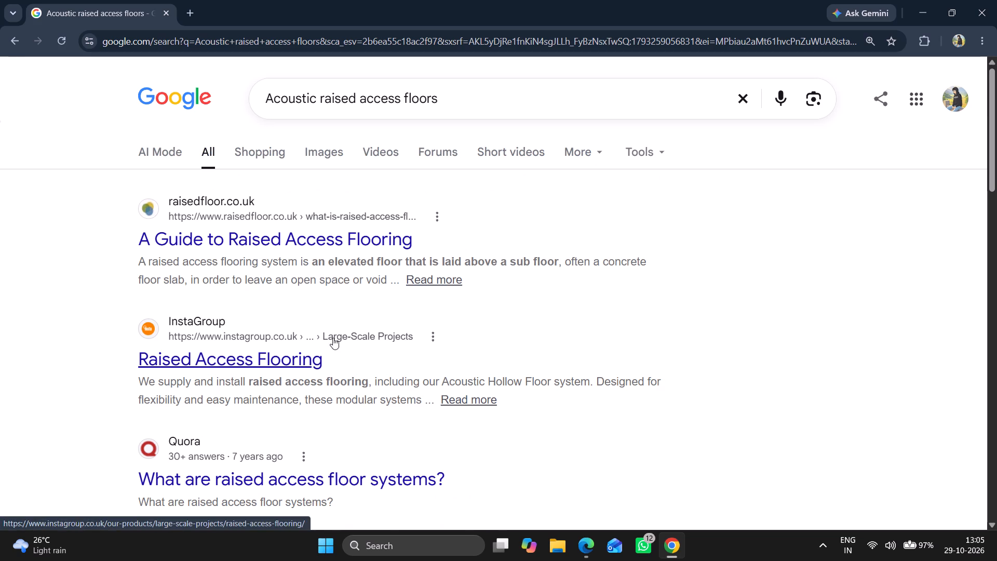
pyautogui.scroll(-1, 333, 338)
pyautogui.scroll(-1, 277, 390)
pyautogui.scroll(-3, 306, 431)
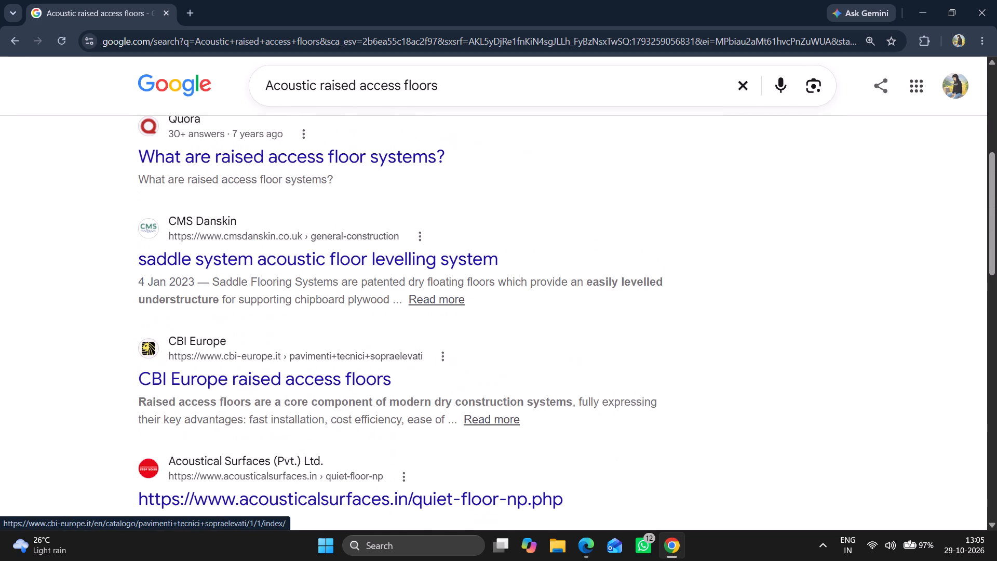
pyautogui.scroll(-3, 229, 358)
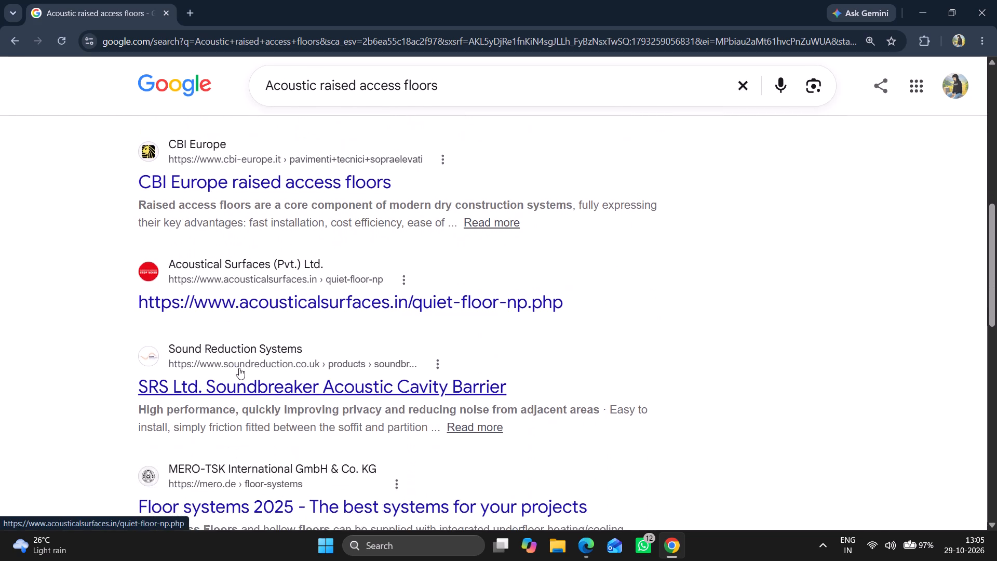
pyautogui.scroll(-1, 244, 377)
pyautogui.scroll(-4, 226, 417)
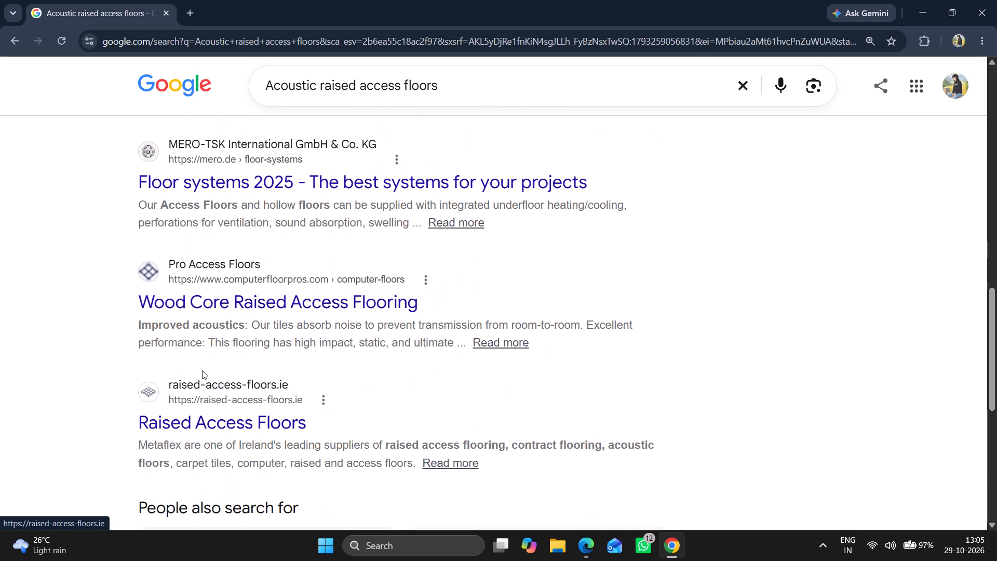
pyautogui.scroll(-6, 225, 411)
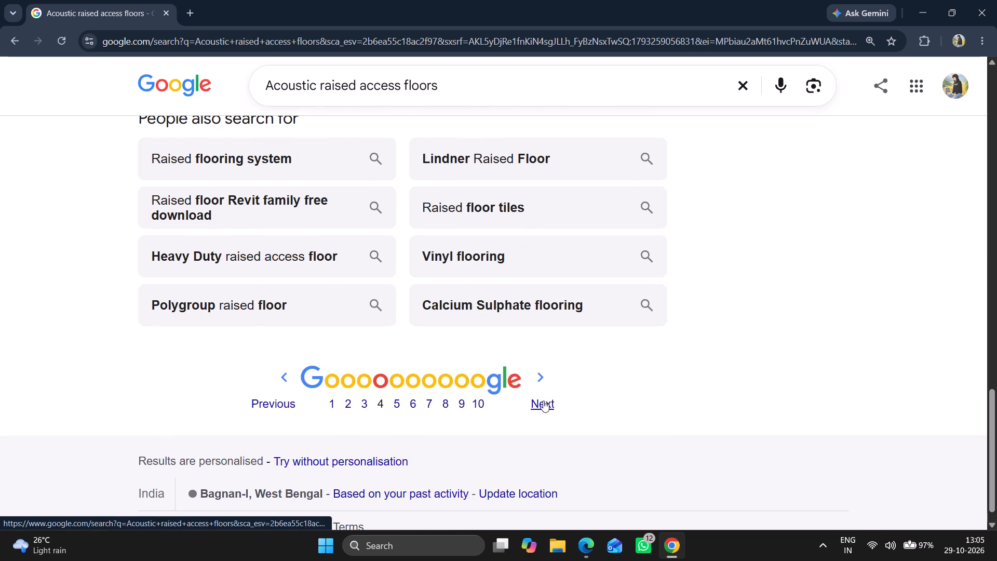
# Go to the fifth page of results and check every entry for the TAP Acoustics listing.
pyautogui.doubleClick(543, 400)
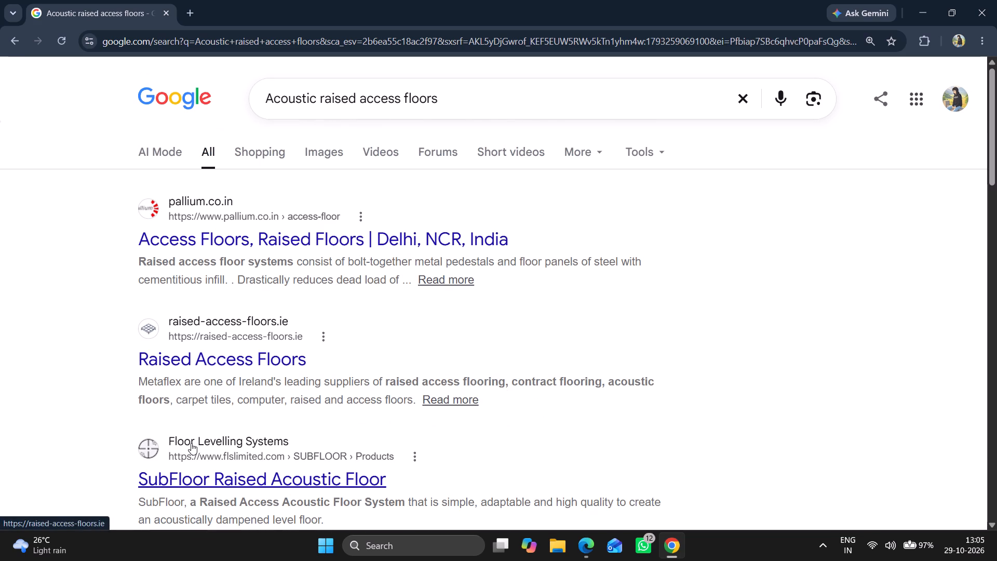
pyautogui.scroll(-3, 191, 443)
pyautogui.scroll(-3, 184, 397)
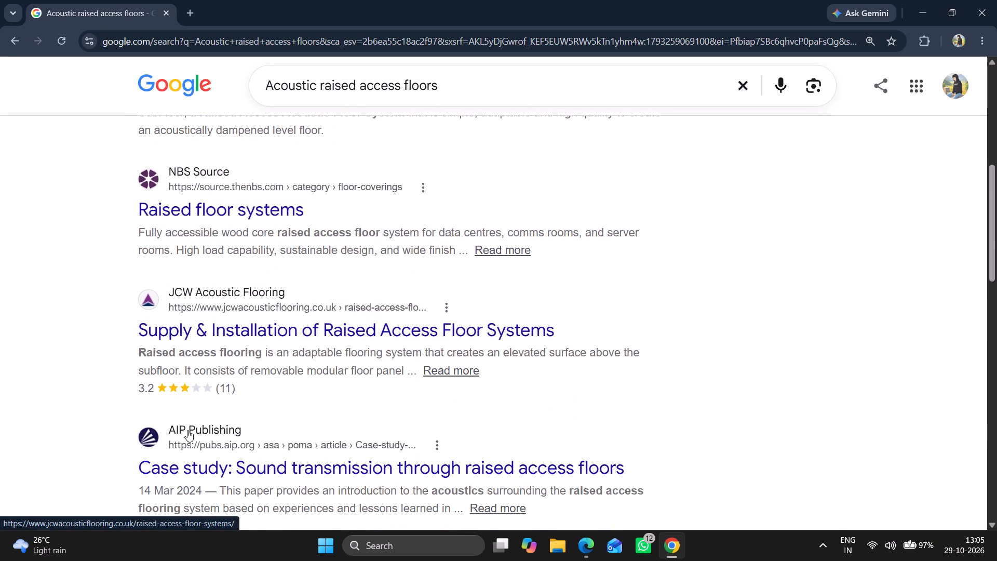
pyautogui.scroll(-7, 187, 430)
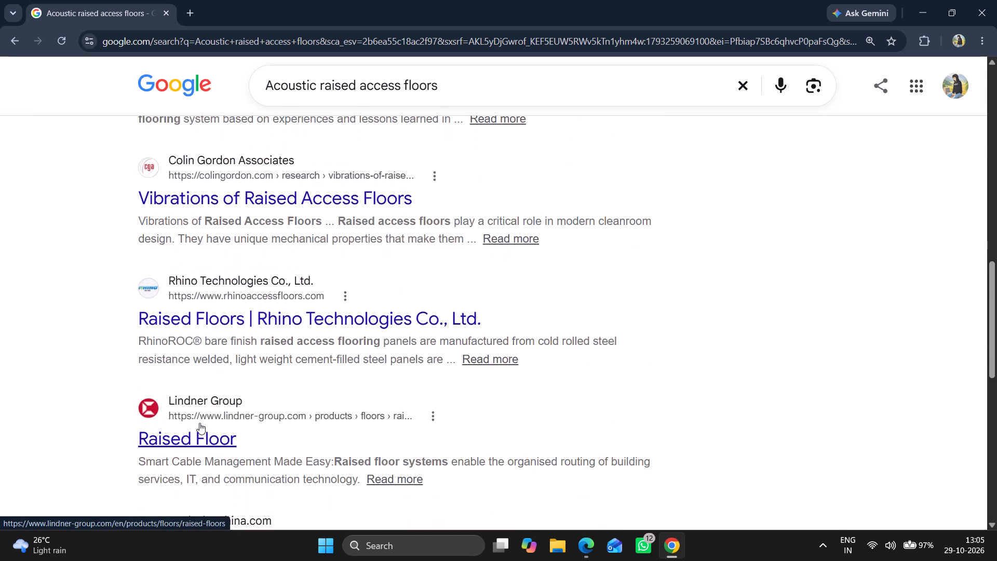
pyautogui.scroll(-7, 199, 423)
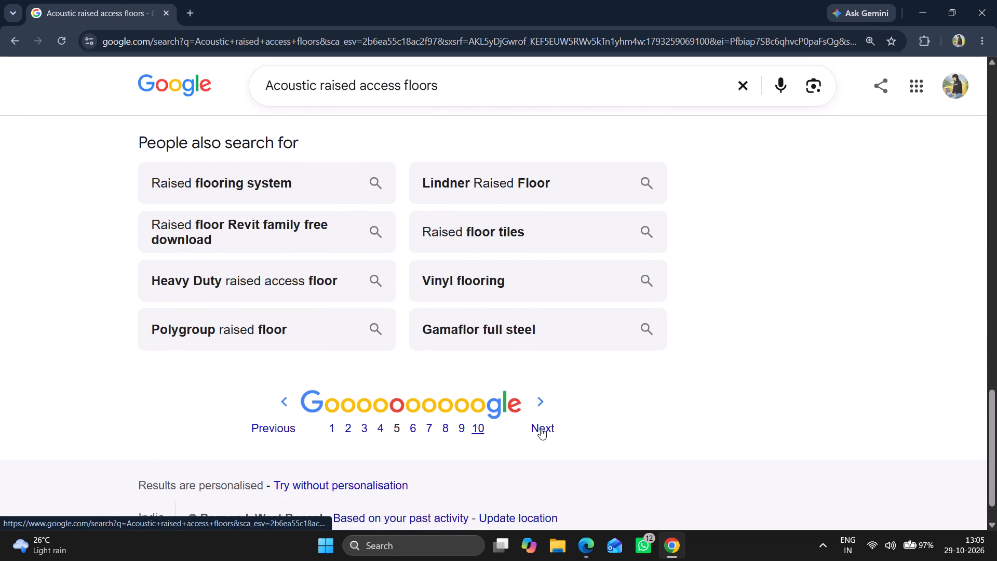
# Check the sixth and seventh pages of "Acoustic raised access floors" results for the TAP Acoustics listing.
pyautogui.doubleClick(541, 428)
pyautogui.scroll(-5, 541, 428)
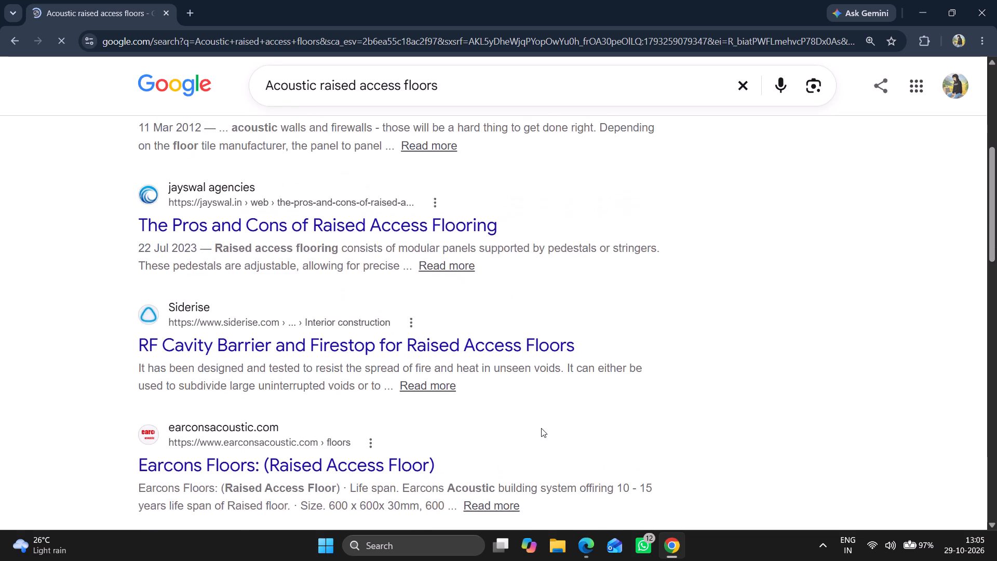
pyautogui.scroll(-5, 541, 428)
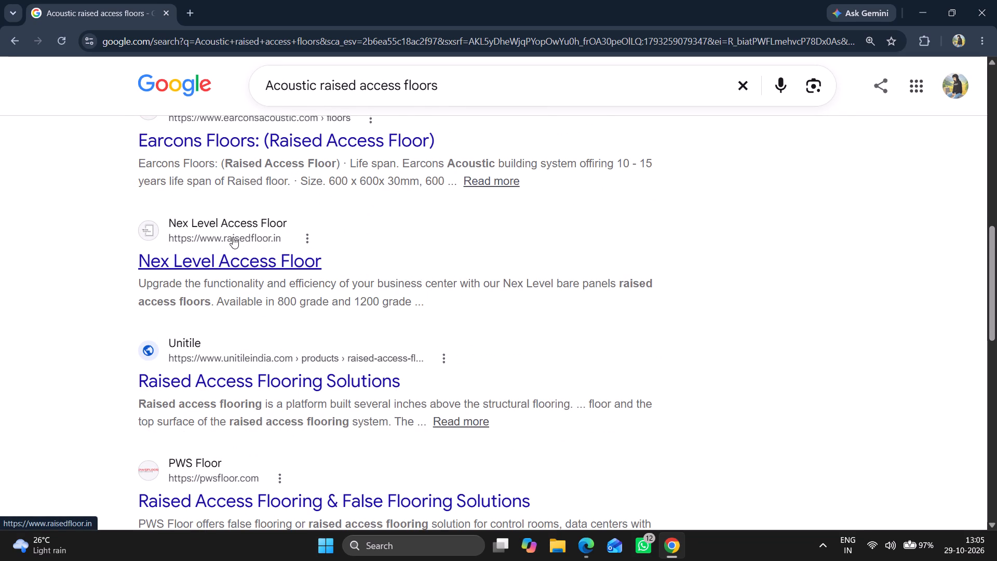
pyautogui.scroll(-10, 237, 245)
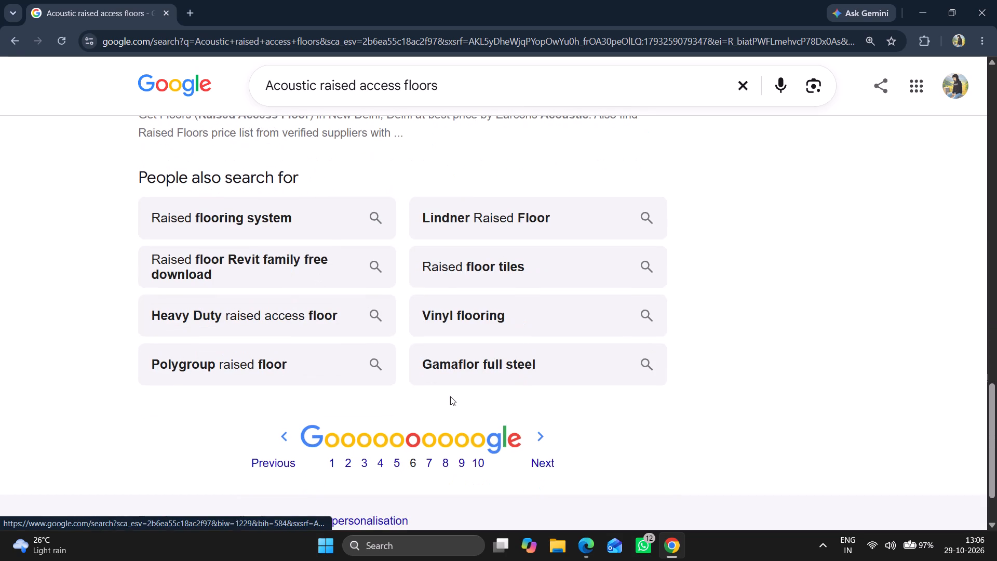
pyautogui.doubleClick(538, 466)
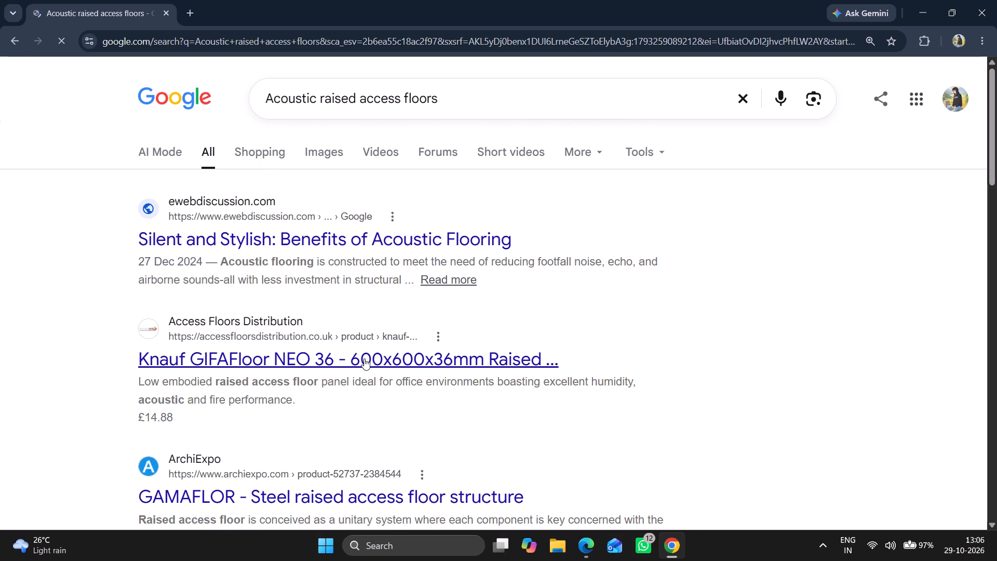
pyautogui.scroll(-13, 364, 358)
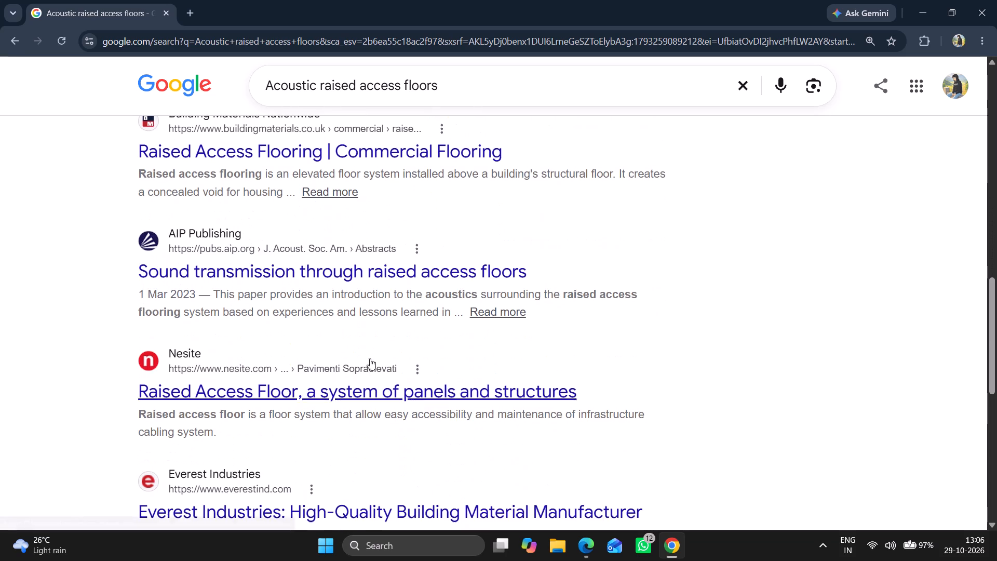
pyautogui.scroll(-7, 446, 398)
# Check the eighth and ninth pages of "Acoustic raised access floors" results for the TAP Acoustics listing.
pyautogui.doubleClick(530, 433)
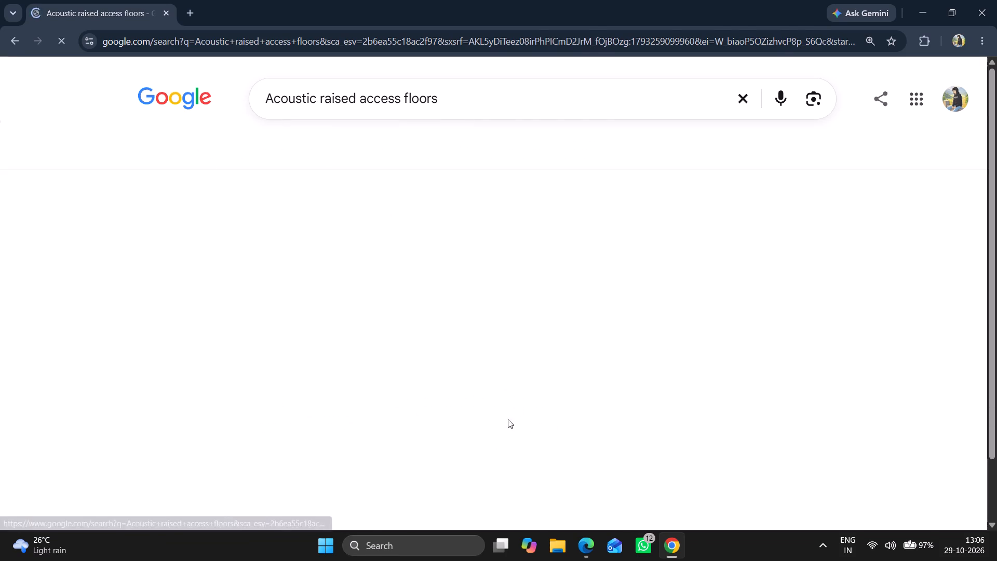
pyautogui.scroll(-16, 438, 378)
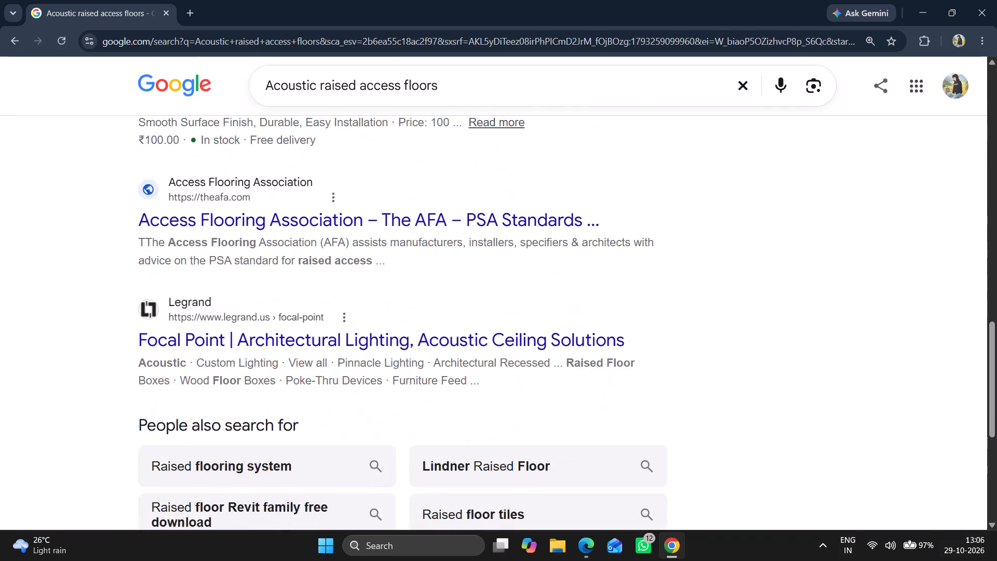
pyautogui.scroll(-7, 436, 375)
pyautogui.click(527, 377)
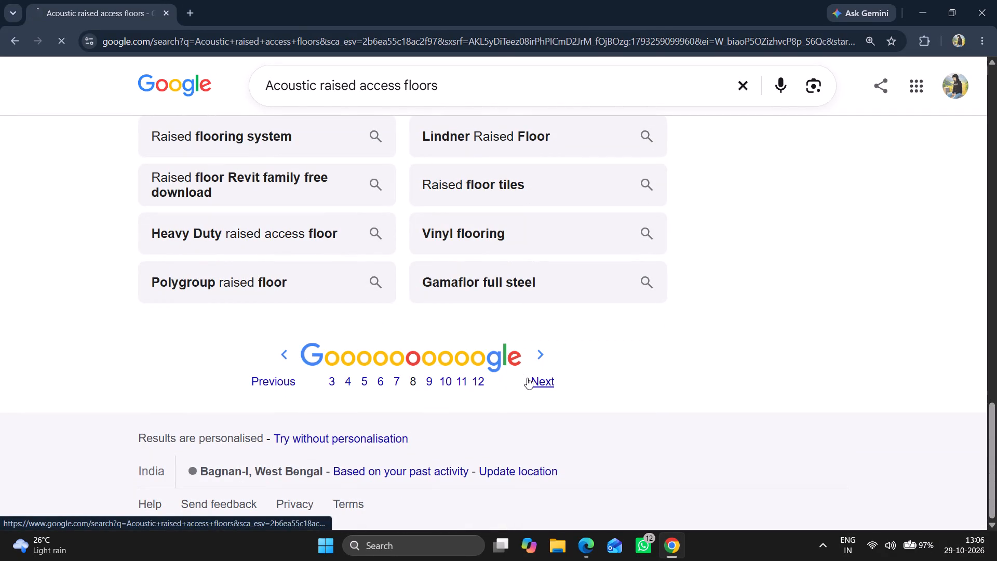
pyautogui.scroll(-11, 405, 345)
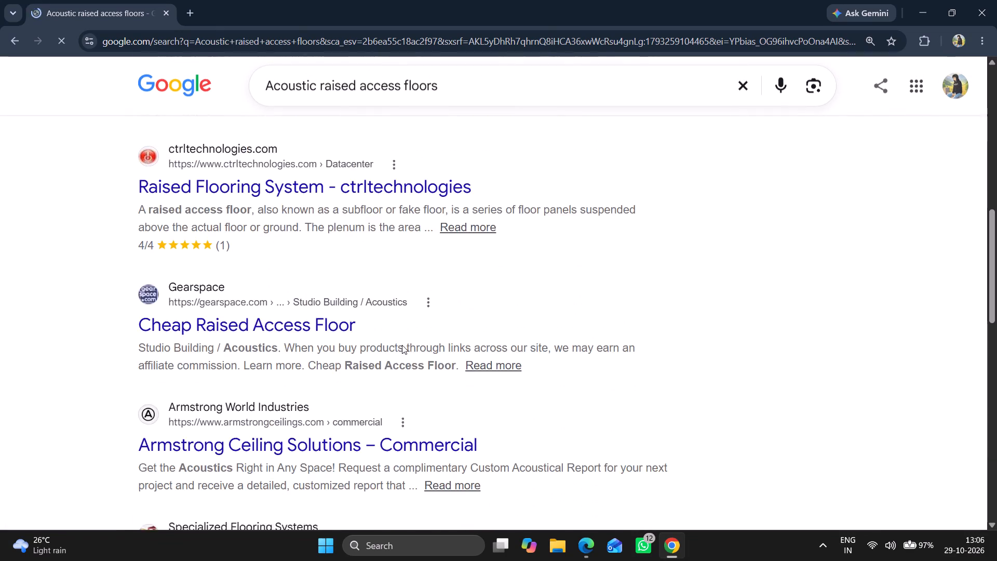
pyautogui.scroll(-3, 402, 345)
pyautogui.scroll(2, 402, 345)
pyautogui.scroll(-5, 402, 345)
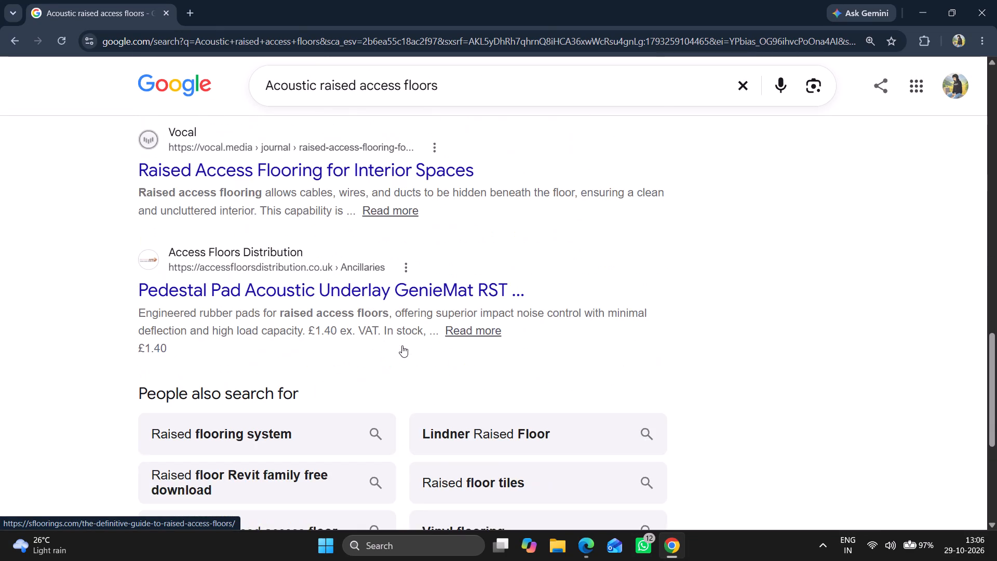
pyautogui.scroll(-10, 402, 345)
# Check the tenth and eleventh pages of "Acoustic raised access floors" results for the TAP Acoustics listing.
pyautogui.doubleClick(536, 380)
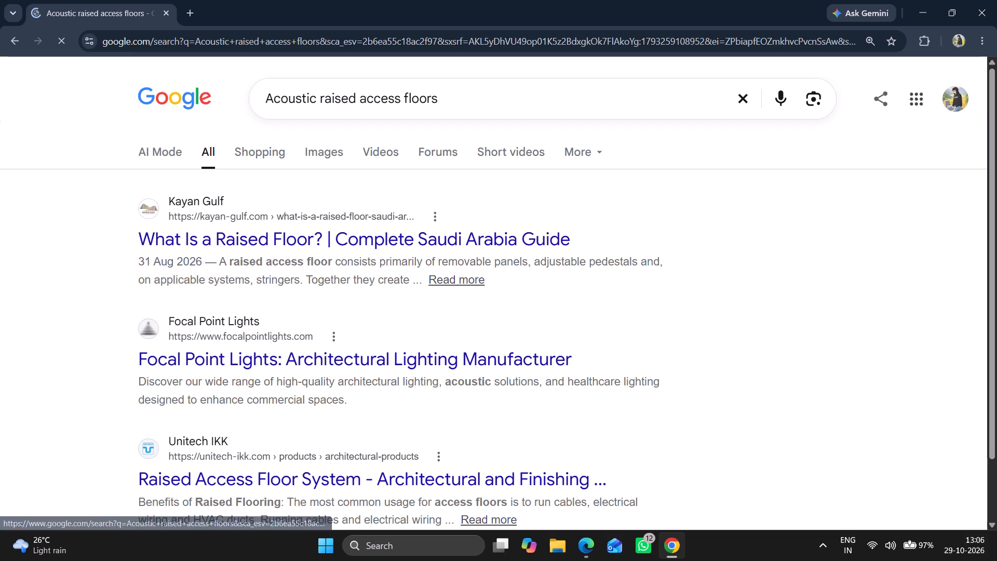
pyautogui.scroll(-13, 395, 343)
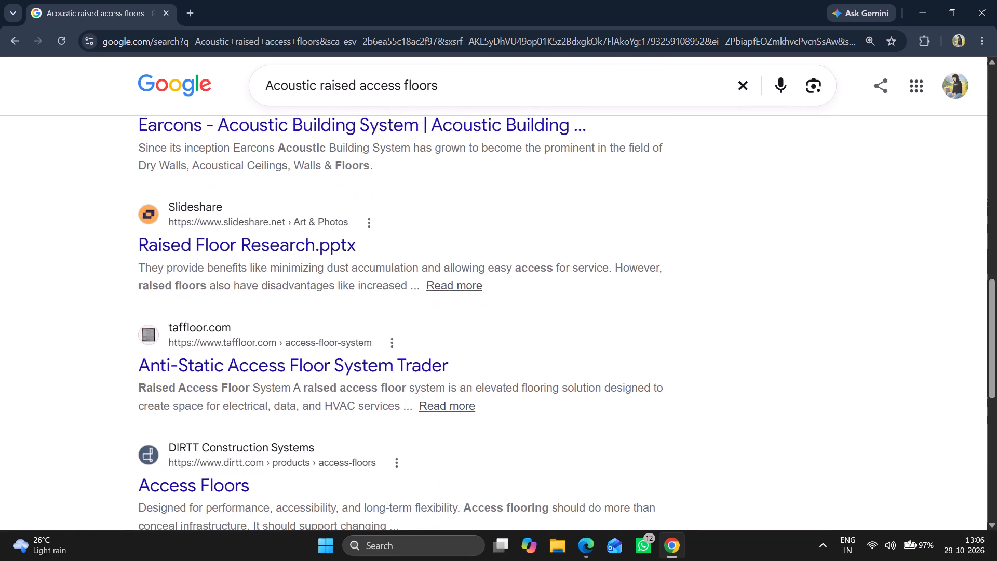
pyautogui.scroll(-9, 394, 343)
pyautogui.doubleClick(539, 388)
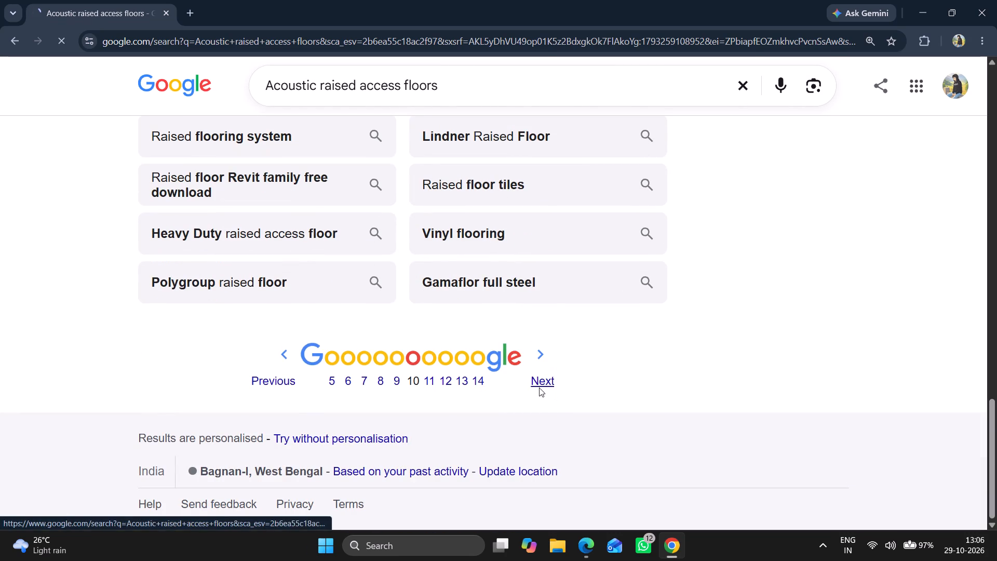
pyautogui.scroll(-11, 363, 337)
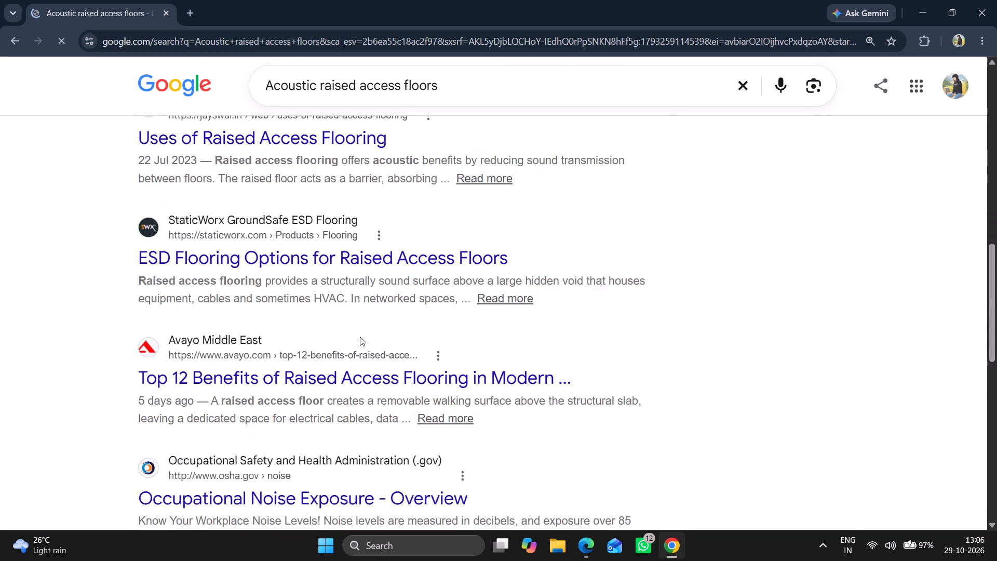
pyautogui.scroll(-5, 360, 342)
# Switch to the TAP-seo sheet in Edge and enter "Not in 100" in C15 for "Acoustic raised access floors".
pyautogui.doubleClick(584, 552)
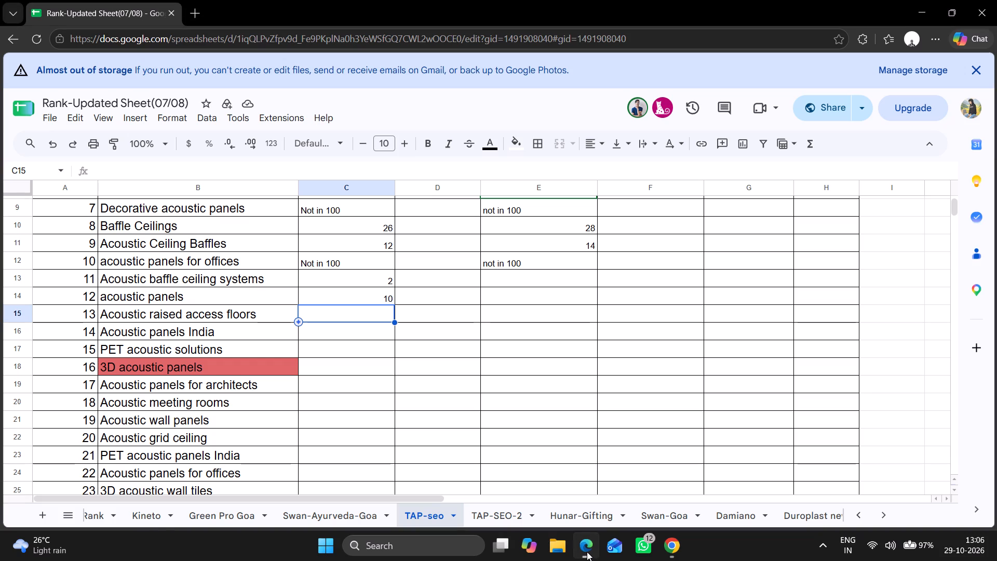
pyautogui.write('Not in 100')
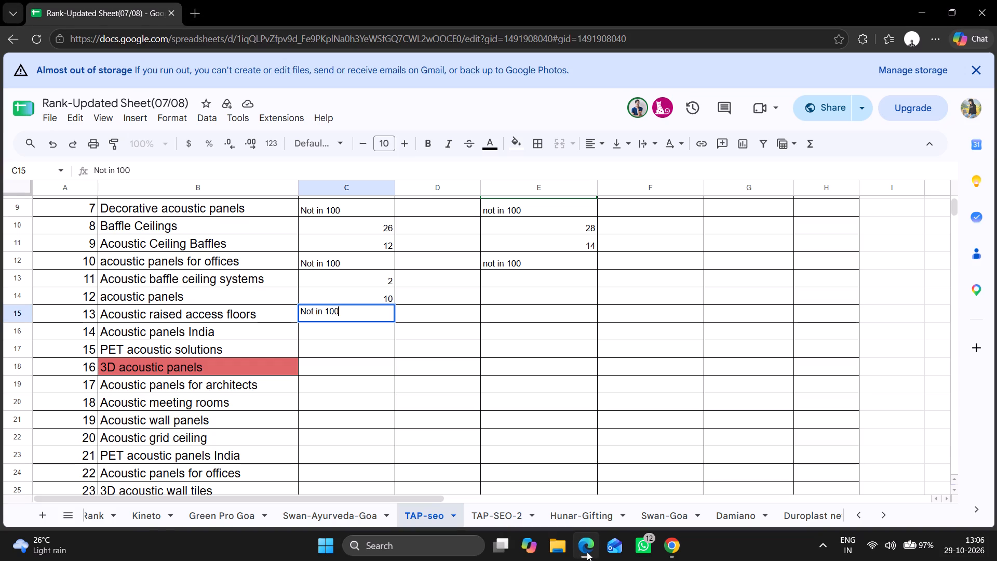
pyautogui.press('Return')
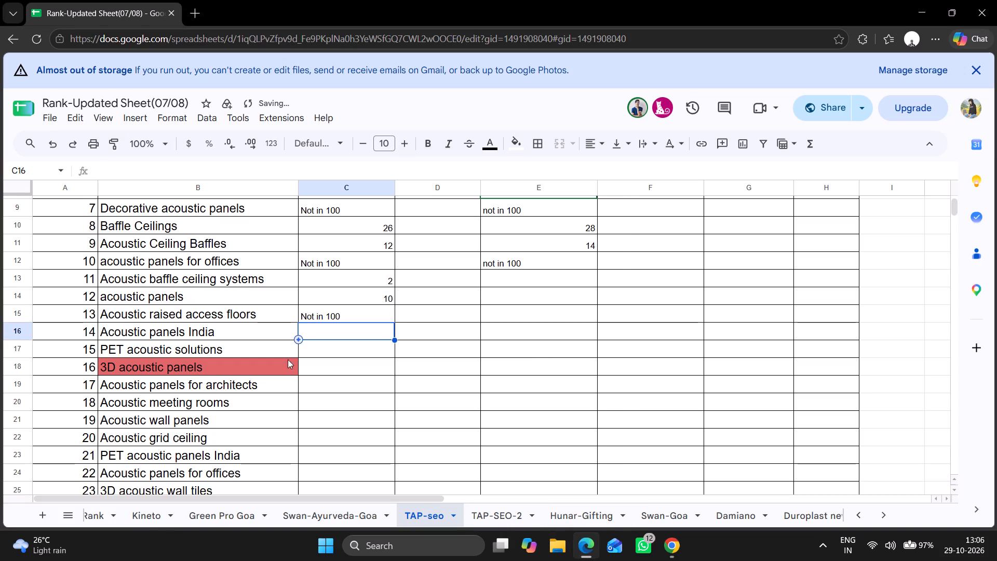
# Copy the keyword "Acoustic panels India" from B16 and search Google for it in Chrome, leaving C16 selected in the sheet.
pyautogui.tripleClick(259, 330)
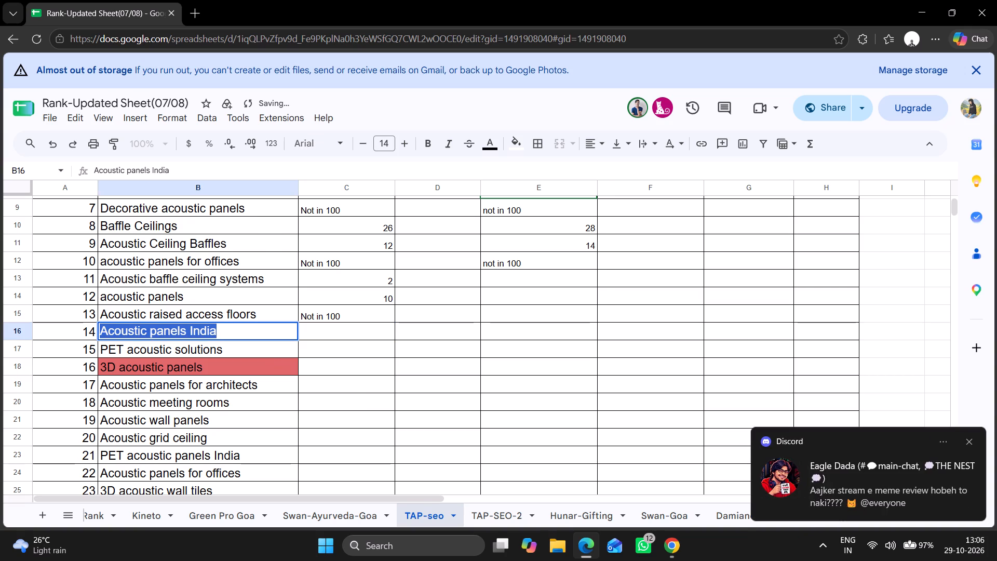
pyautogui.hotkey('ctrl', 'c')
pyautogui.click(365, 329)
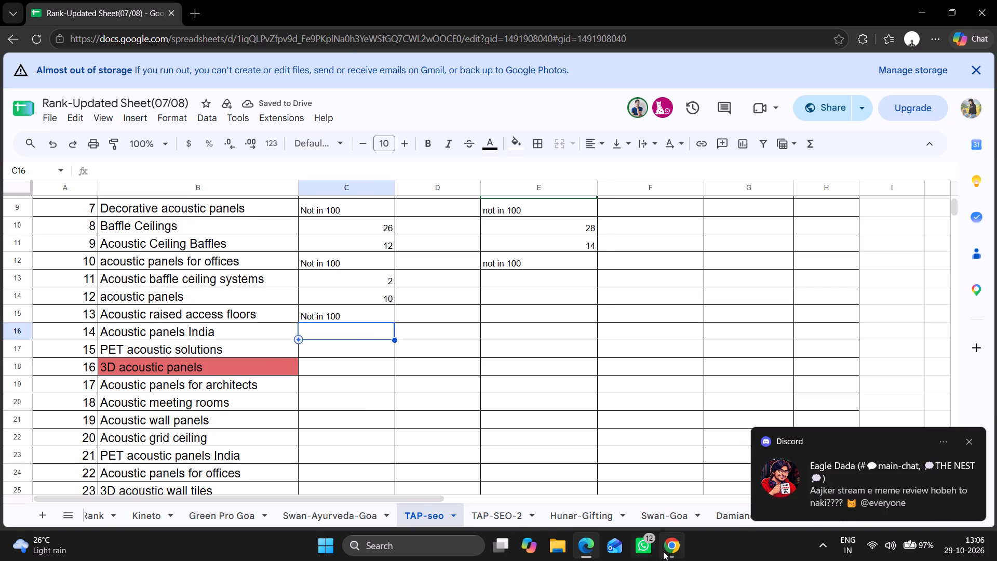
pyautogui.doubleClick(666, 550)
pyautogui.click(672, 549)
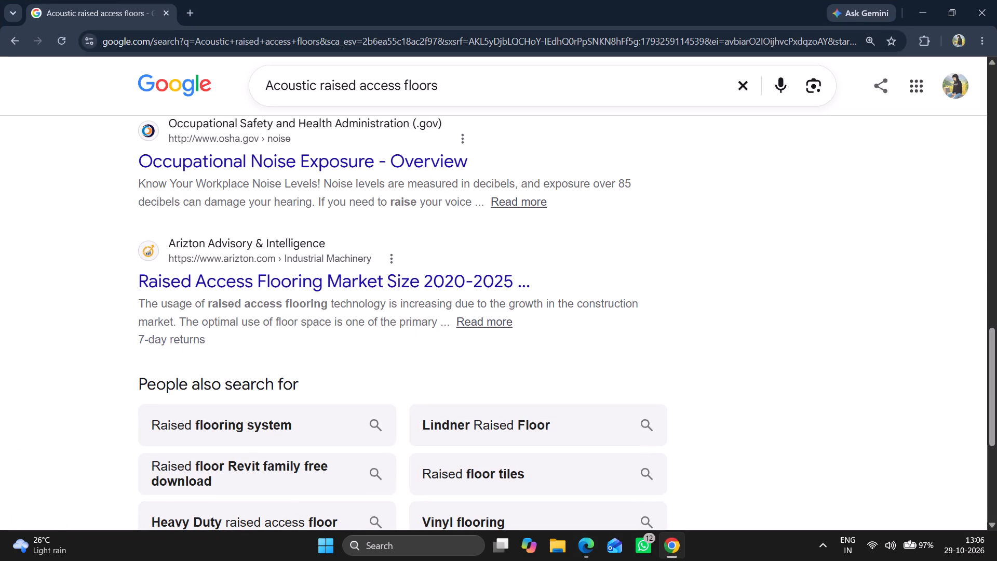
pyautogui.click(752, 90)
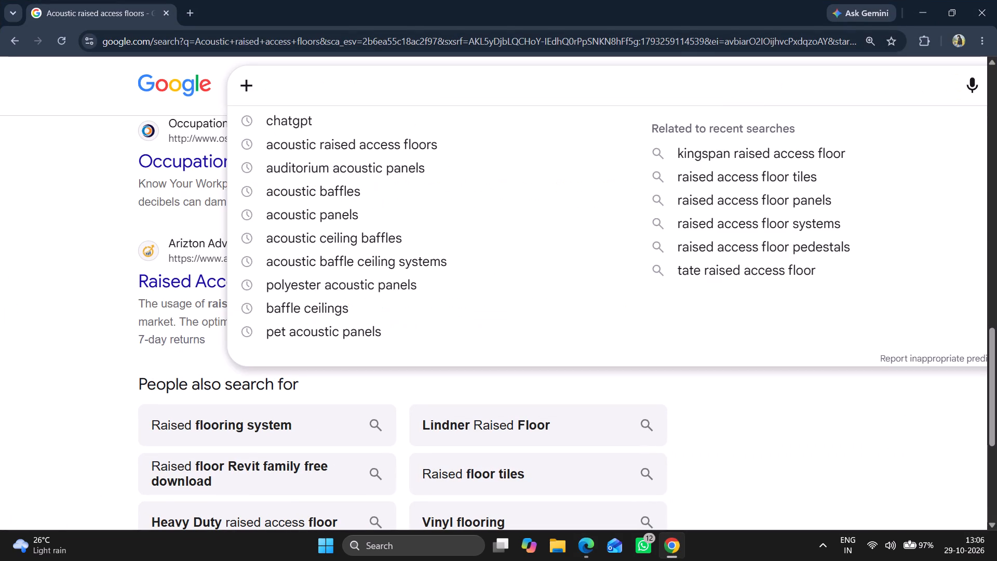
pyautogui.hotkey('ctrl', 'b')
pyautogui.hotkey('ctrl', 'v')
pyautogui.press('Return')
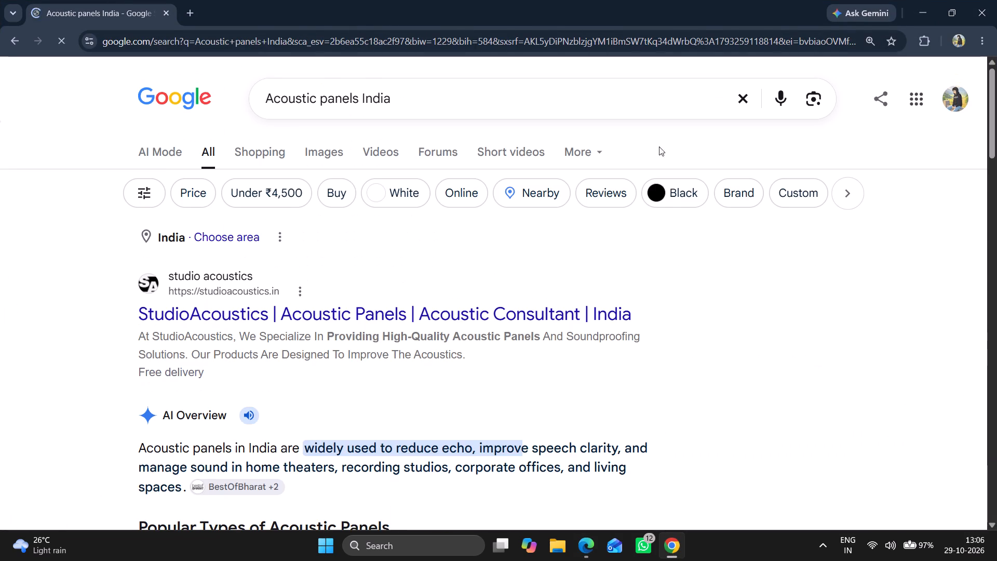
# Check the first page of "Acoustic panels India" results for the TAP Acoustics listing and continue to the second page.
pyautogui.scroll(-3, 217, 317)
pyautogui.scroll(-4, 170, 391)
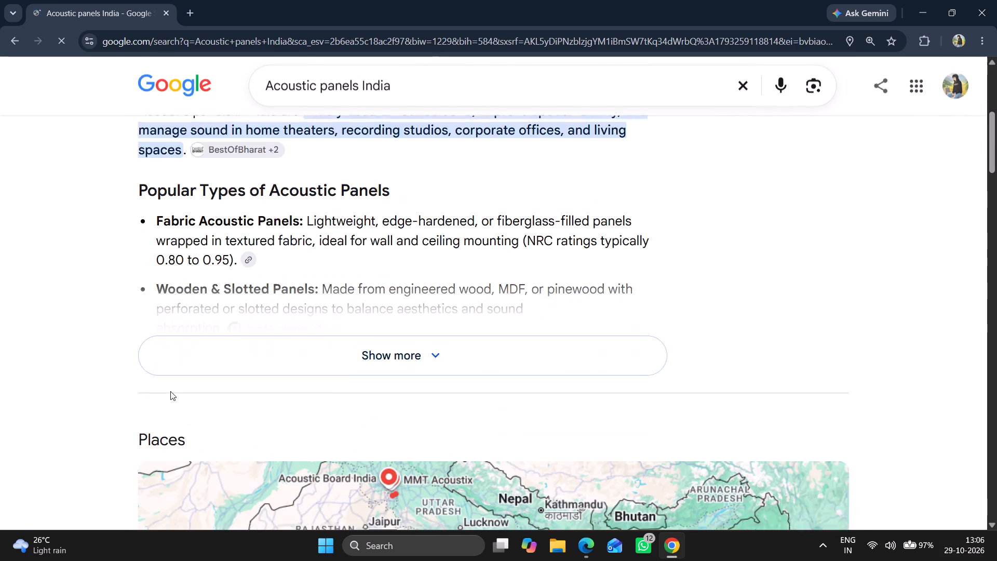
pyautogui.scroll(-6, 170, 391)
pyautogui.scroll(-3, 154, 309)
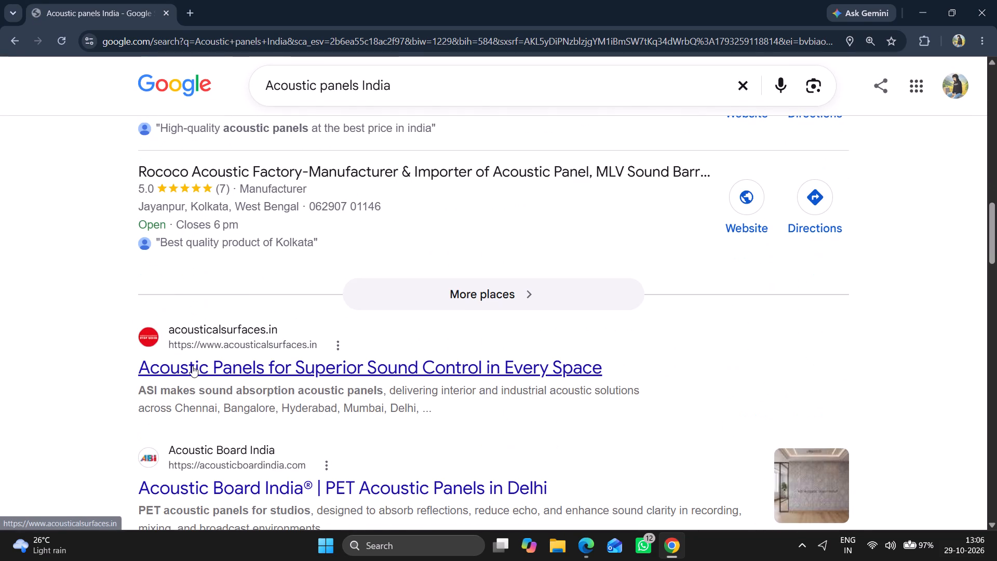
pyautogui.scroll(-3, 213, 473)
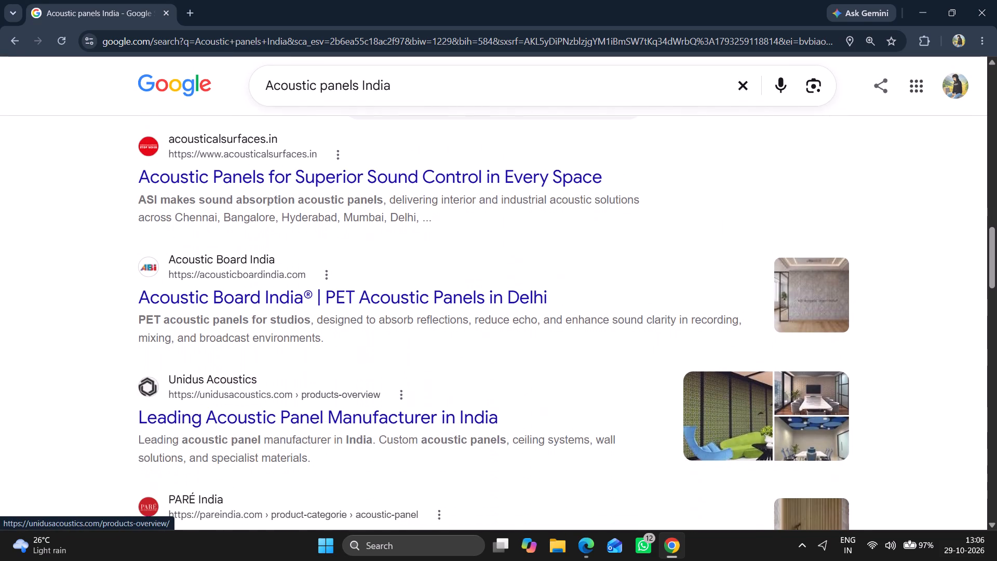
pyautogui.scroll(-3, 192, 477)
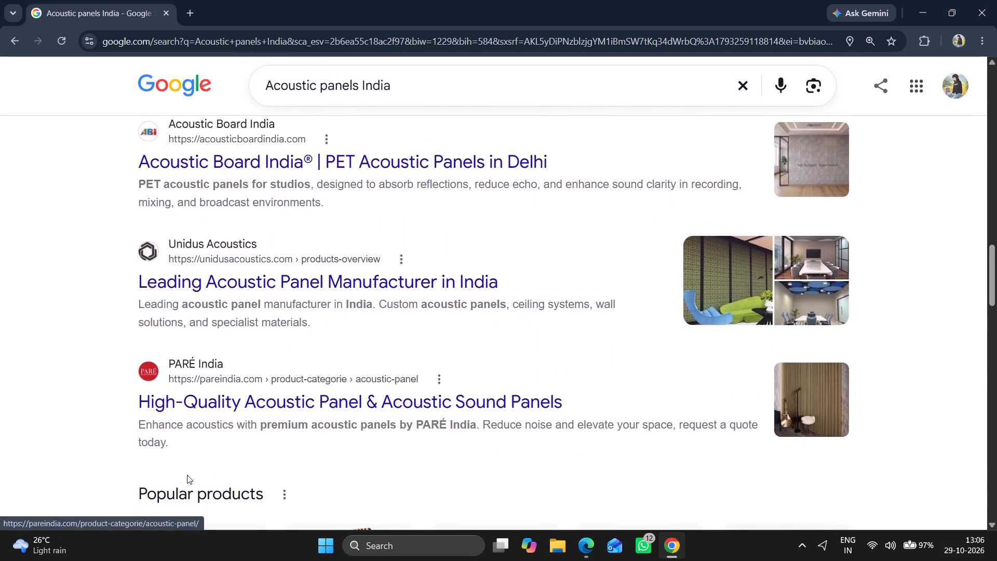
pyautogui.scroll(-8, 187, 475)
pyautogui.scroll(1, 182, 455)
pyautogui.scroll(-5, 182, 455)
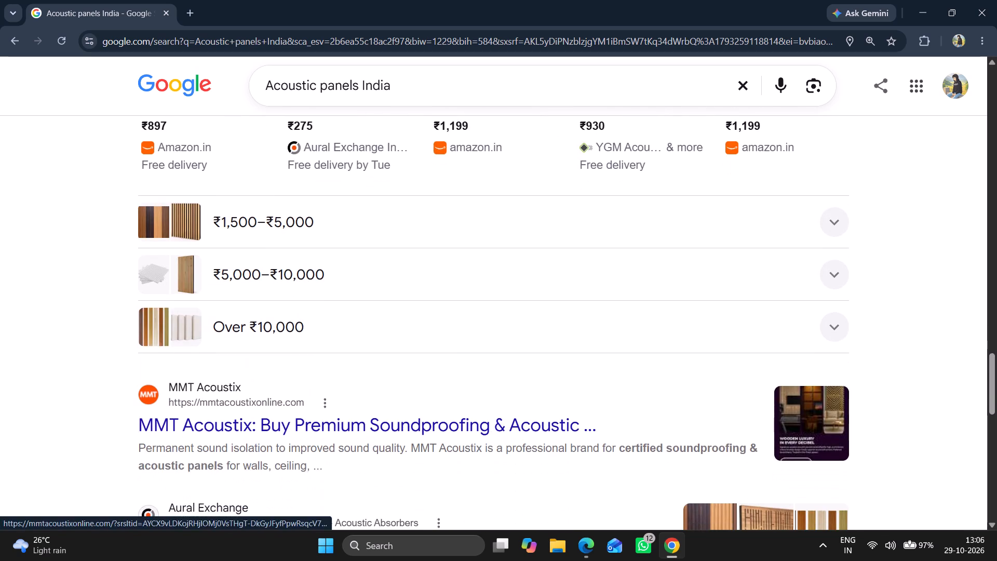
pyautogui.scroll(-5, 193, 439)
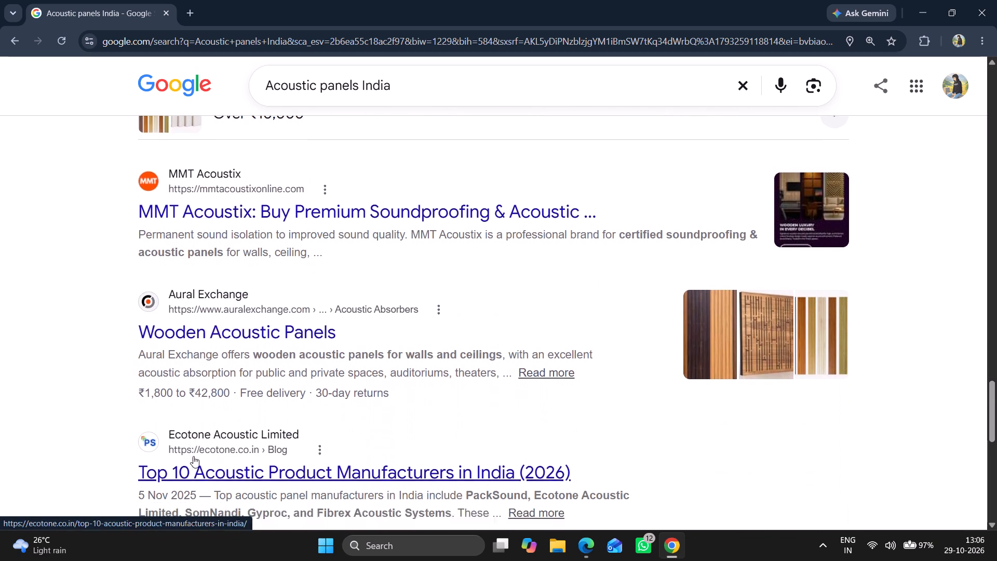
pyautogui.scroll(-3, 193, 456)
pyautogui.scroll(-3, 202, 404)
pyautogui.click(576, 462)
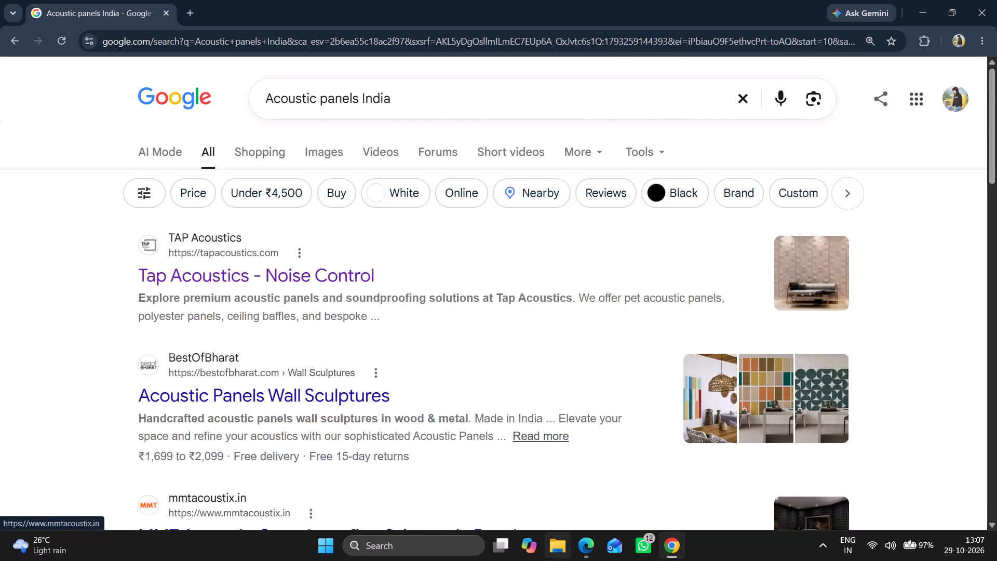
# Switch to the TAP-seo sheet in Edge and enter rank 10 in C16 for "Acoustic panels India".
pyautogui.click(588, 548)
pyautogui.write('10')
pyautogui.press('Return')
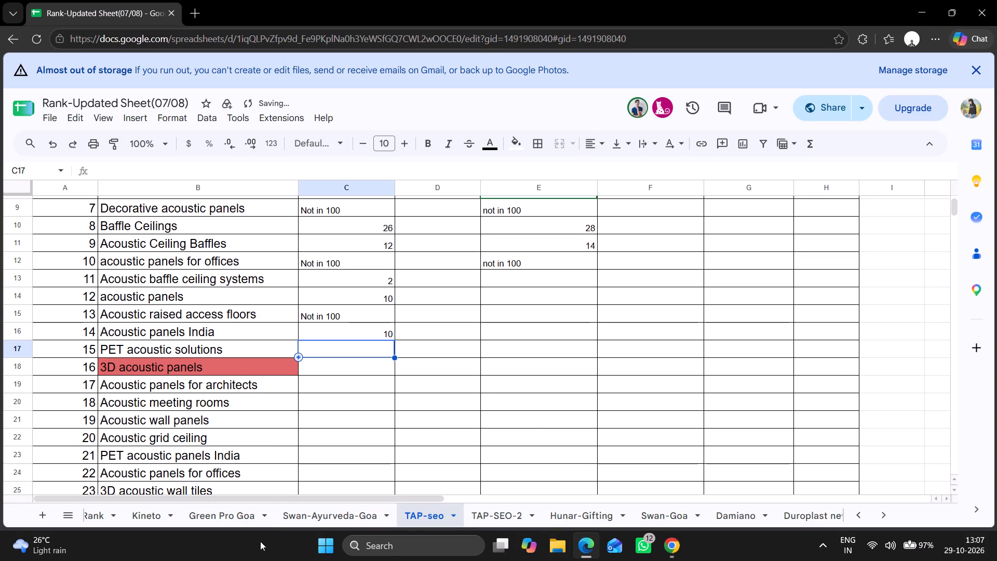
# Look through the remaining keywords in column B of the TAP-seo sheet, including the longest entries.
pyautogui.scroll(-9, 276, 368)
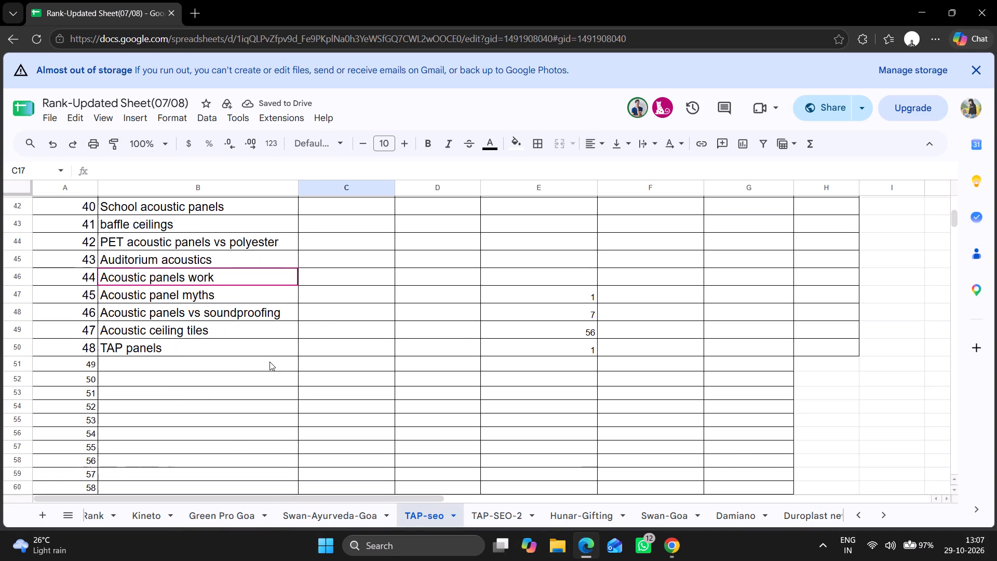
pyautogui.scroll(8, 270, 362)
pyautogui.scroll(-3, 262, 322)
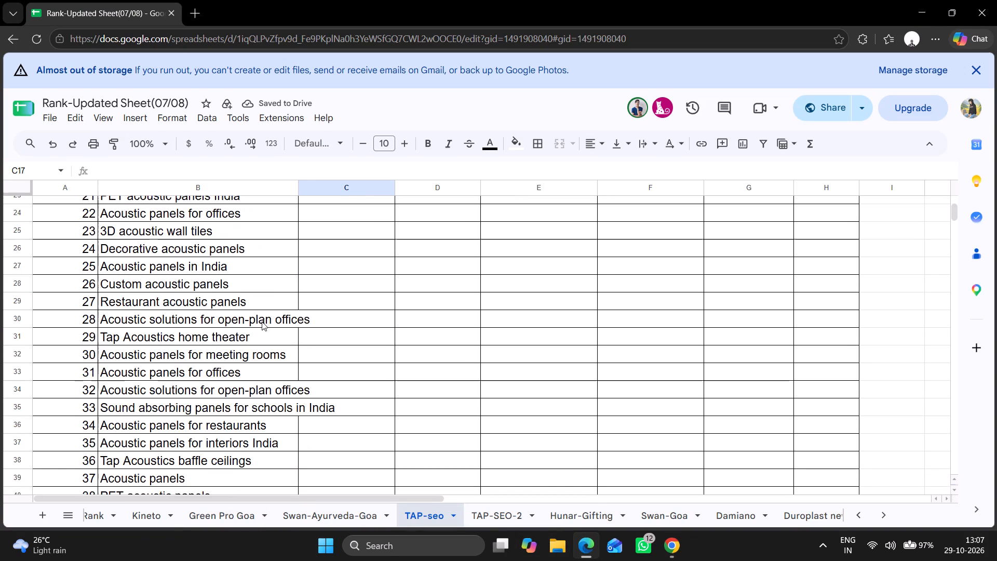
pyautogui.scroll(8, 281, 360)
pyautogui.scroll(-6, 282, 343)
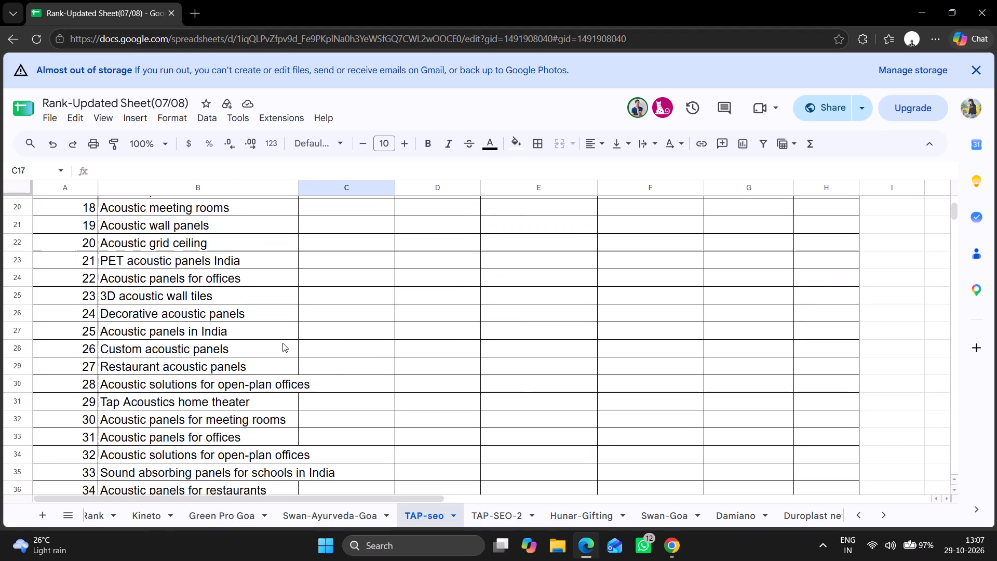
pyautogui.scroll(2, 286, 342)
pyautogui.scroll(-4, 286, 342)
pyautogui.scroll(7, 287, 341)
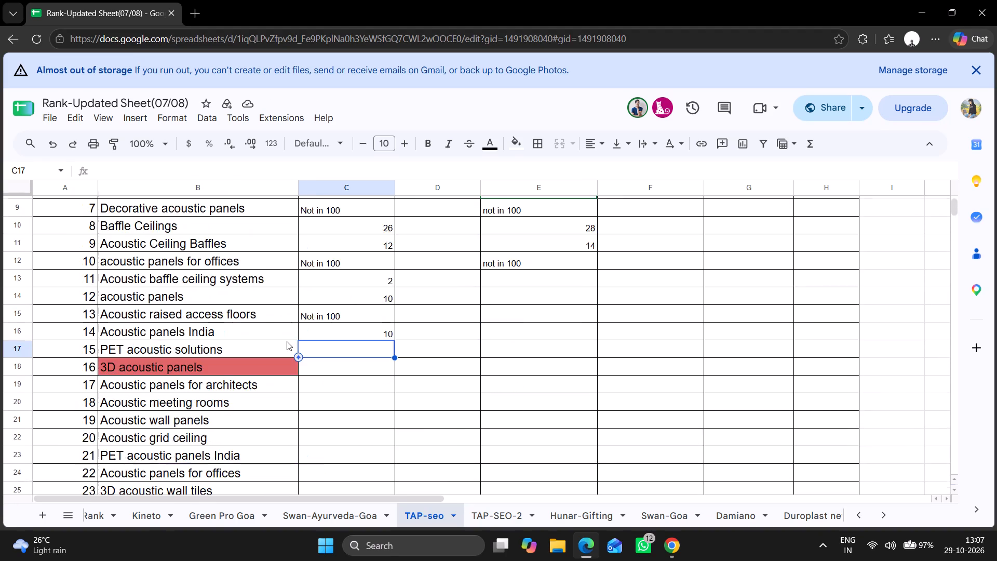
# Widen the Keyword column B so long entries such as "Sound absorbing panels for schools in India" fit inside it.
pyautogui.scroll(8, 287, 341)
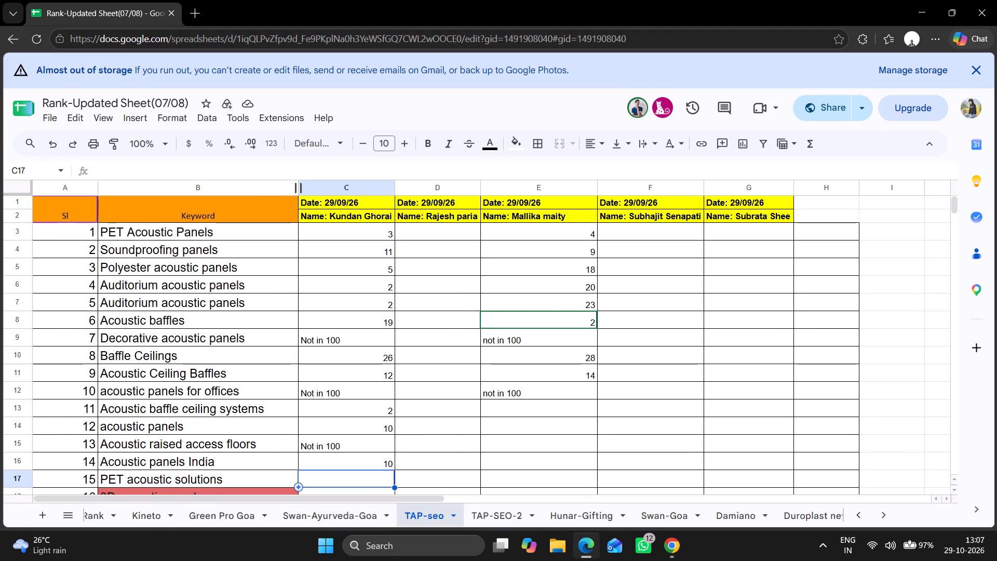
pyautogui.moveTo(298, 183); pyautogui.dragTo(318, 181)
pyautogui.scroll(-3, 287, 278)
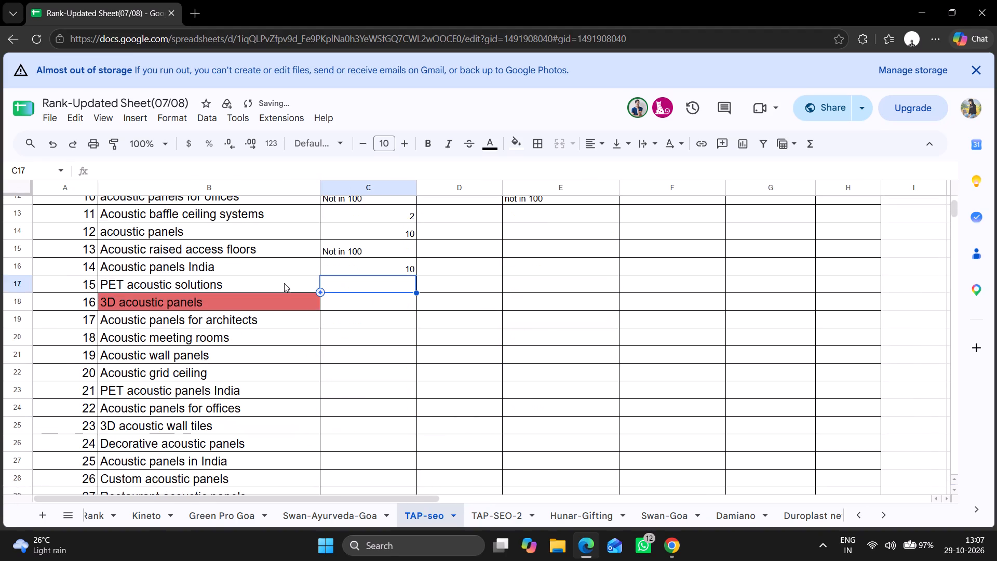
pyautogui.scroll(-3, 266, 326)
pyautogui.scroll(8, 262, 323)
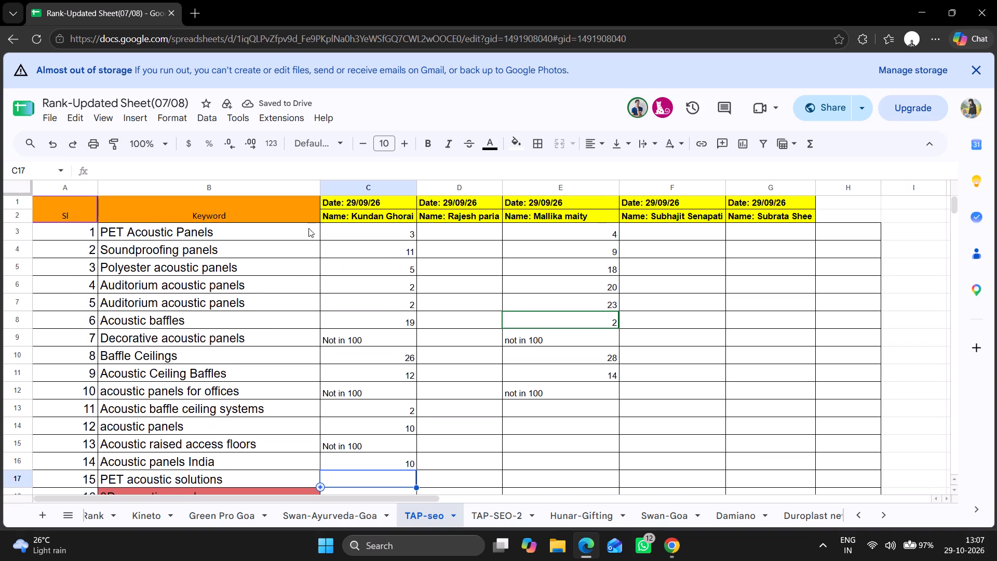
pyautogui.moveTo(321, 188); pyautogui.dragTo(346, 183)
pyautogui.scroll(-2, 295, 384)
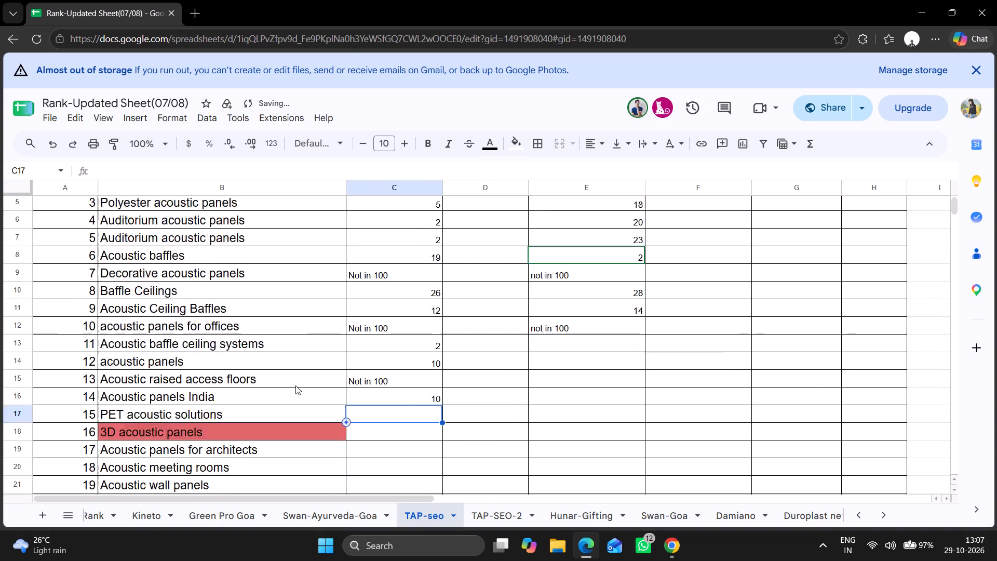
pyautogui.scroll(-3, 295, 385)
pyautogui.scroll(2, 286, 375)
pyautogui.scroll(-4, 286, 375)
pyautogui.scroll(6, 286, 375)
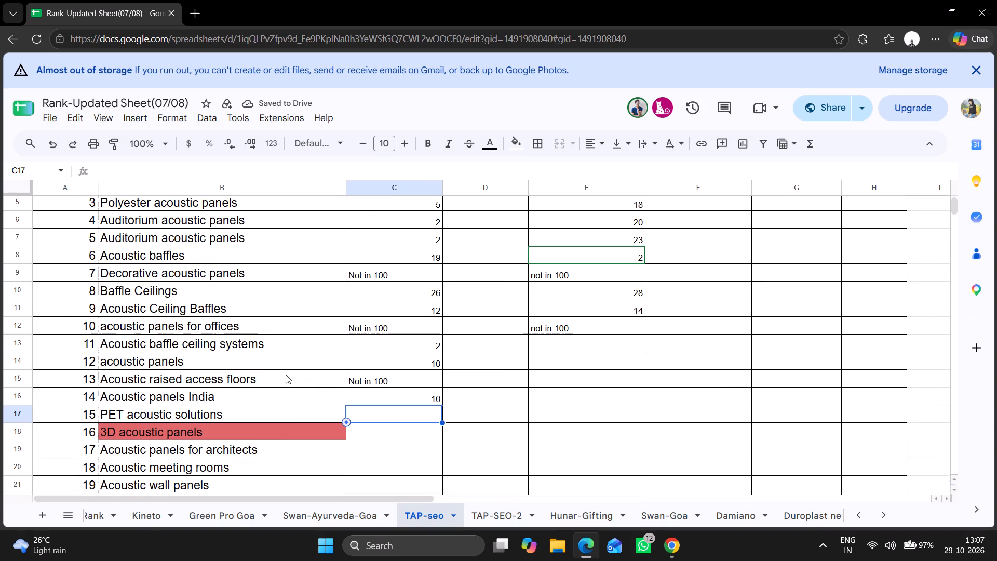
# Copy the keyword "PET acoustic solutions" from B17 and search Google for it in Chrome.
pyautogui.tripleClick(247, 415)
pyautogui.click(247, 415)
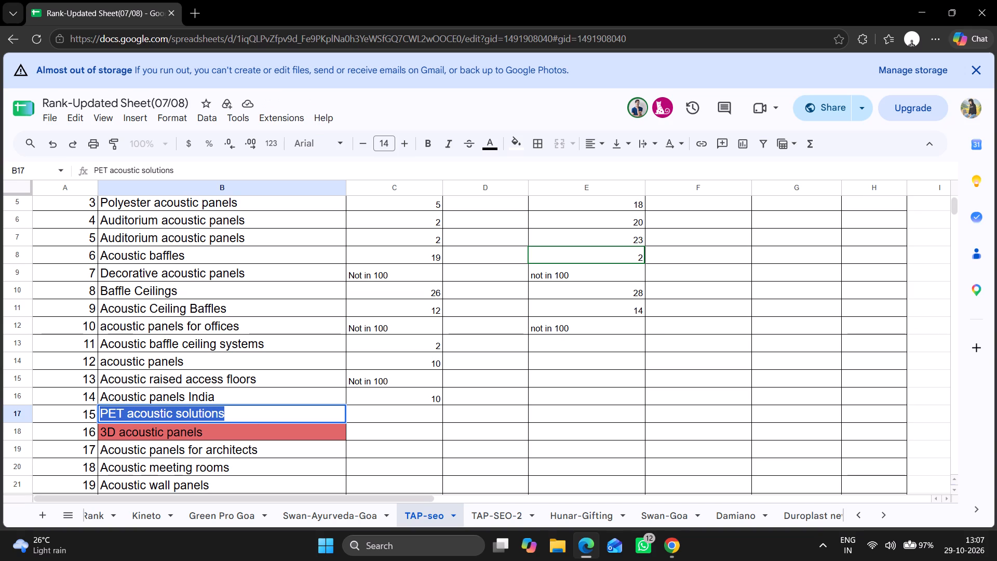
pyautogui.hotkey('ctrl', 'c')
pyautogui.click(410, 410)
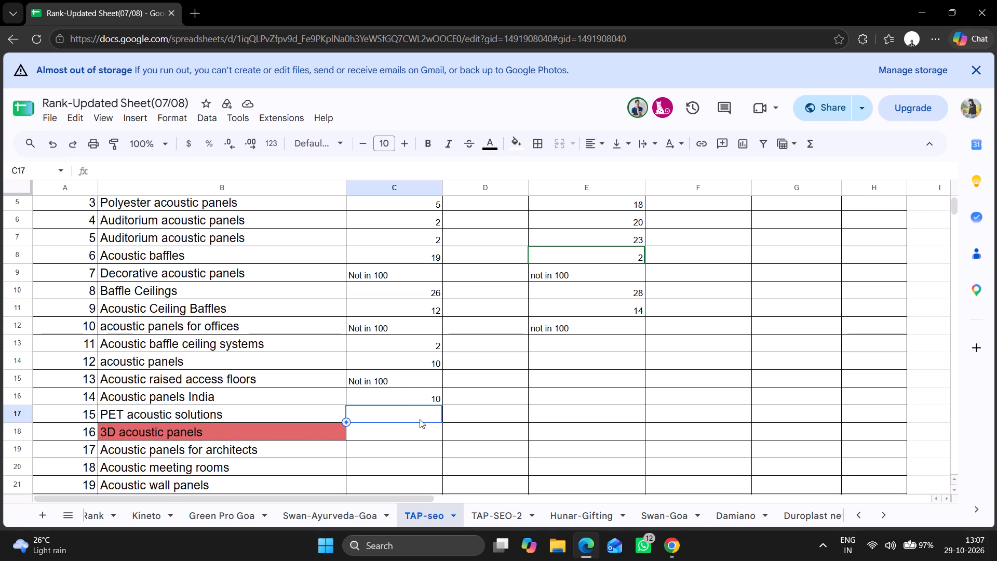
pyautogui.doubleClick(676, 539)
pyautogui.click(669, 544)
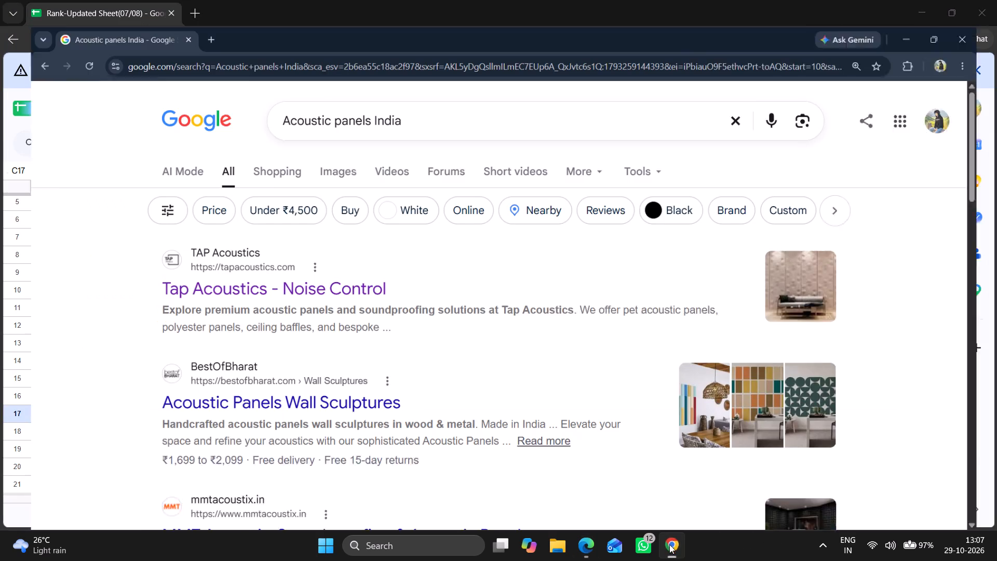
pyautogui.tripleClick(447, 96)
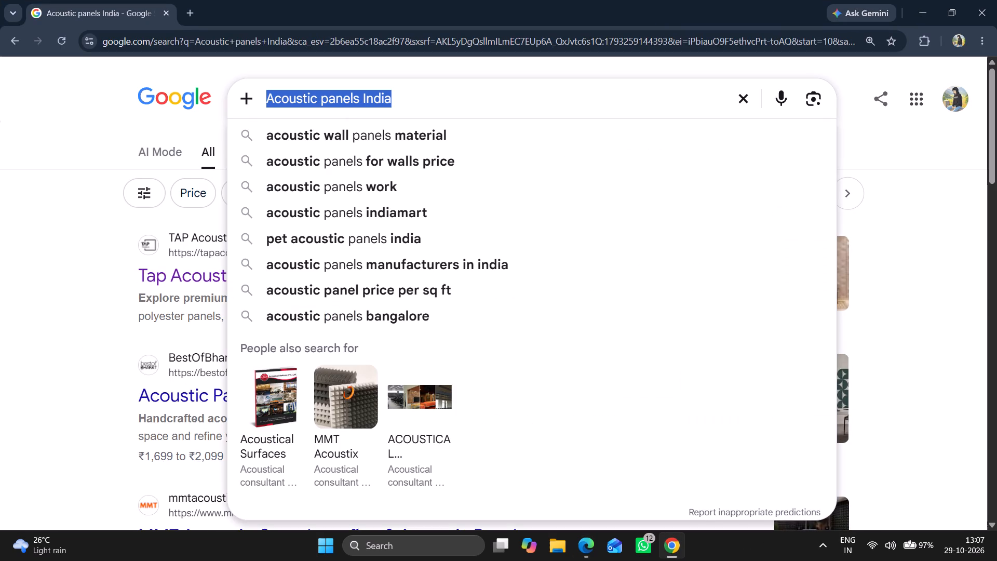
pyautogui.hotkey('ctrl', 'v')
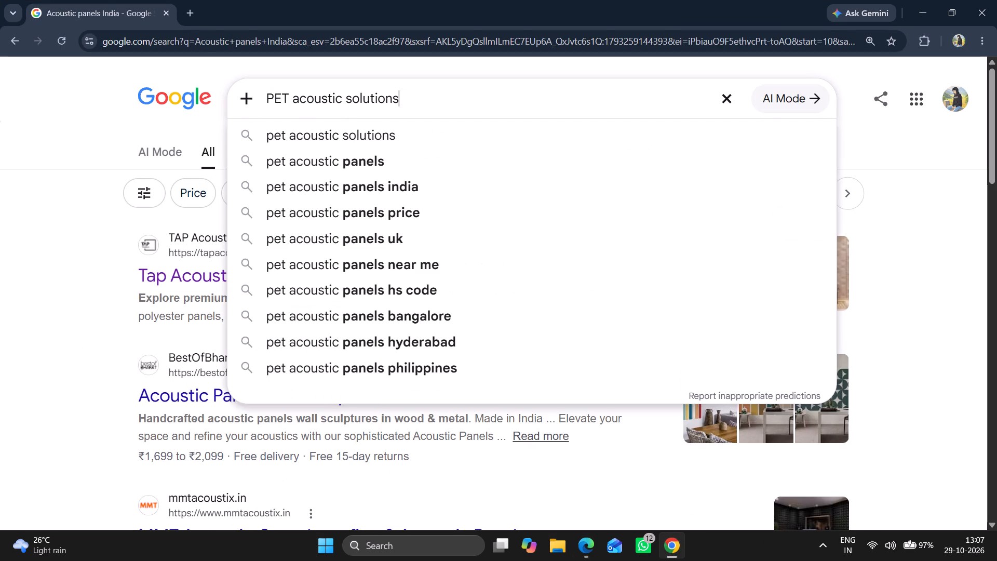
pyautogui.press('Return')
# Find the TAP Acoustics listing in the results, switch to the TAP-seo sheet in Edge and enter rank 2 in C17.
pyautogui.scroll(-4, 207, 165)
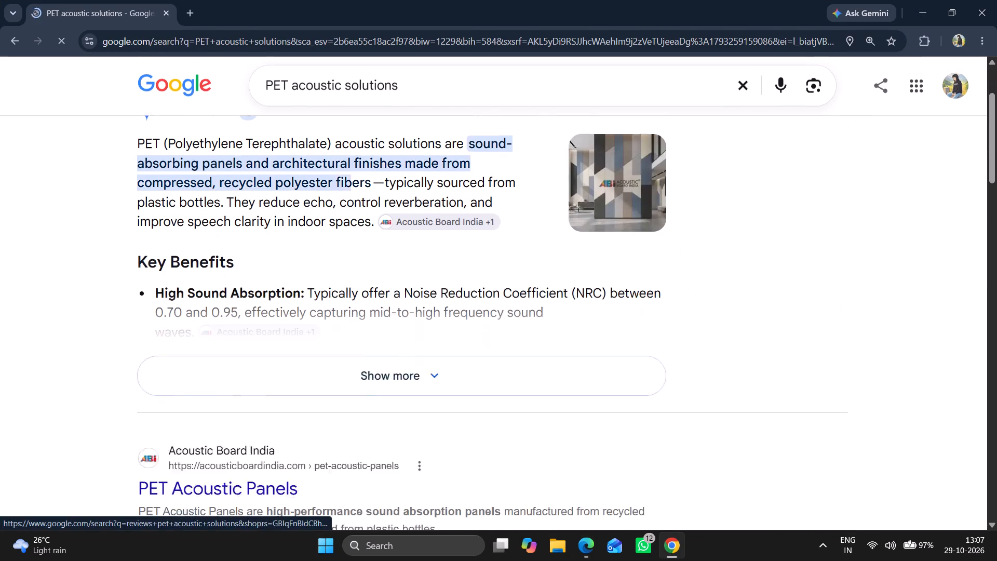
pyautogui.scroll(-1, 246, 200)
pyautogui.scroll(-7, 232, 302)
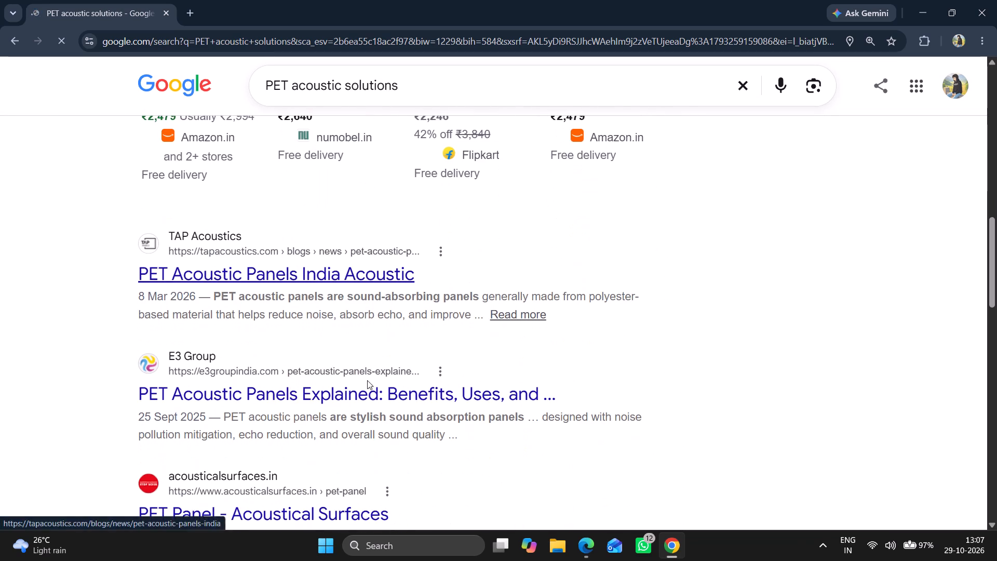
pyautogui.click(592, 540)
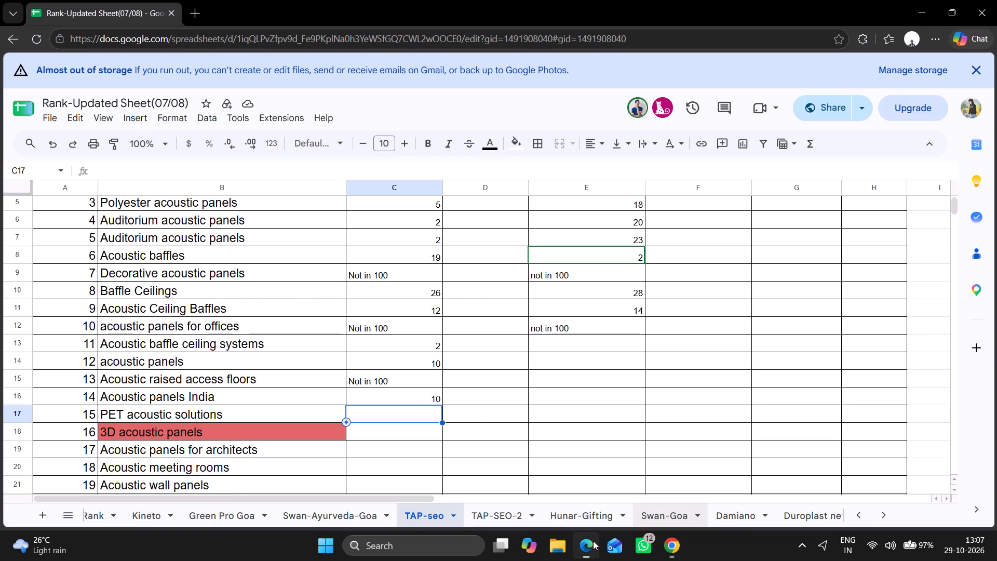
pyautogui.press('2')
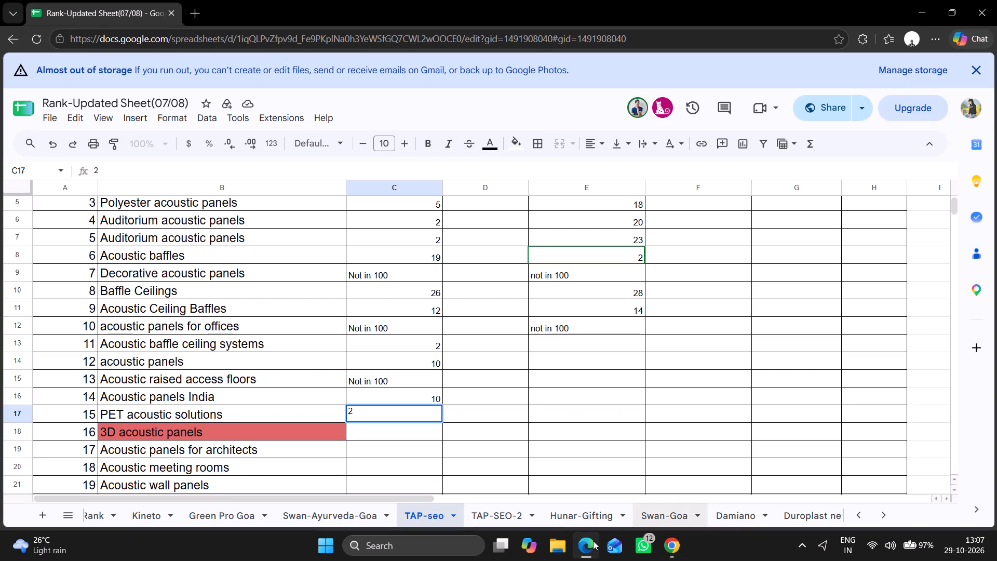
pyautogui.press('Return')
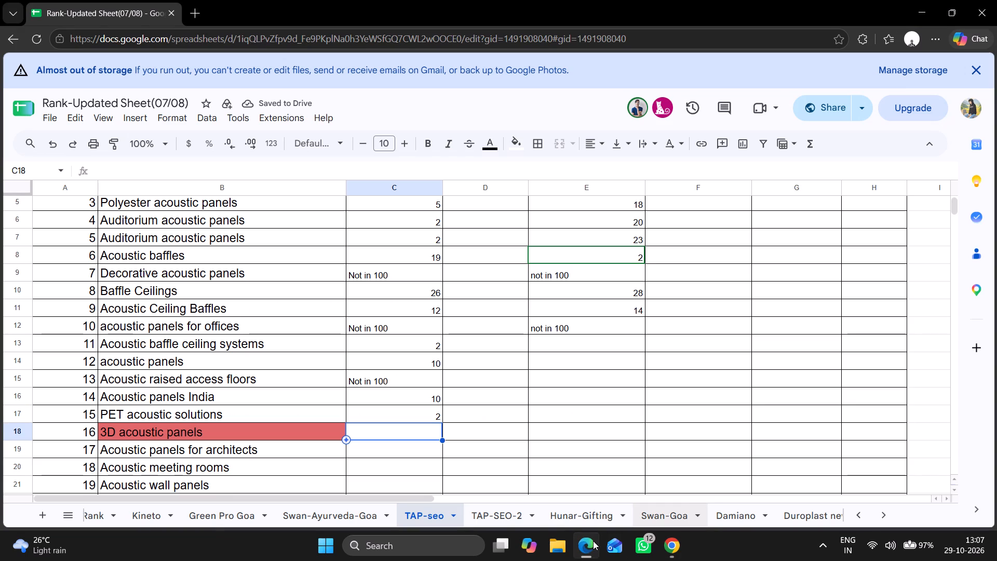
# Copy the keyword "Acoustic panels for architects" from B19 and search Google for it in Chrome.
pyautogui.scroll(-7, 597, 558)
pyautogui.scroll(-1, 381, 425)
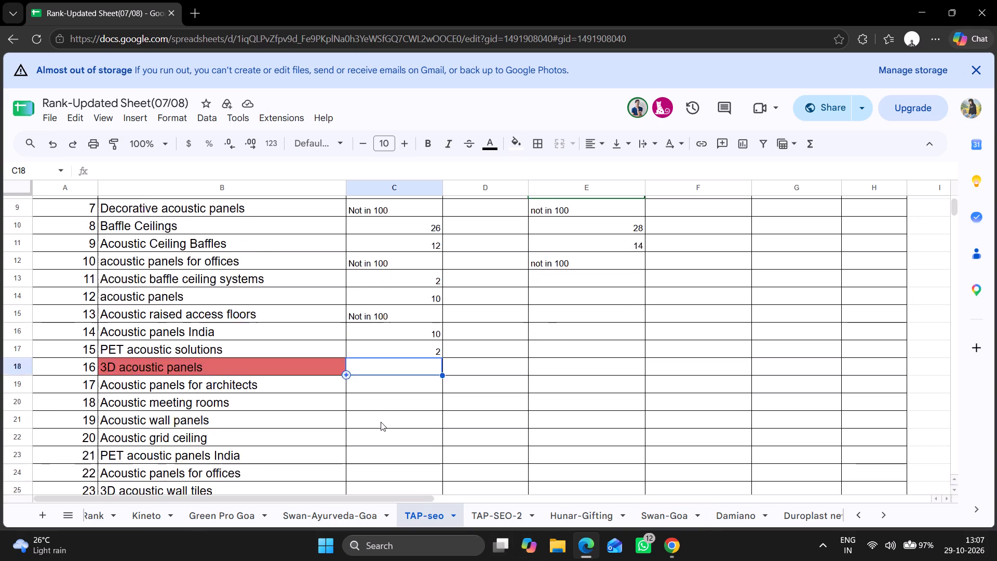
pyautogui.scroll(-1, 381, 422)
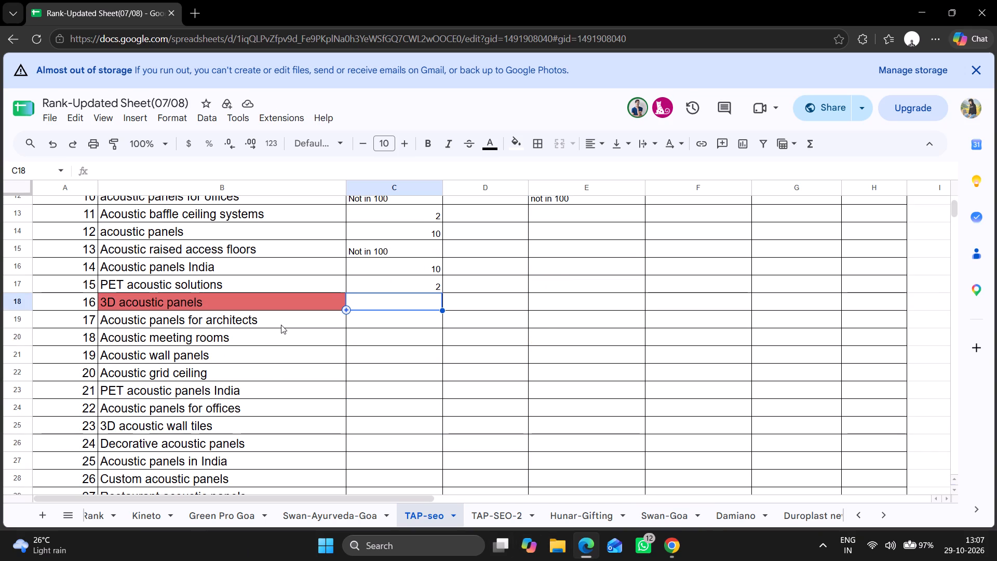
pyautogui.tripleClick(281, 325)
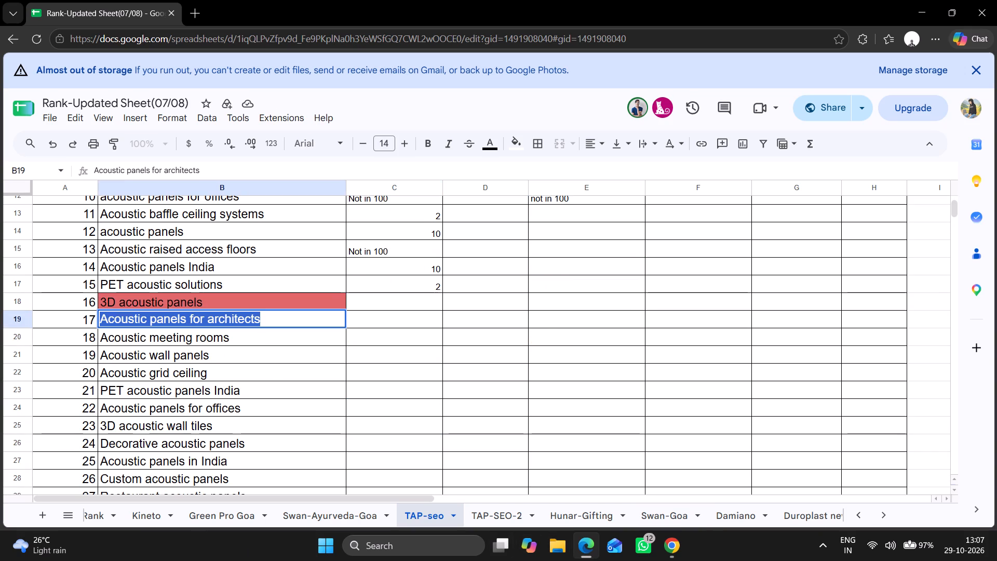
pyautogui.hotkey('ctrl', 'c')
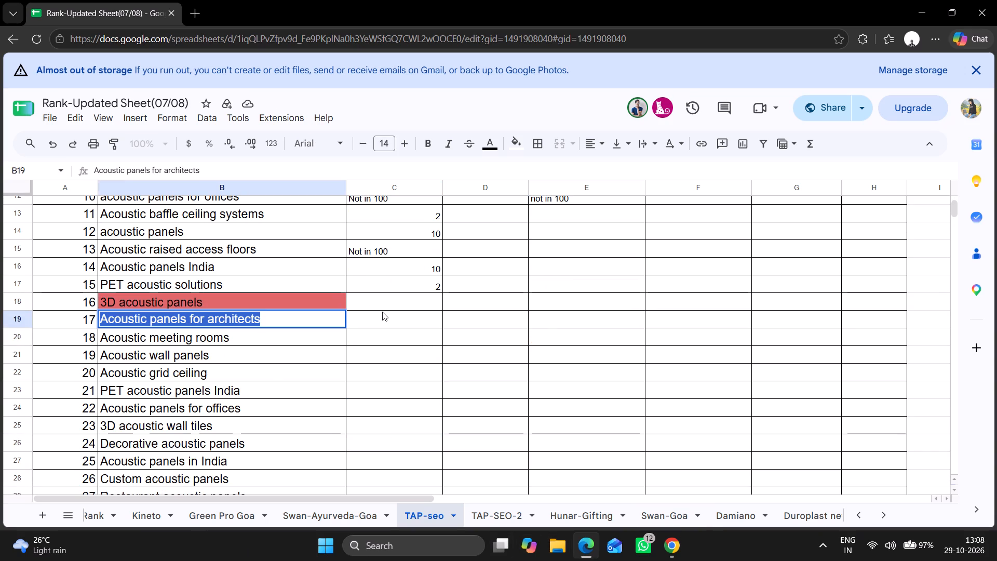
pyautogui.click(382, 312)
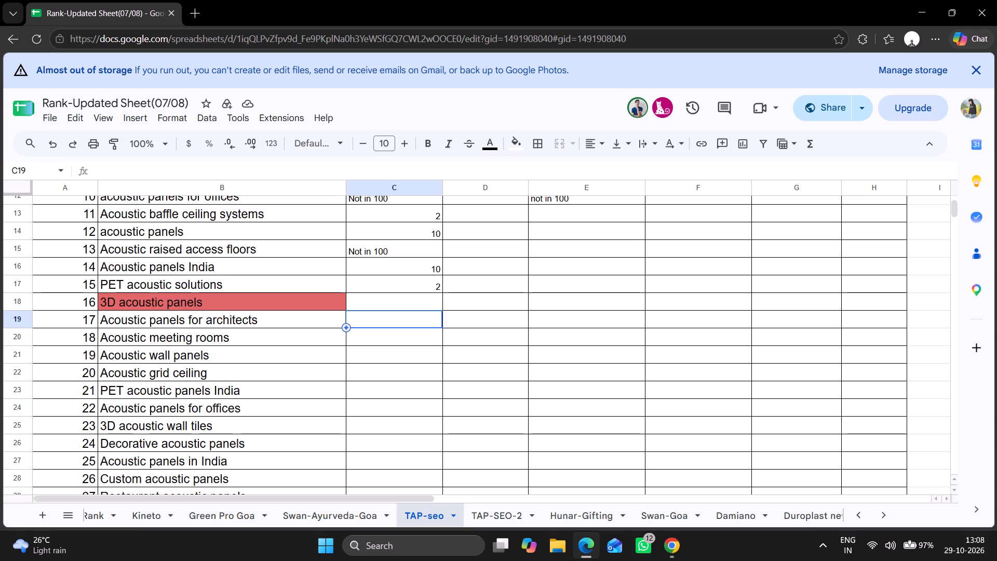
pyautogui.tripleClick(669, 550)
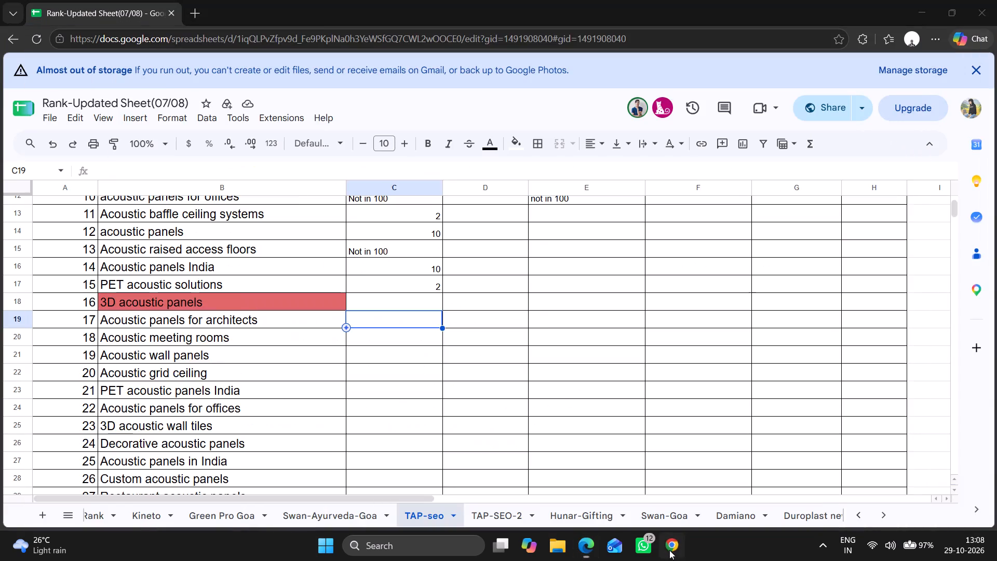
pyautogui.click(669, 550)
pyautogui.doubleClick(669, 550)
pyautogui.doubleClick(669, 550)
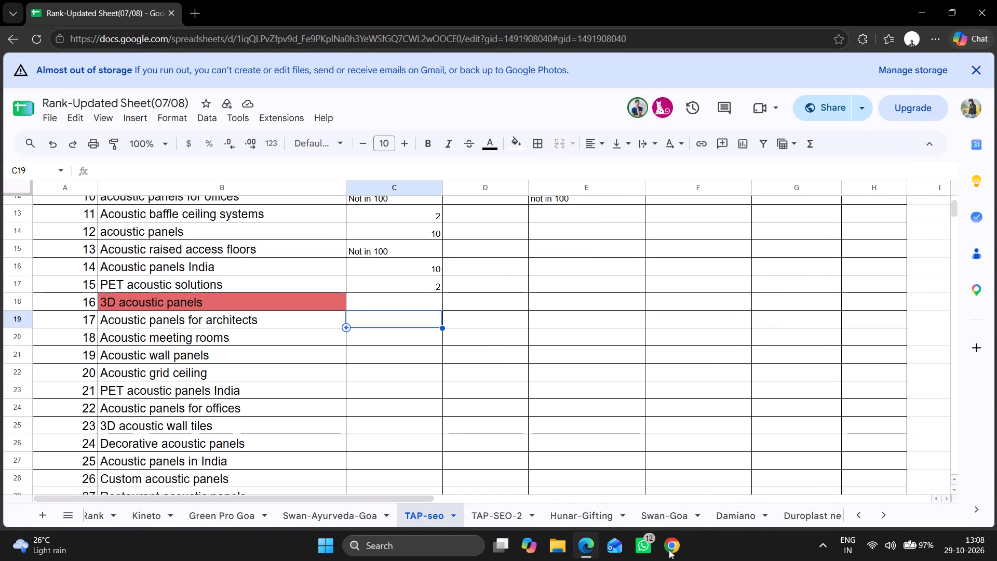
pyautogui.click(669, 550)
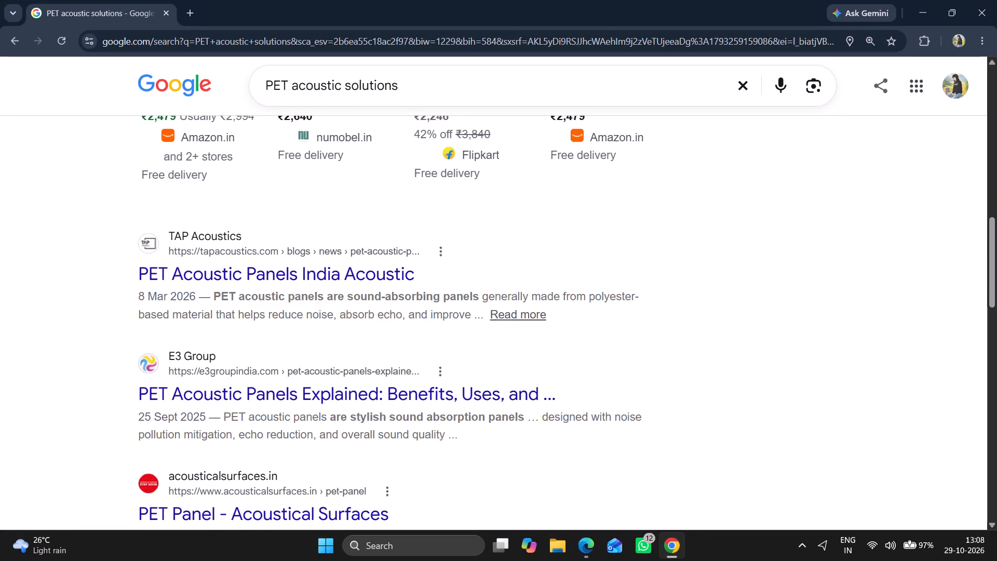
pyautogui.doubleClick(686, 92)
pyautogui.click(685, 89)
pyautogui.tripleClick(685, 89)
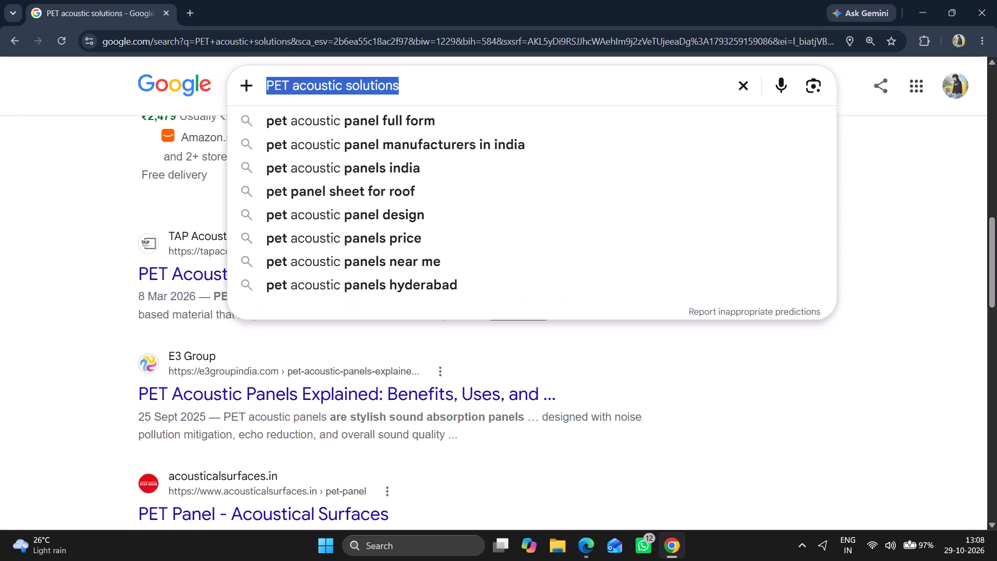
pyautogui.hotkey('ctrl', 'v')
pyautogui.press('Return')
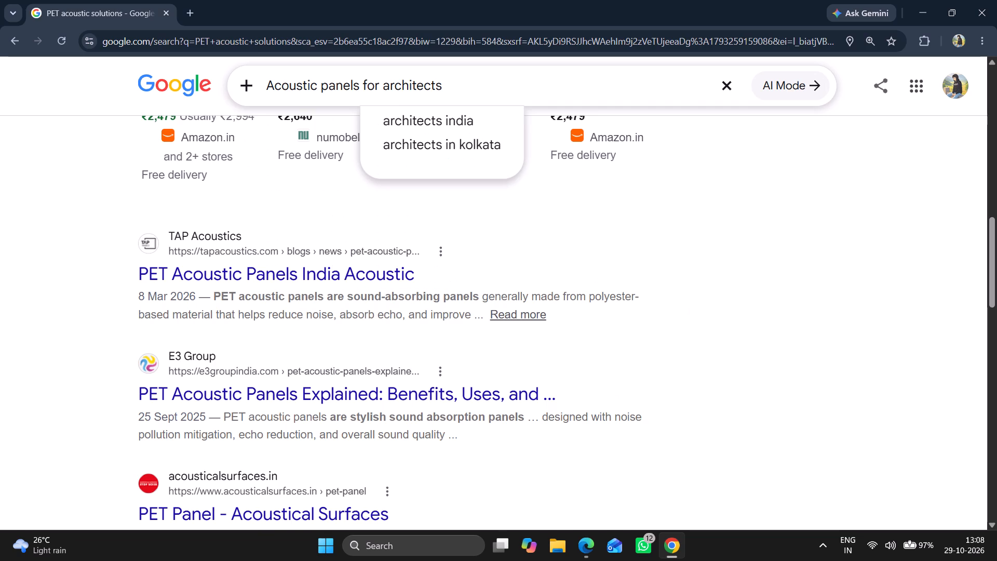
# Check the first page of "Acoustic panels for architects" results for the TAP Acoustics listing and continue to the second page.
pyautogui.scroll(-4, 395, 138)
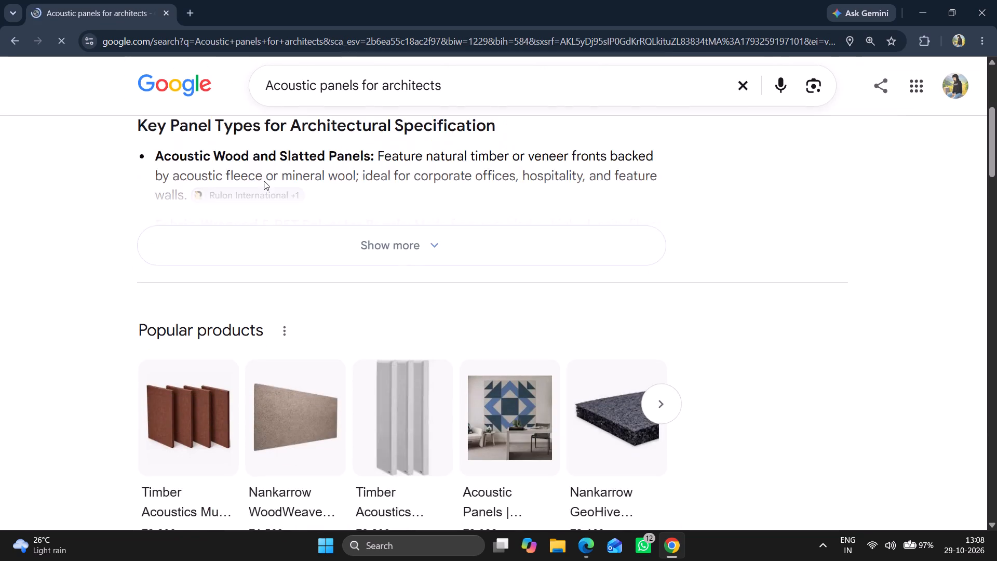
pyautogui.scroll(-8, 264, 181)
pyautogui.scroll(-6, 226, 202)
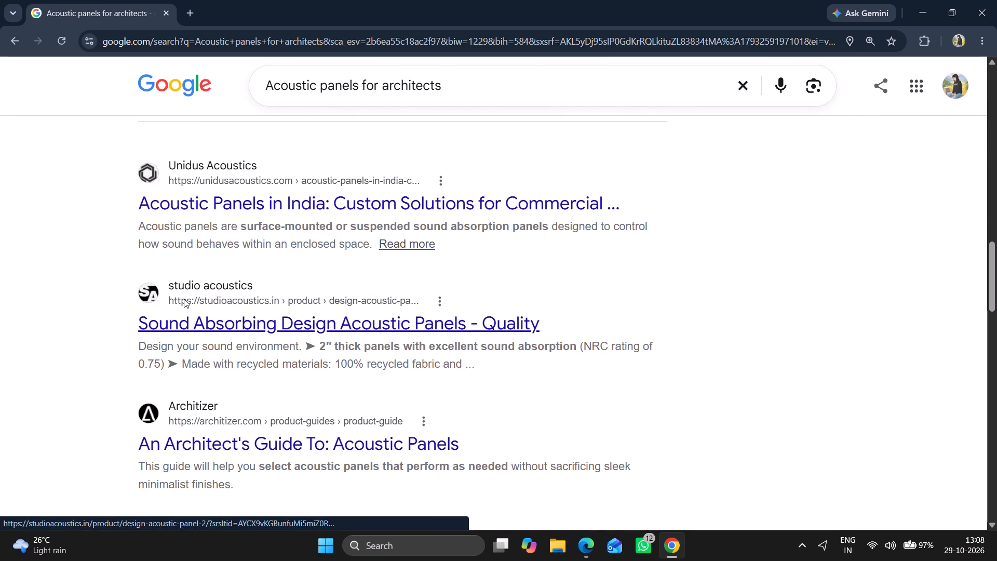
pyautogui.scroll(-1, 182, 297)
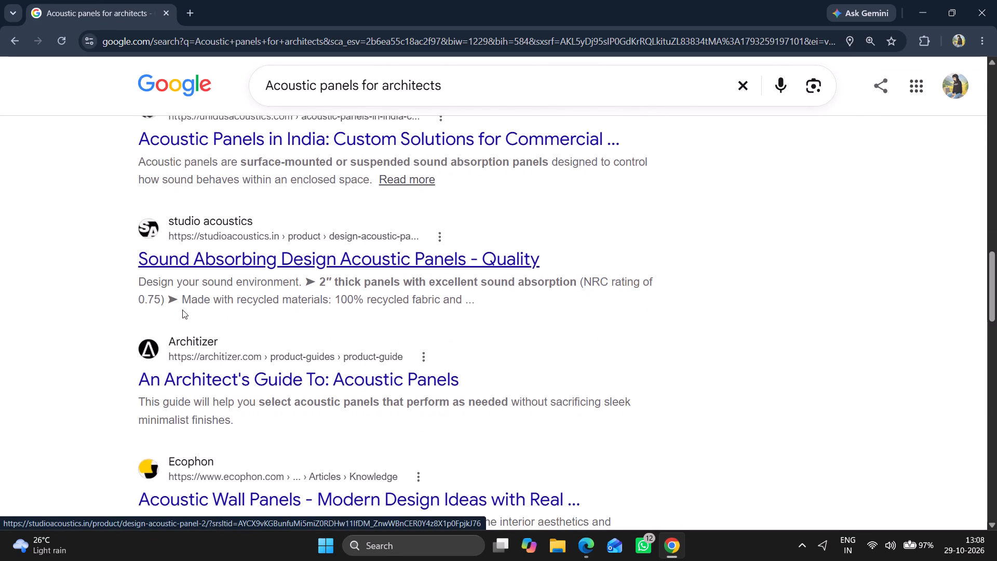
pyautogui.scroll(-3, 193, 359)
pyautogui.scroll(-2, 201, 404)
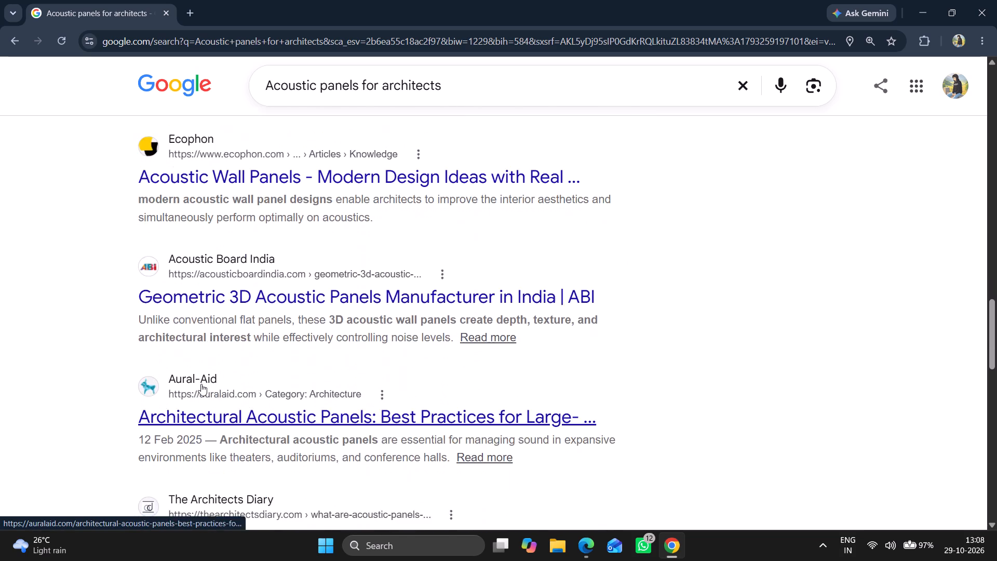
pyautogui.scroll(-3, 197, 396)
pyautogui.scroll(-1, 207, 440)
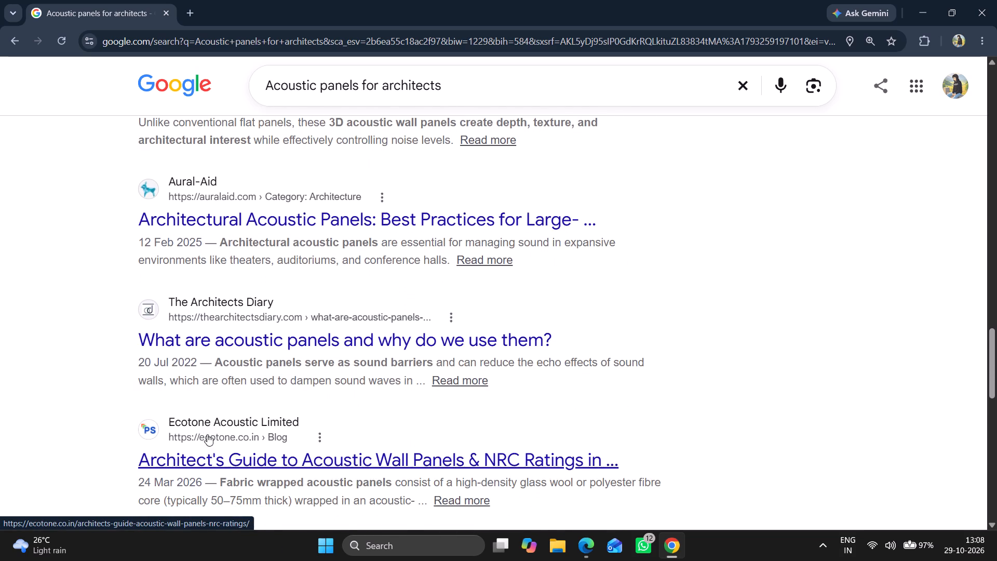
pyautogui.scroll(-8, 207, 434)
pyautogui.scroll(-4, 241, 394)
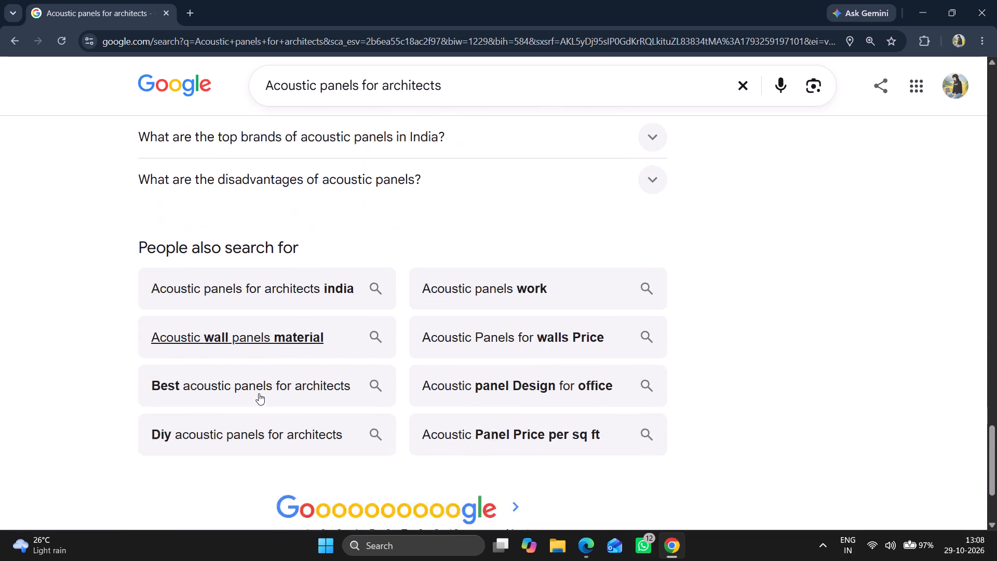
pyautogui.doubleClick(511, 379)
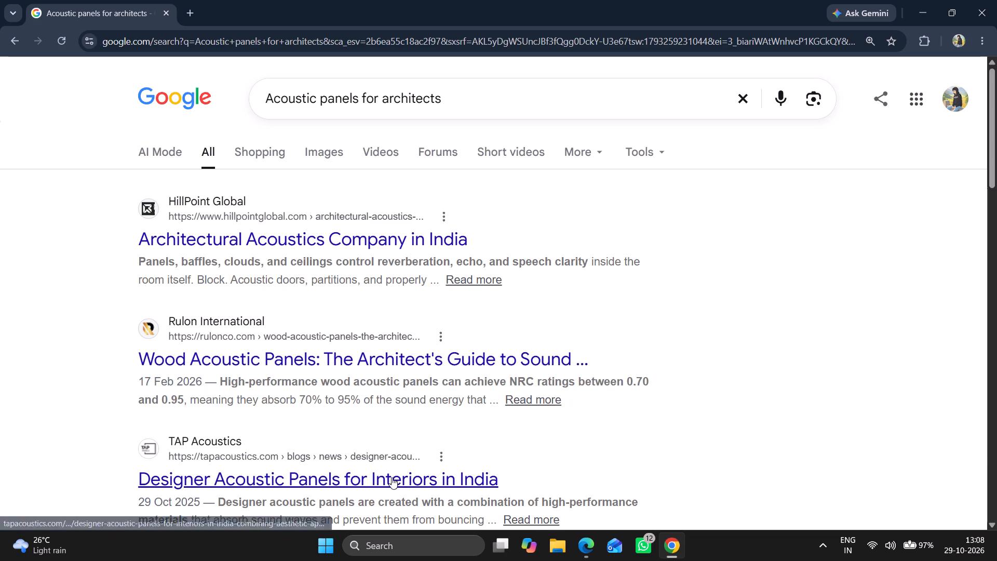
# Switch to the TAP-seo sheet in Edge and enter rank 12 in C19 for "Acoustic panels for architects".
pyautogui.doubleClick(580, 549)
pyautogui.write('12')
pyautogui.press('Return')
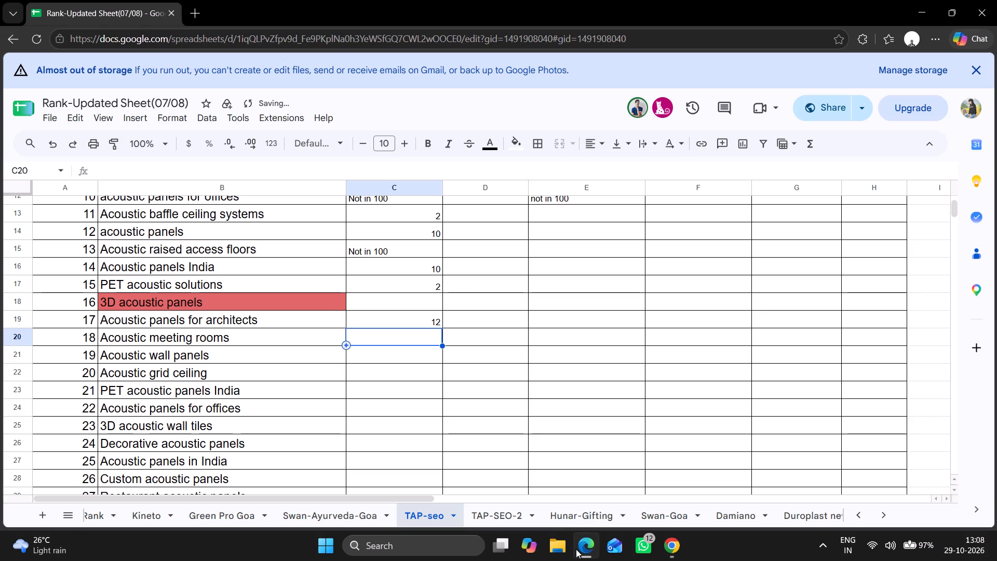
# Copy the keyword "Acoustic meeting rooms" from B20 and search Google for it in Chrome.
pyautogui.scroll(3, 574, 549)
pyautogui.scroll(2, 559, 351)
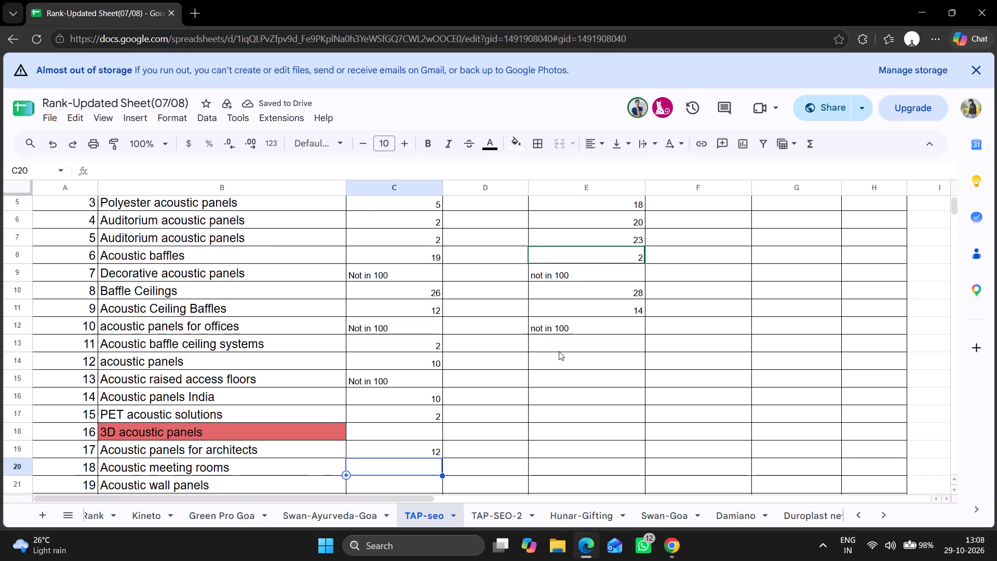
pyautogui.scroll(3, 559, 351)
pyautogui.scroll(-4, 559, 351)
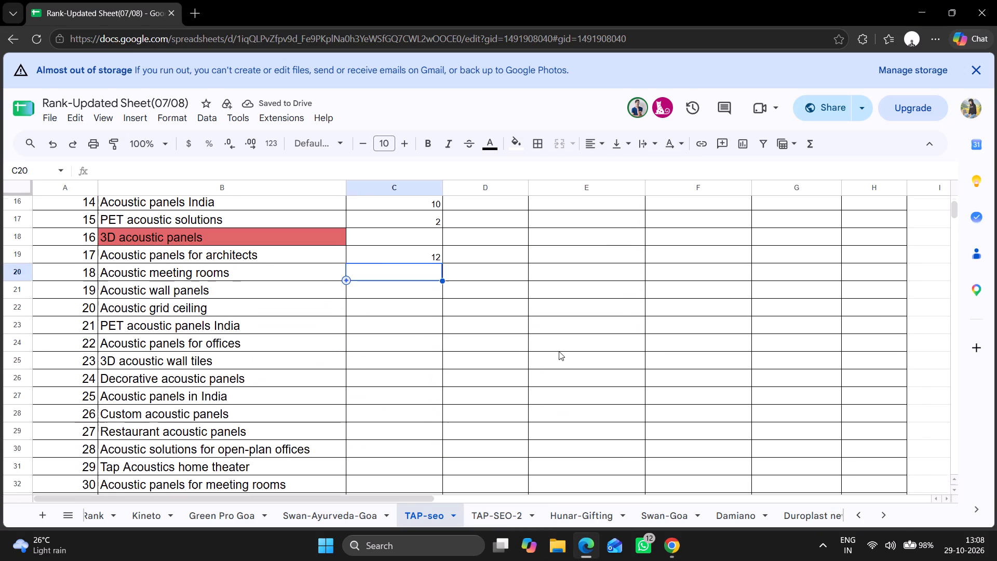
pyautogui.scroll(-1, 537, 347)
pyautogui.scroll(2, 447, 328)
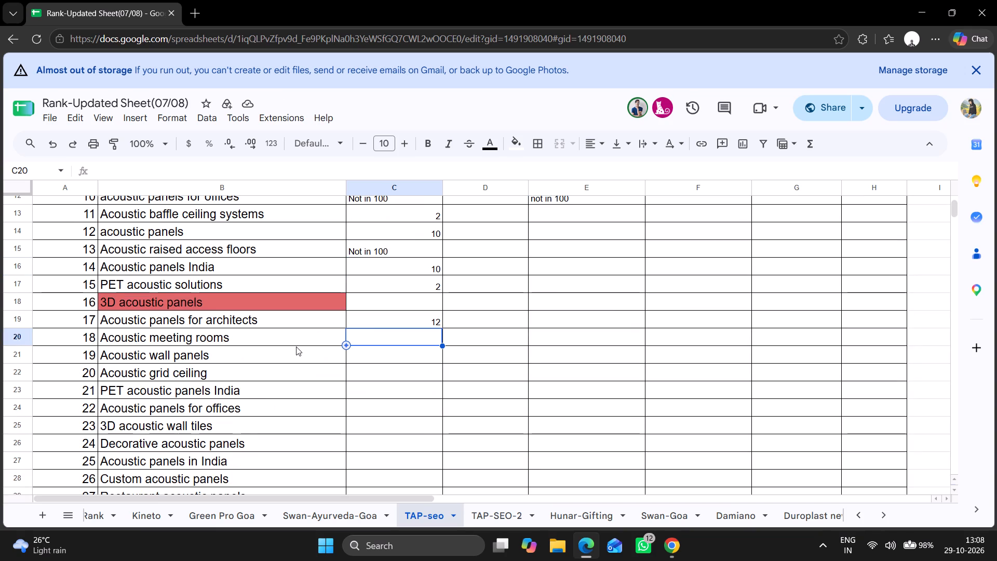
pyautogui.tripleClick(286, 339)
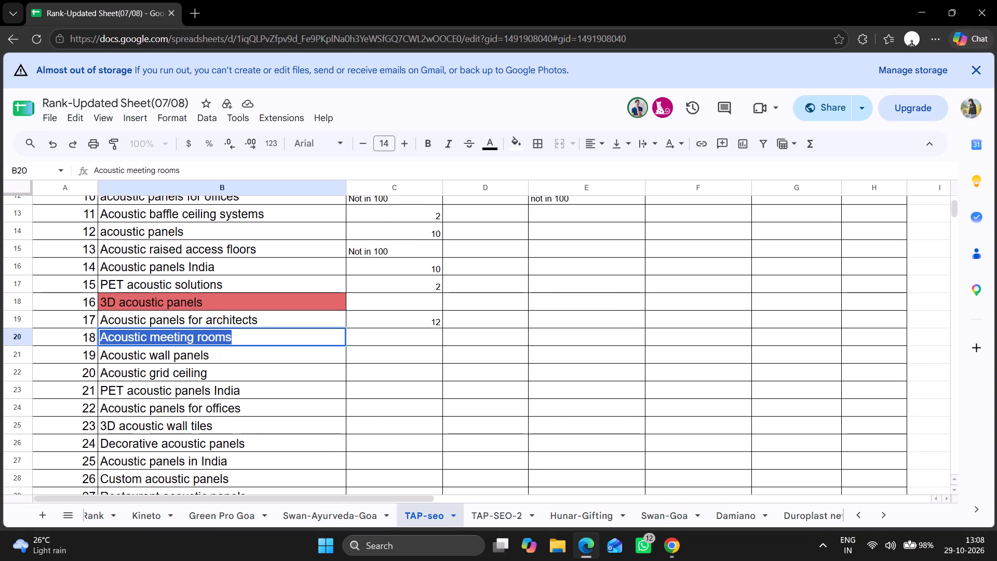
pyautogui.hotkey('ctrl', 'c')
pyautogui.doubleClick(419, 339)
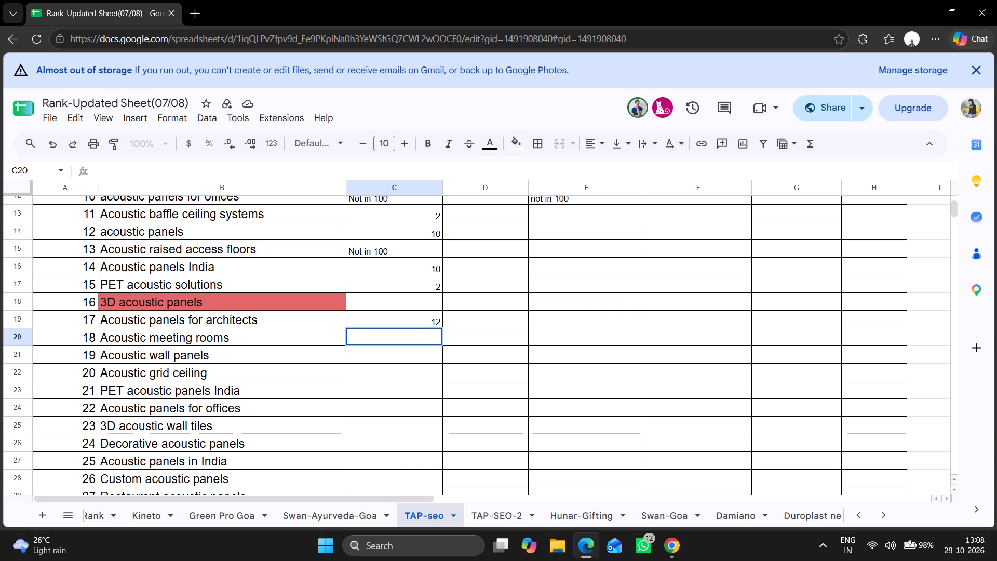
pyautogui.doubleClick(665, 550)
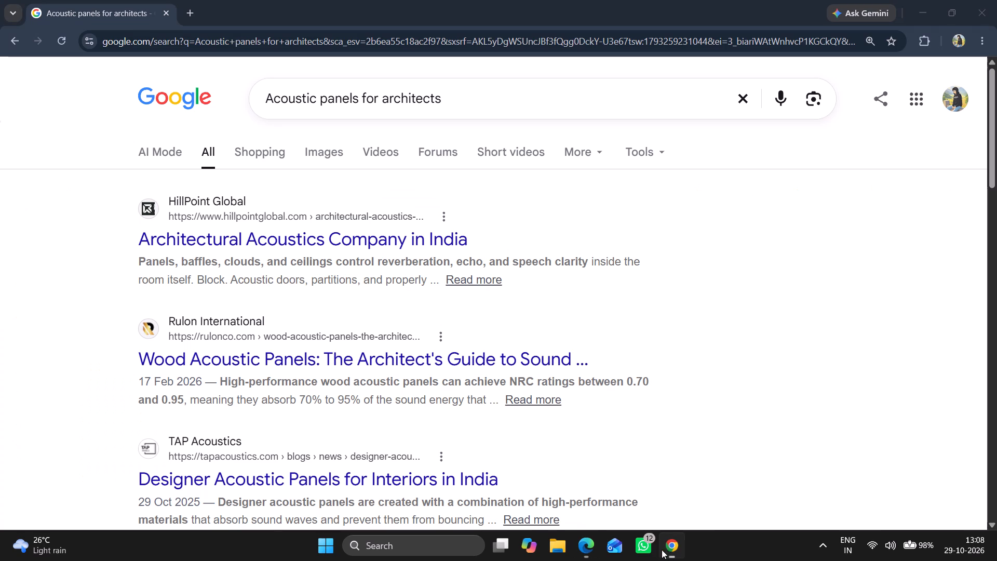
pyautogui.tripleClick(461, 107)
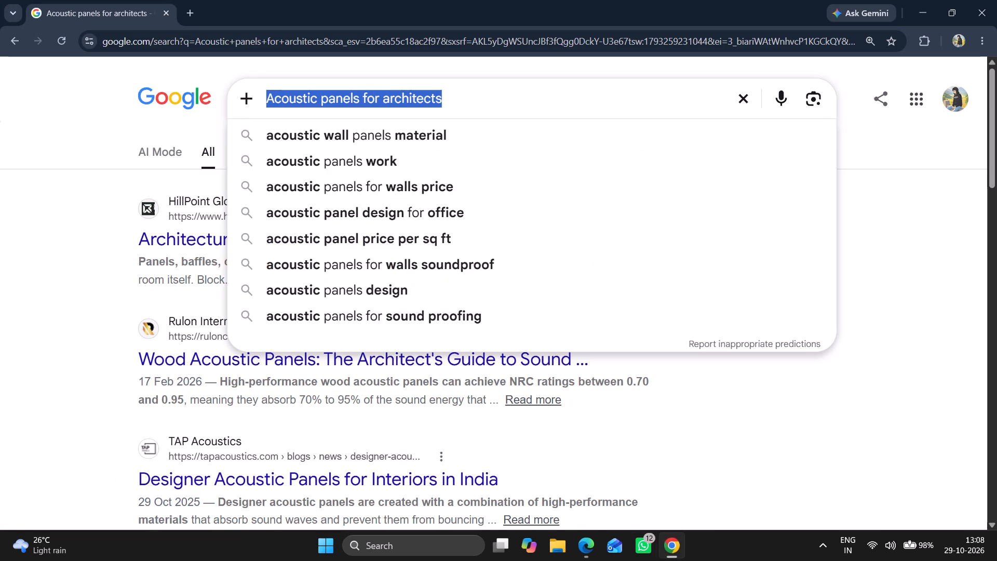
pyautogui.hotkey('ctrl', 'v')
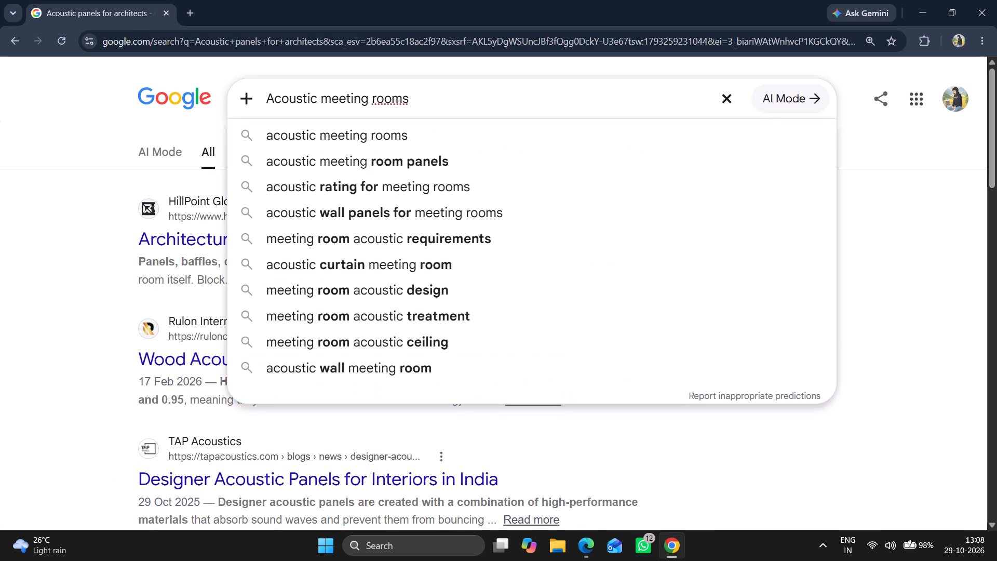
pyautogui.press('Return')
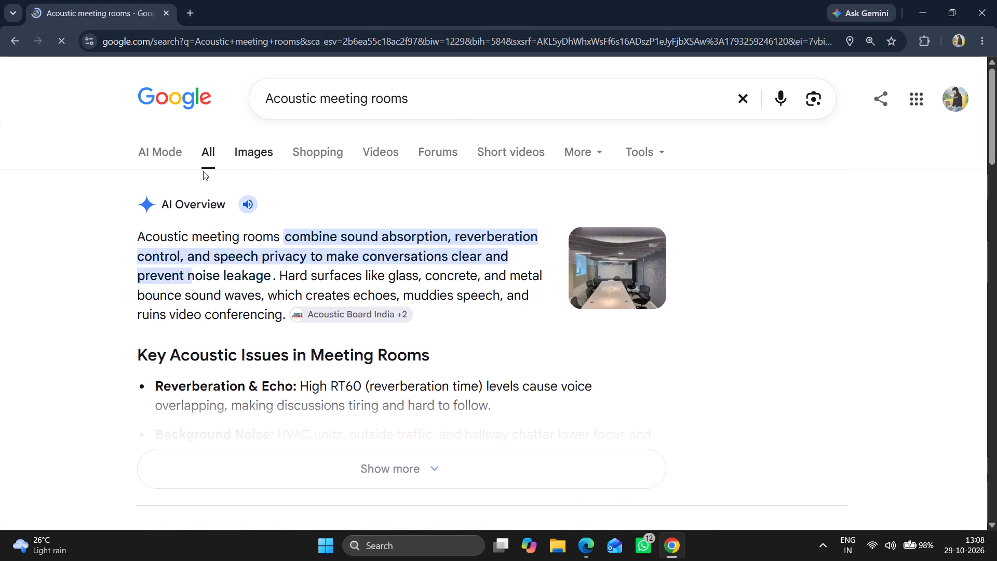
# Find the TAP Acoustics listing in the results, switch to the TAP-seo sheet in Edge and enter rank 3 in C20.
pyautogui.scroll(-4, 167, 177)
pyautogui.scroll(-2, 226, 426)
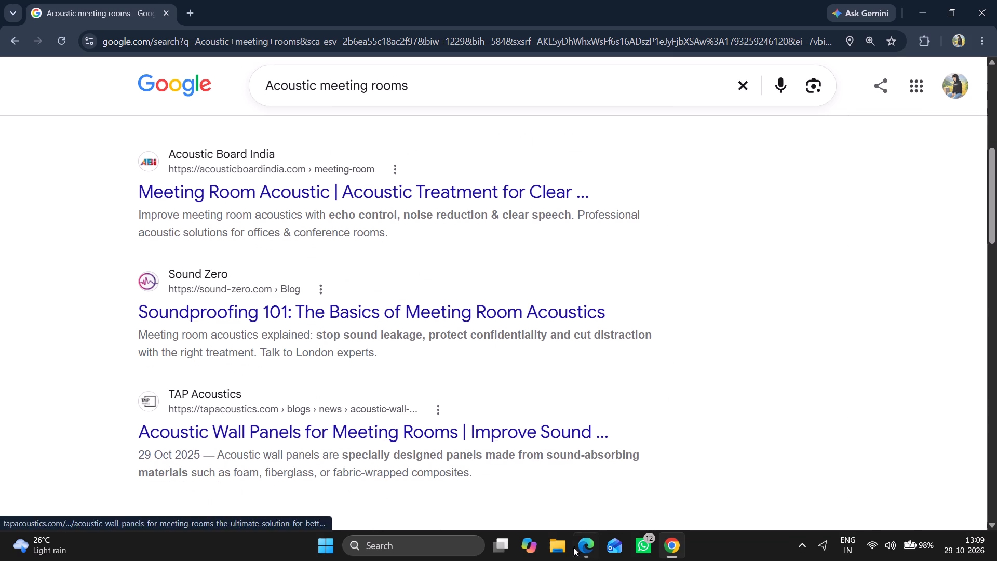
pyautogui.click(585, 553)
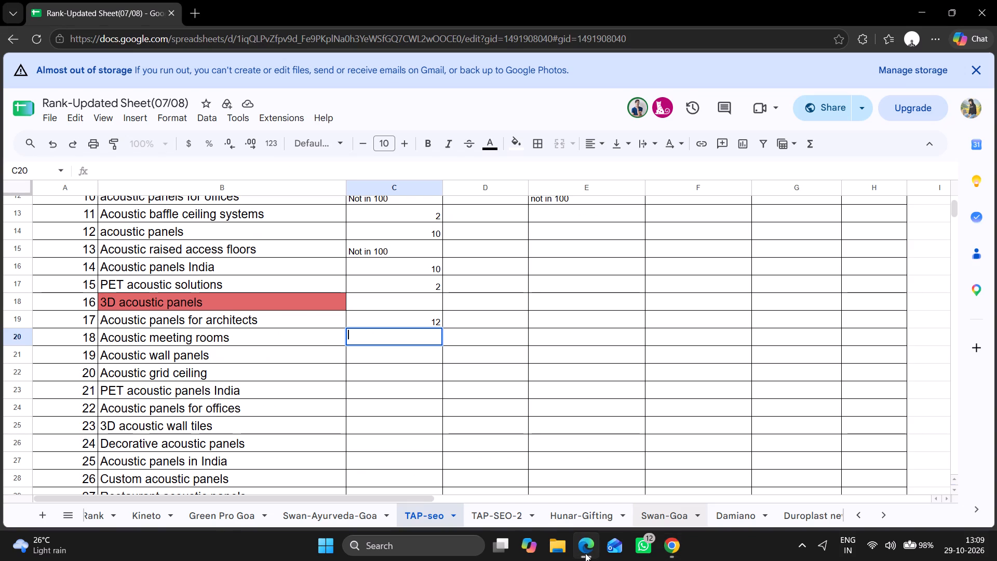
pyautogui.press('3')
pyautogui.press('Return')
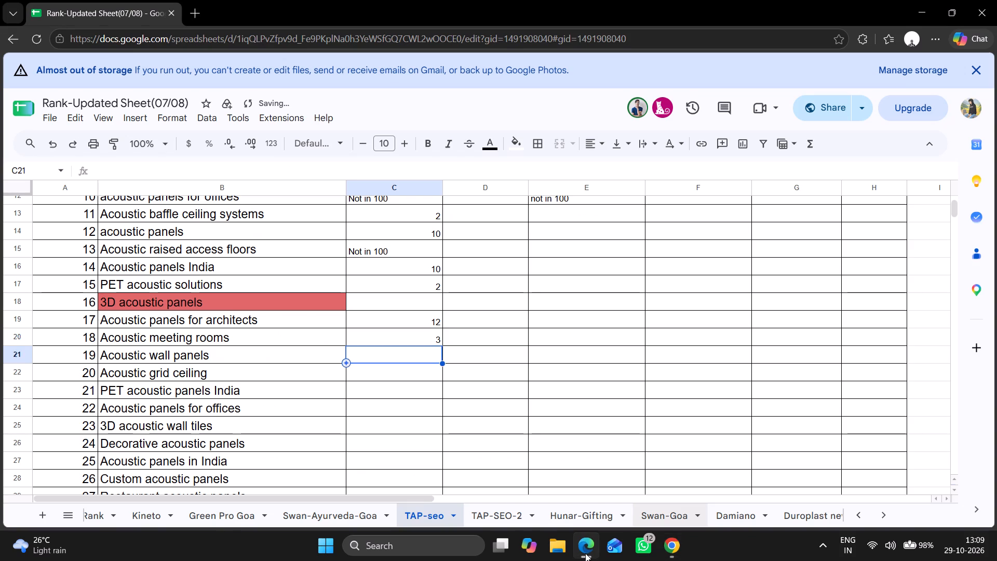
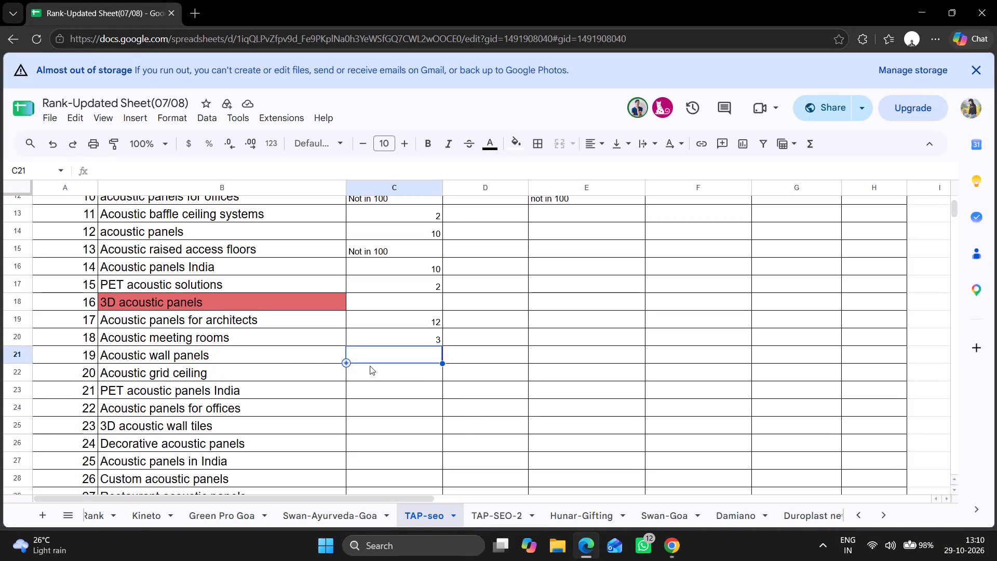
# Copy the keyword "Acoustic wall panels" from B21 and search Google for it in Chrome.
pyautogui.tripleClick(277, 354)
pyautogui.click(277, 354)
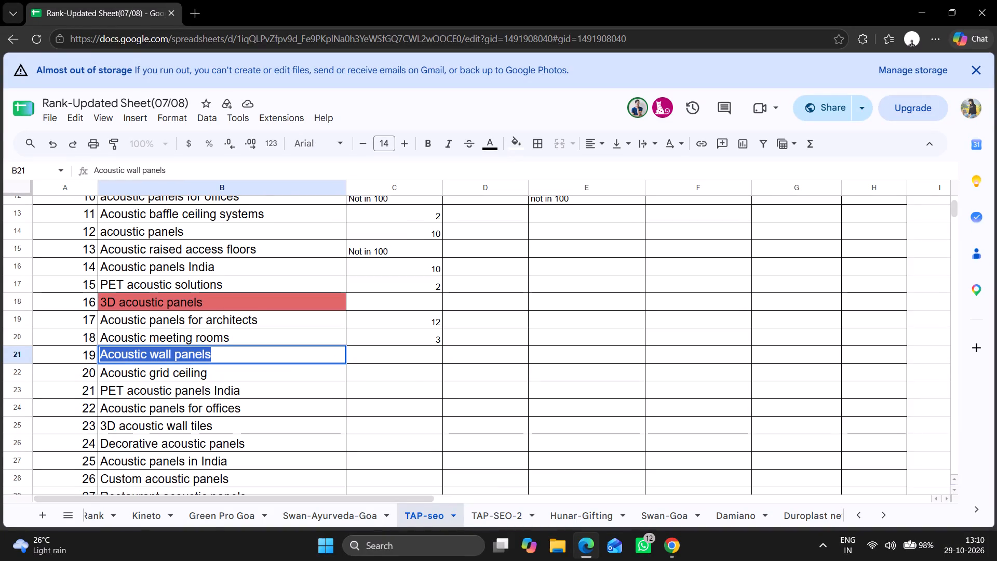
pyautogui.hotkey('ctrl', 'c')
pyautogui.click(422, 356)
pyautogui.click(675, 541)
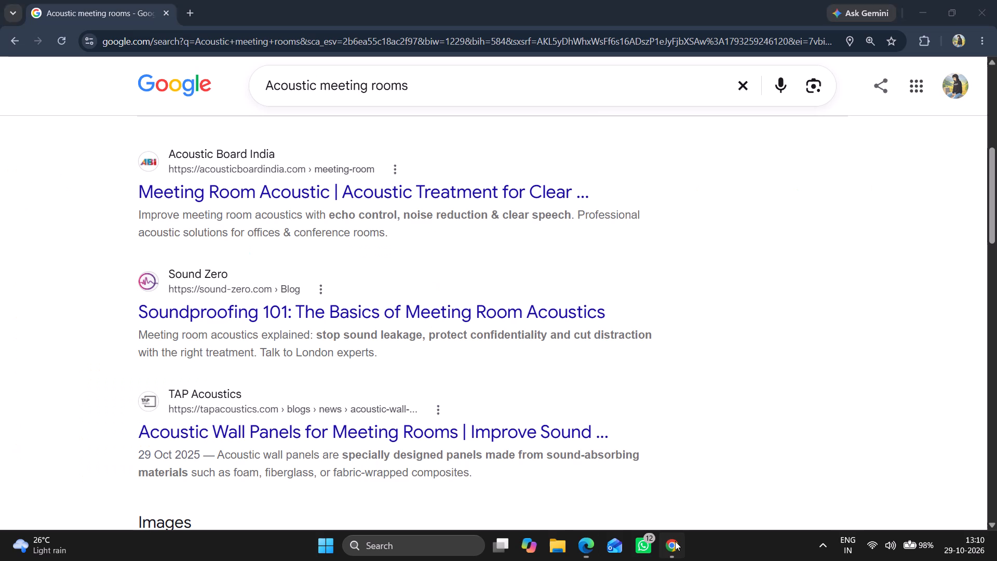
pyautogui.tripleClick(433, 85)
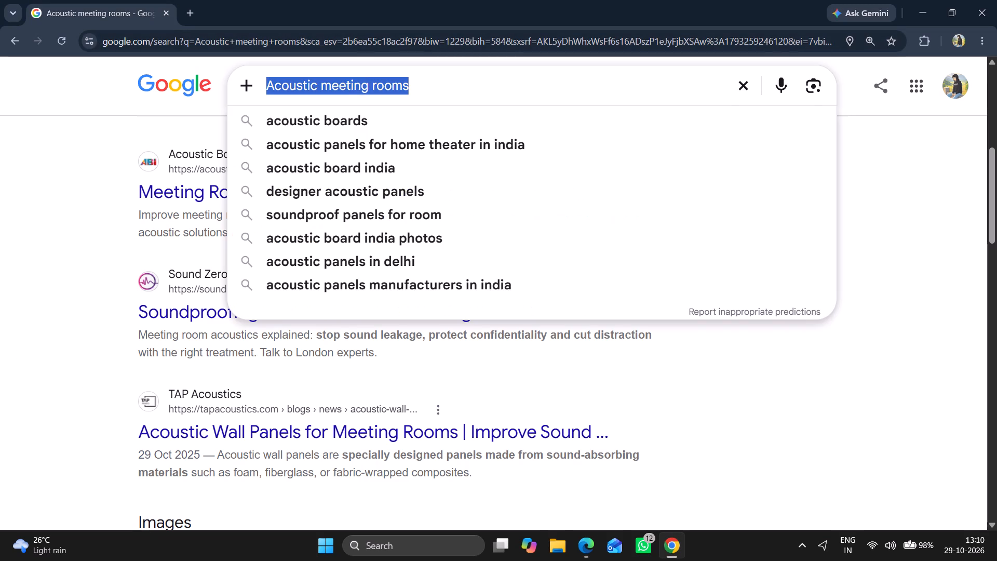
pyautogui.hotkey('ctrl', 'v')
pyautogui.press('Return')
# Examine the first page of Google results for "Acoustic wall panels" for a TAP Acoustics listing, and go on to page 2.
pyautogui.scroll(-2, 481, 56)
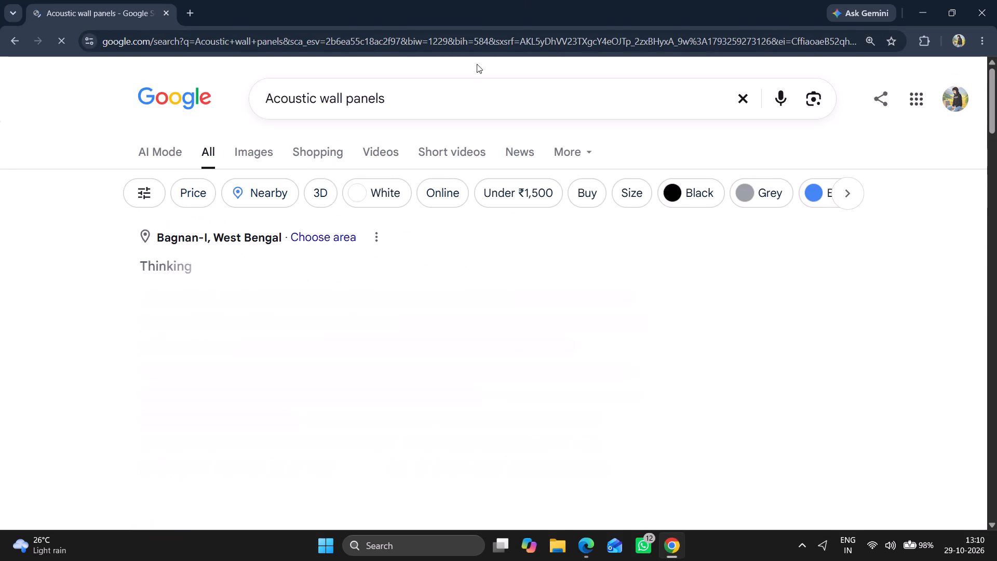
pyautogui.scroll(-5, 363, 236)
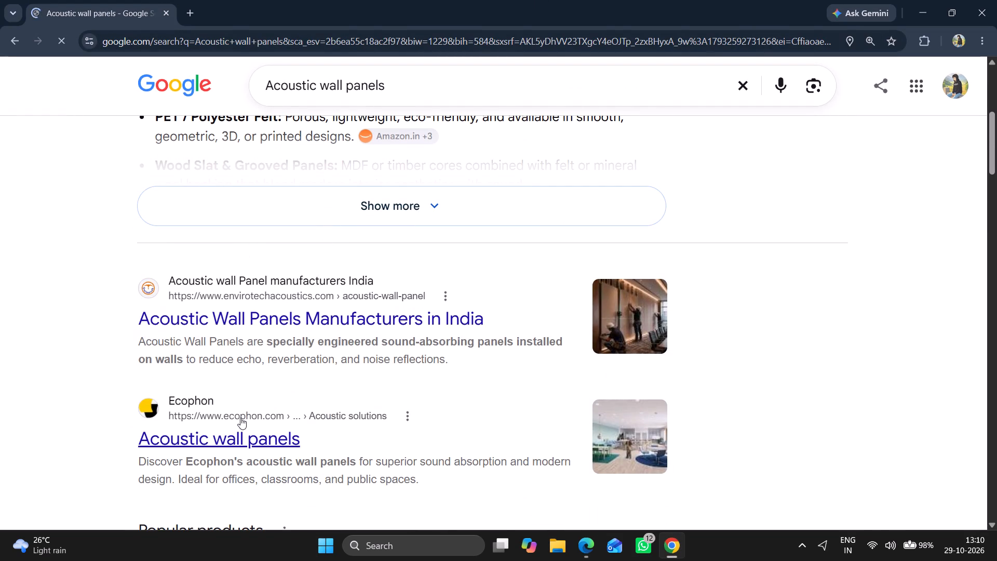
pyautogui.scroll(-12, 239, 418)
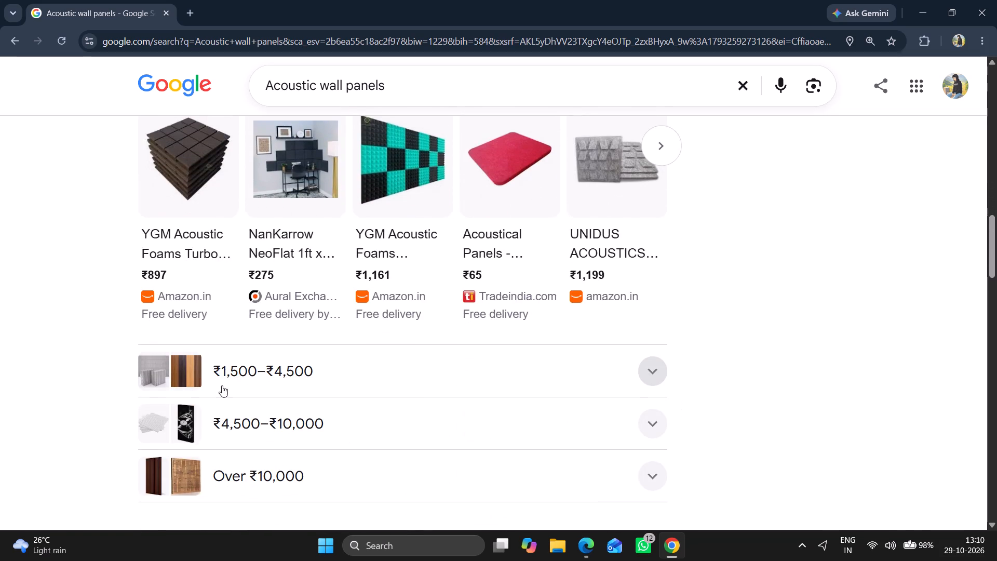
pyautogui.scroll(-3, 222, 385)
pyautogui.scroll(-3, 244, 491)
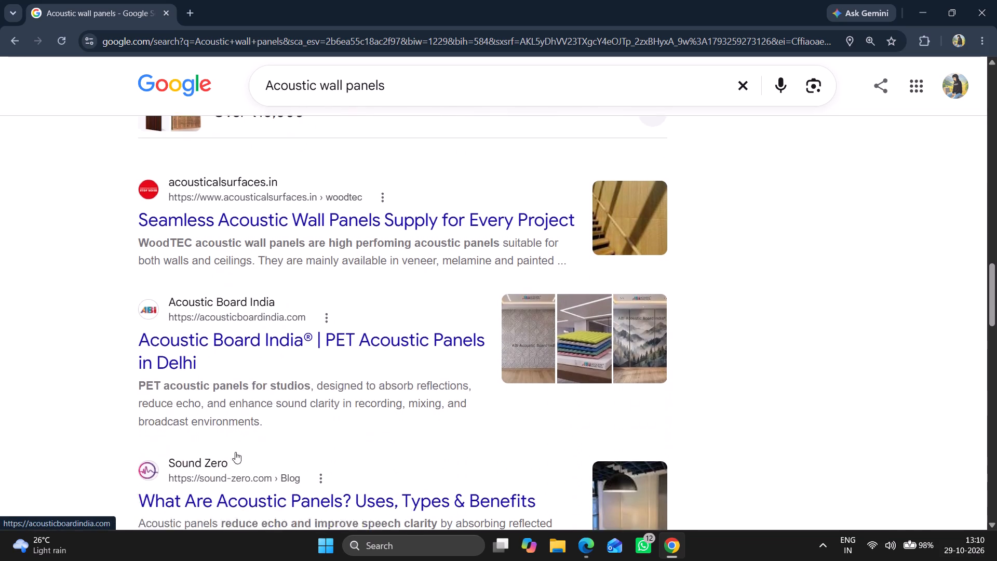
pyautogui.scroll(-11, 236, 452)
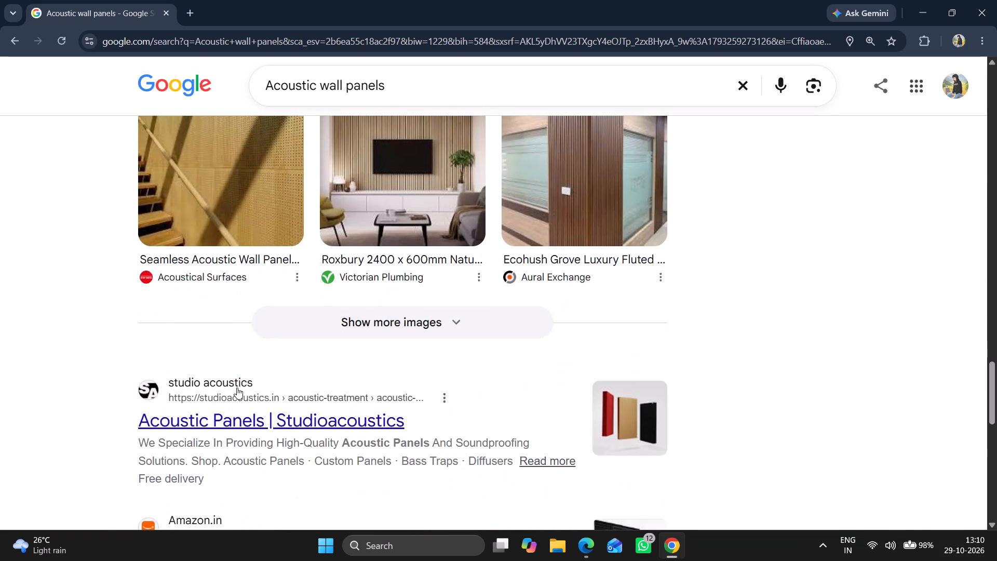
pyautogui.scroll(-4, 235, 403)
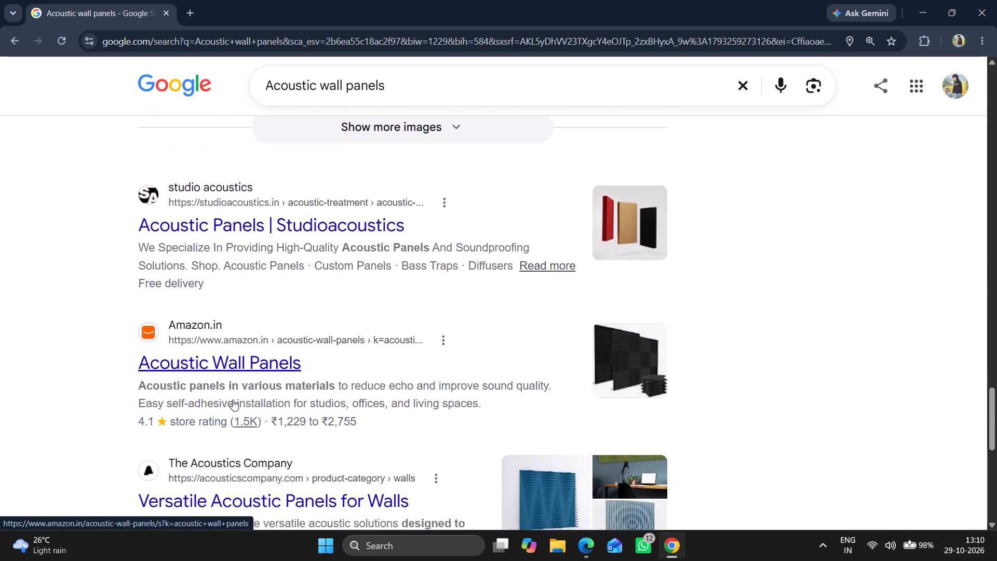
pyautogui.scroll(-8, 233, 399)
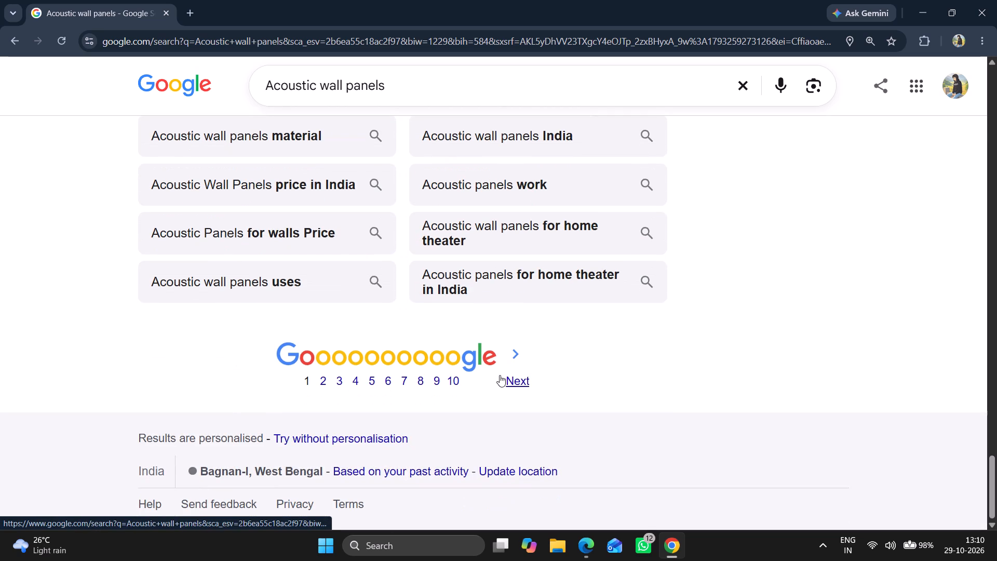
pyautogui.doubleClick(500, 375)
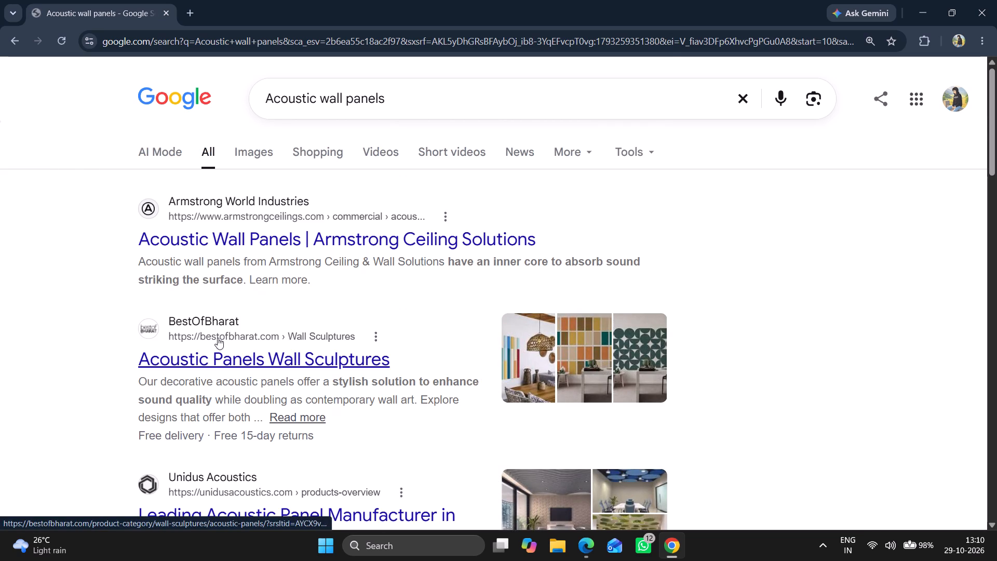
# Check results page 2 for "Acoustic wall panels" for a TAP Acoustics listing, and go on to page 3.
pyautogui.scroll(-2, 218, 338)
pyautogui.scroll(-1, 192, 380)
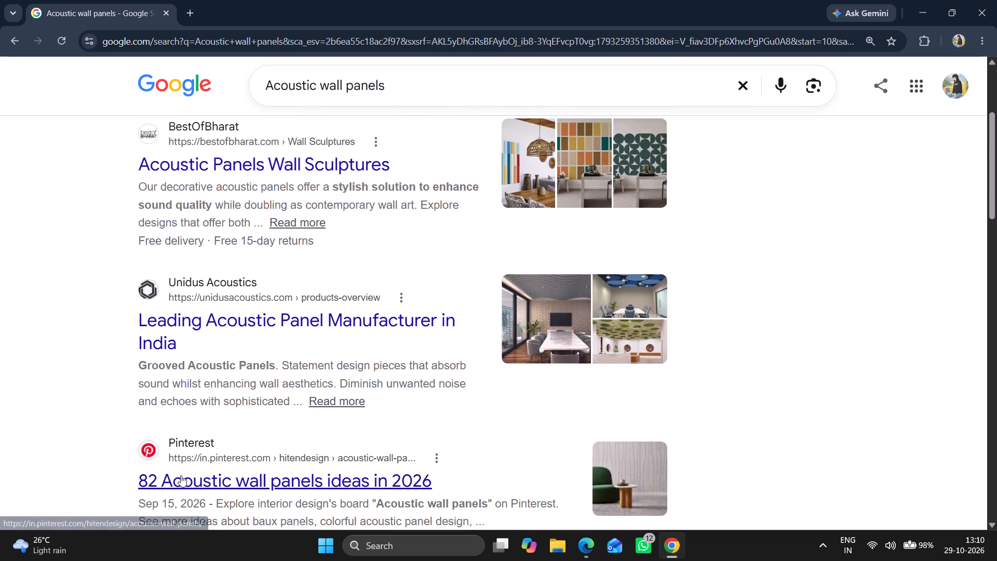
pyautogui.scroll(-5, 180, 475)
pyautogui.scroll(-2, 190, 415)
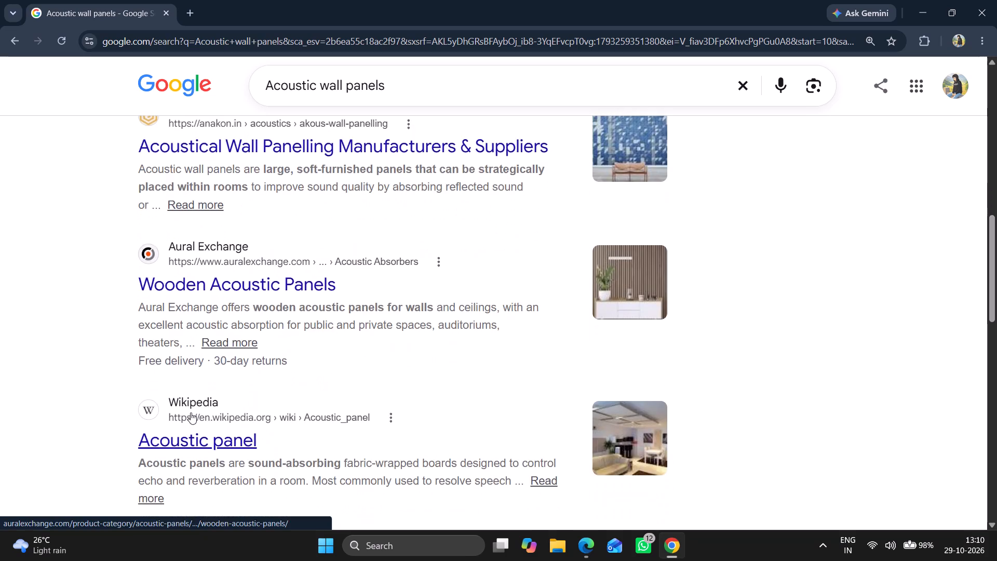
pyautogui.scroll(-5, 191, 412)
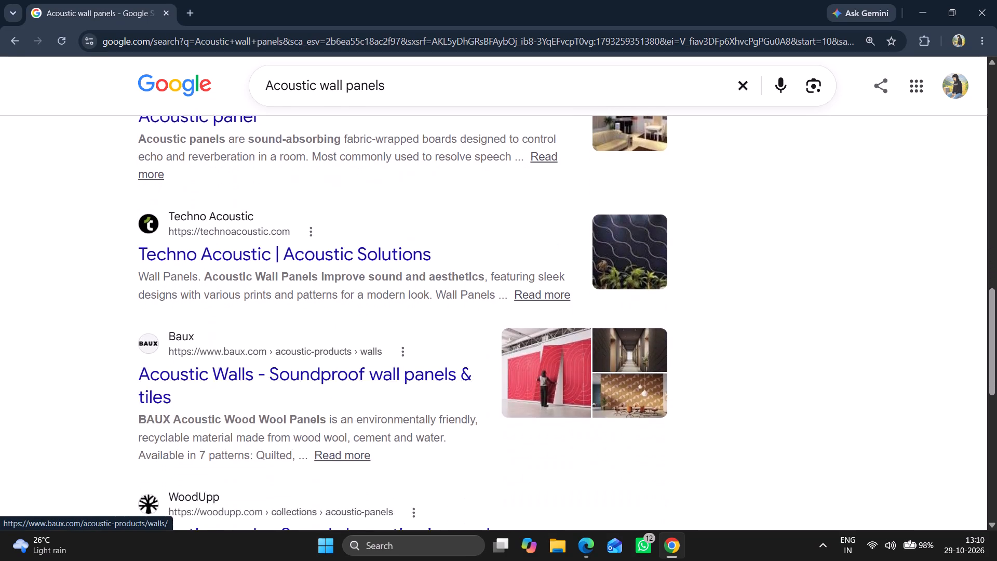
pyautogui.scroll(-3, 214, 418)
pyautogui.scroll(-4, 195, 378)
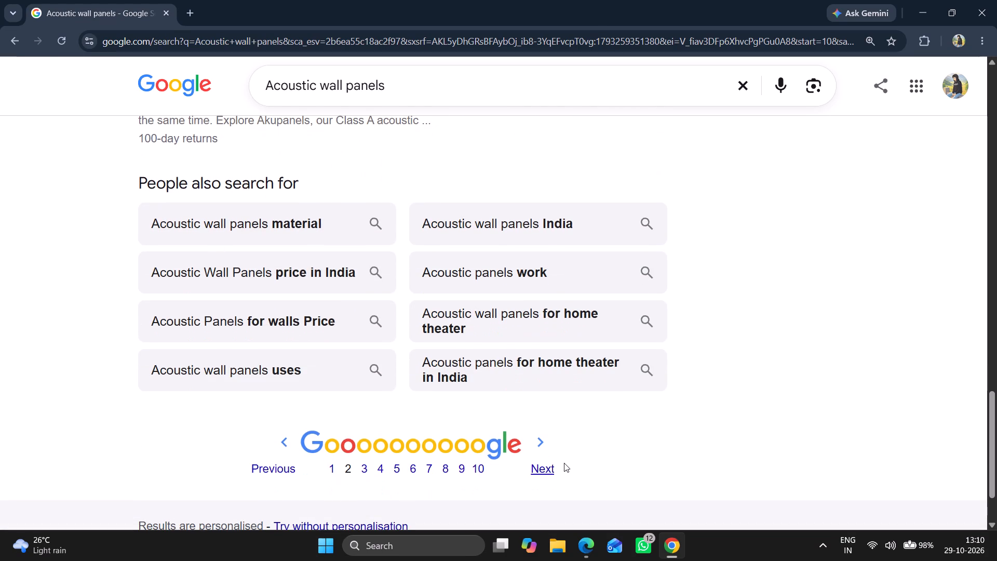
pyautogui.click(545, 466)
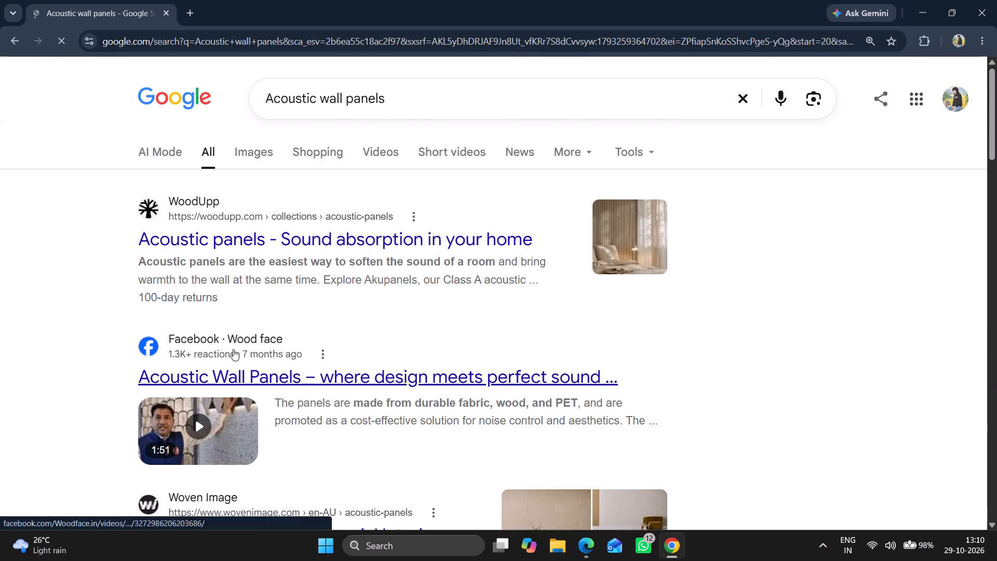
# Look through results page 3 for "Acoustic wall panels" for a TAP Acoustics listing, and go on to page 4.
pyautogui.scroll(-1, 213, 350)
pyautogui.scroll(-4, 191, 449)
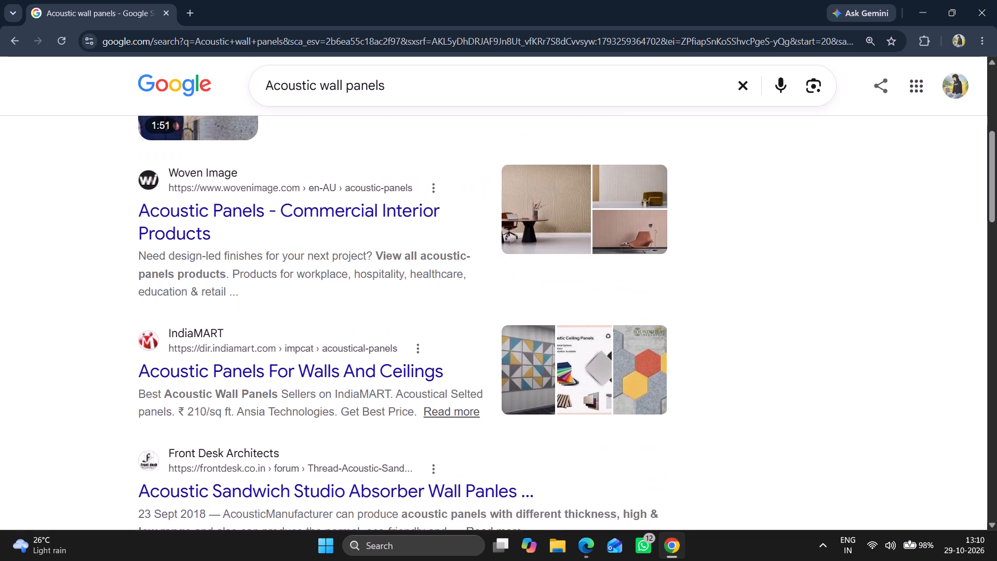
pyautogui.scroll(-3, 199, 342)
pyautogui.scroll(-9, 155, 411)
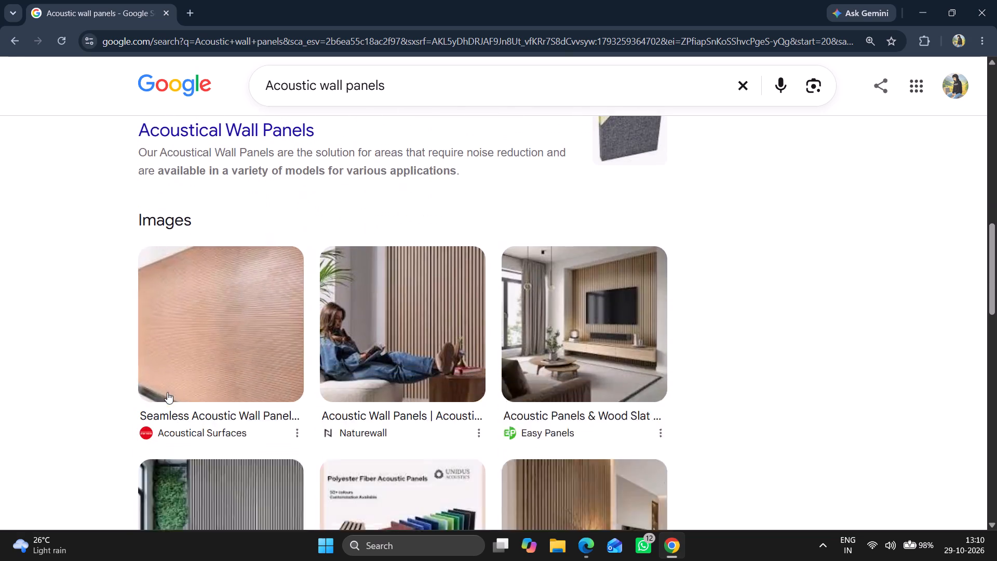
pyautogui.scroll(-5, 208, 431)
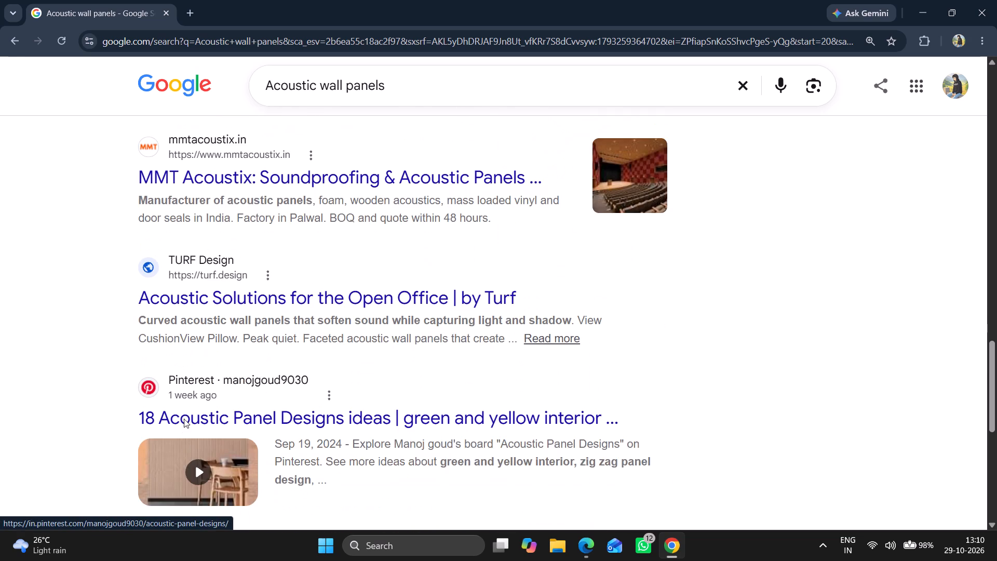
pyautogui.scroll(-6, 184, 406)
pyautogui.click(537, 422)
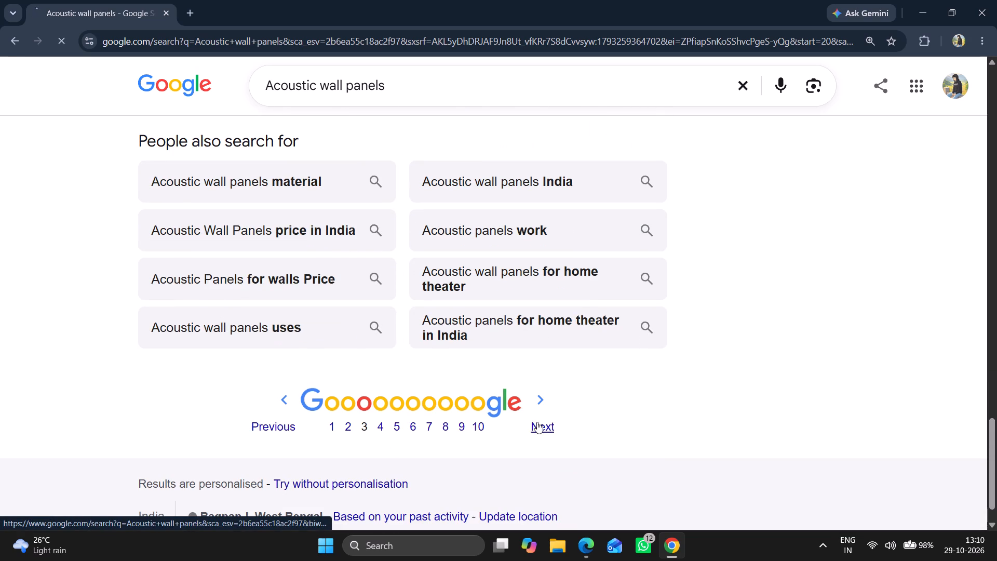
# Scan results page 4 for "Acoustic wall panels" for a TAP Acoustics listing, and go on to page 5.
pyautogui.scroll(-8, 313, 407)
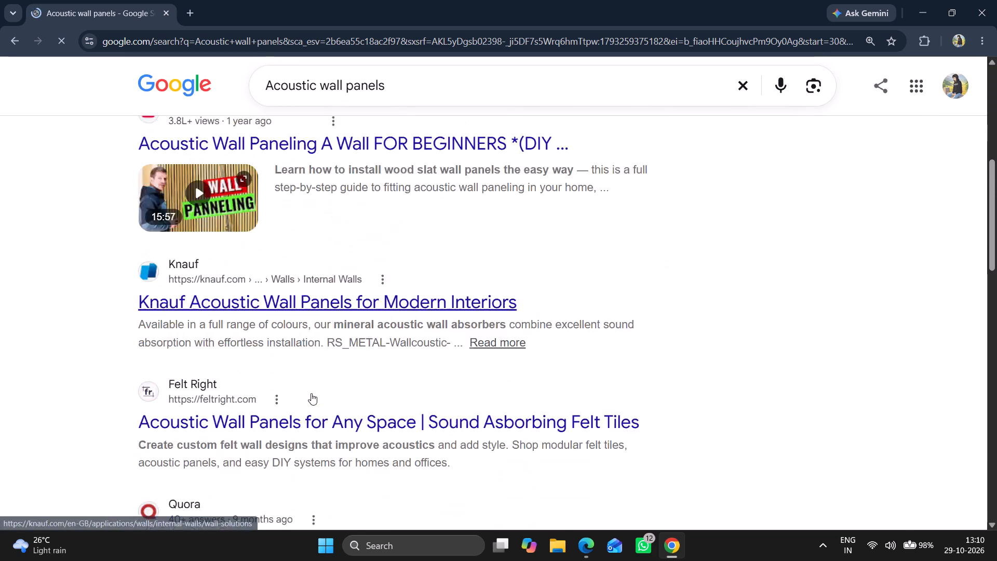
pyautogui.scroll(-9, 311, 388)
pyautogui.scroll(-2, 521, 445)
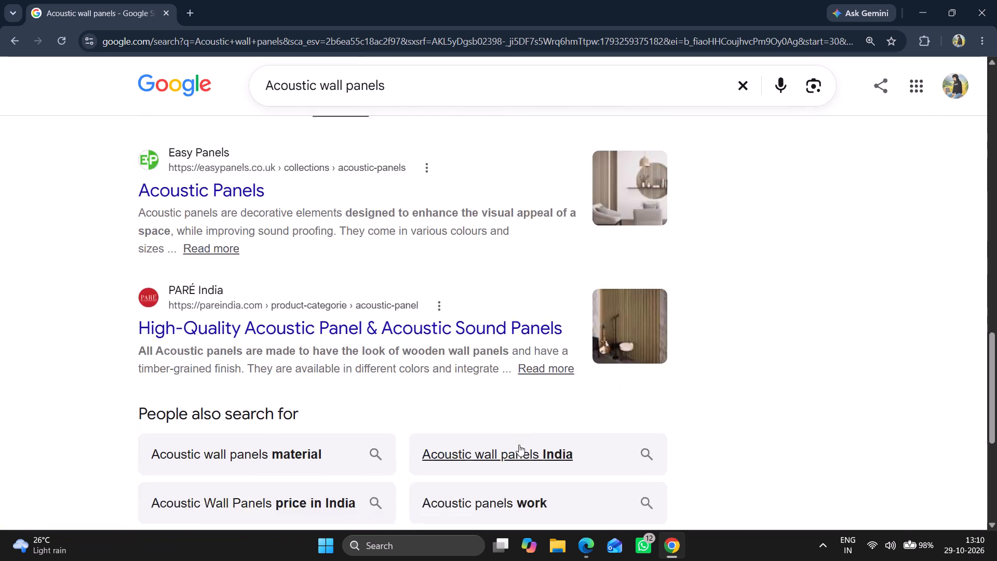
pyautogui.scroll(-3, 519, 445)
pyautogui.click(541, 396)
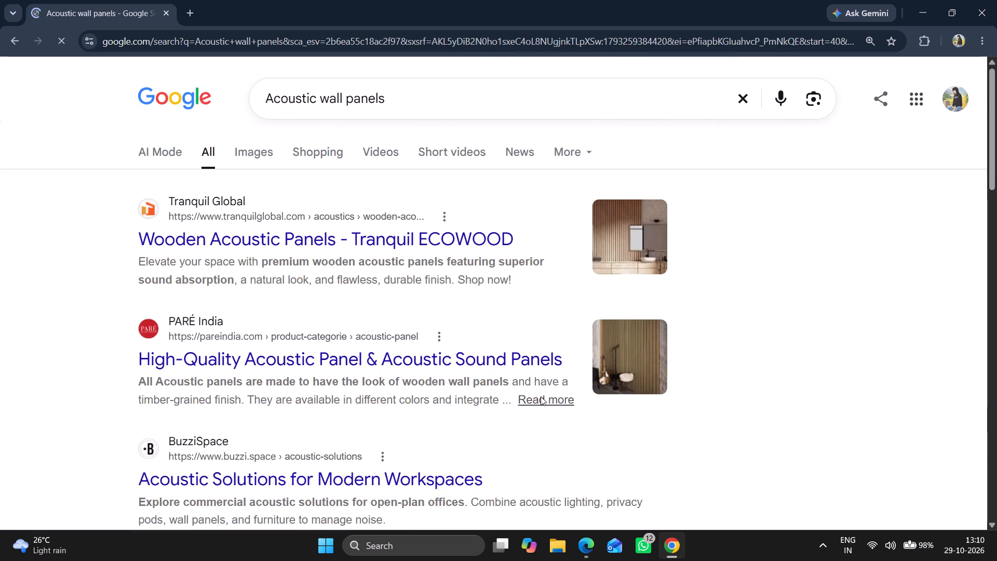
# Check the fifth page of "Acoustic wall panels" results for the TAP Acoustics listing and continue to the sixth page.
pyautogui.scroll(-12, 541, 396)
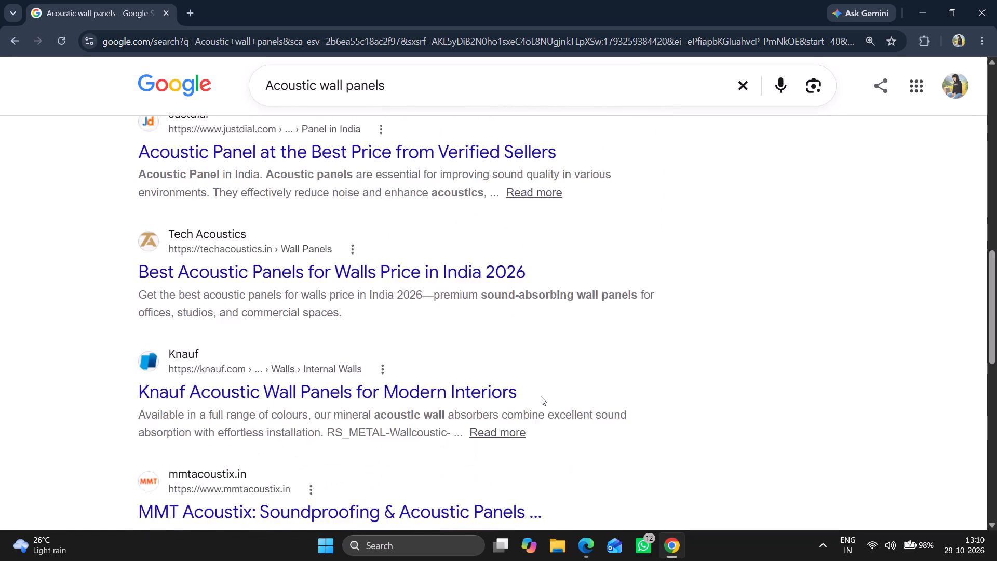
pyautogui.scroll(-9, 541, 396)
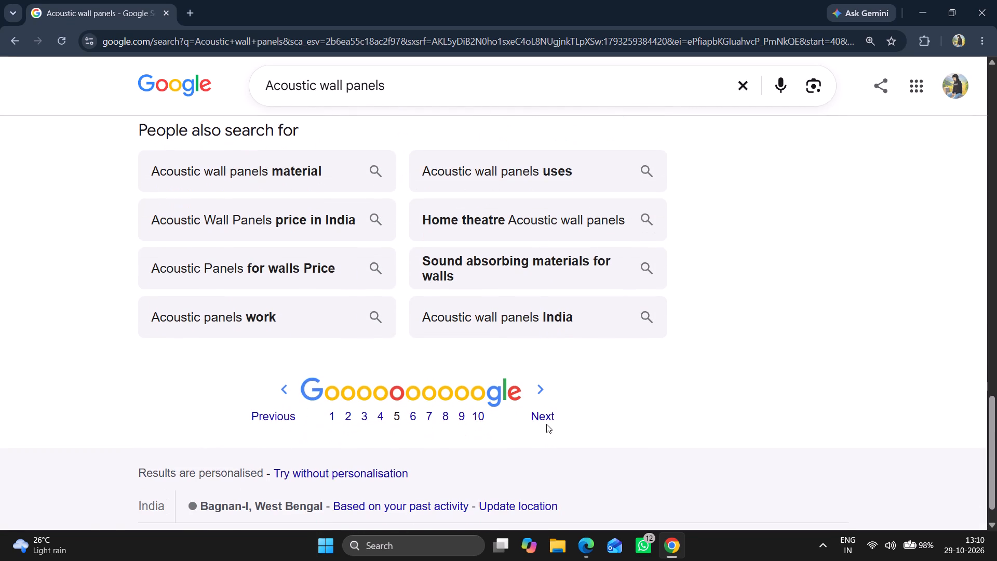
pyautogui.doubleClick(543, 416)
# Check the sixth page of results for the TAP Acoustics listing and continue to the seventh page.
pyautogui.scroll(-4, 300, 288)
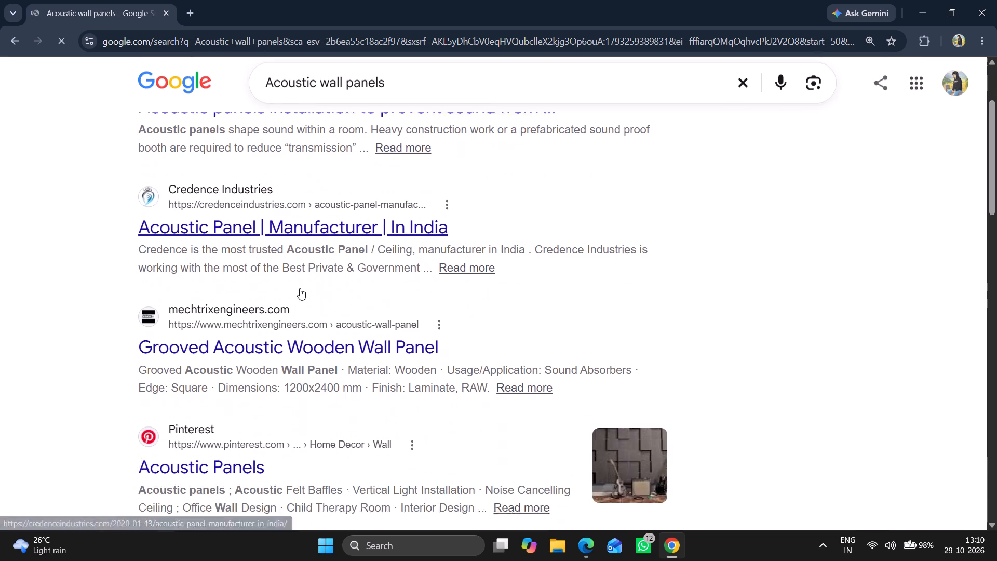
pyautogui.scroll(-14, 300, 288)
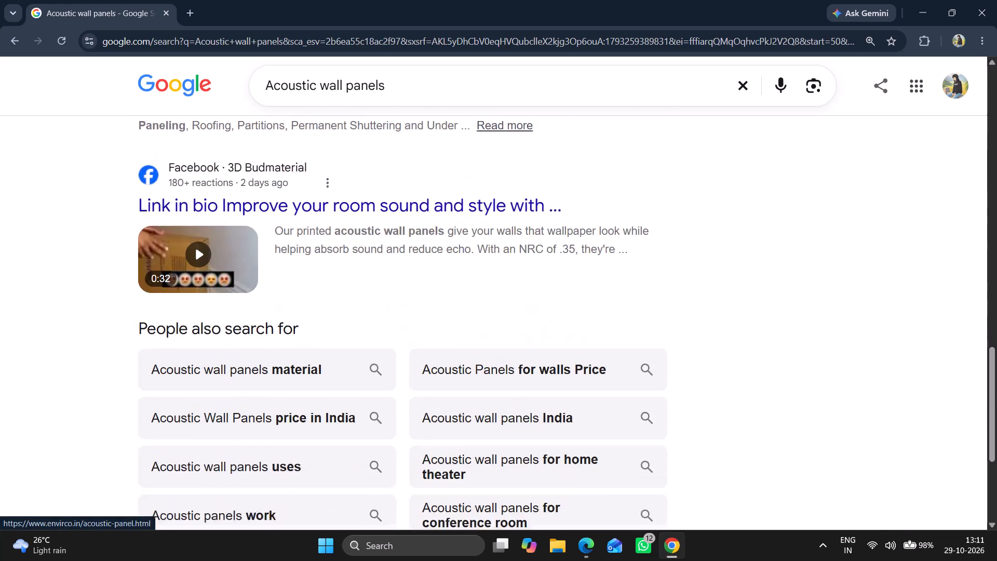
pyautogui.scroll(-1, 305, 306)
pyautogui.scroll(-3, 437, 349)
pyautogui.doubleClick(518, 380)
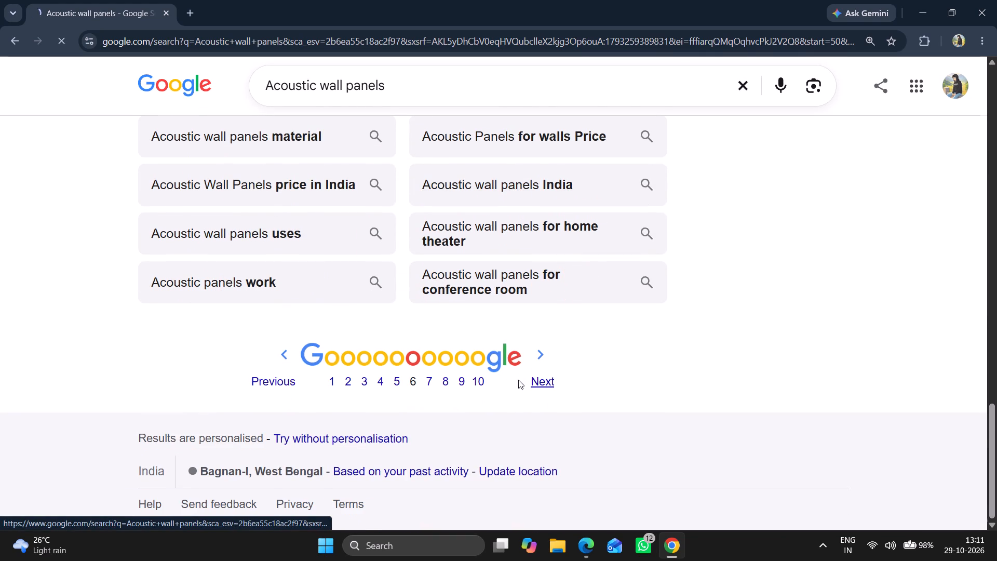
# Look through the seventh page of "Acoustic wall panels" results for the TAP Acoustics listing and check the page number.
pyautogui.scroll(-4, 277, 252)
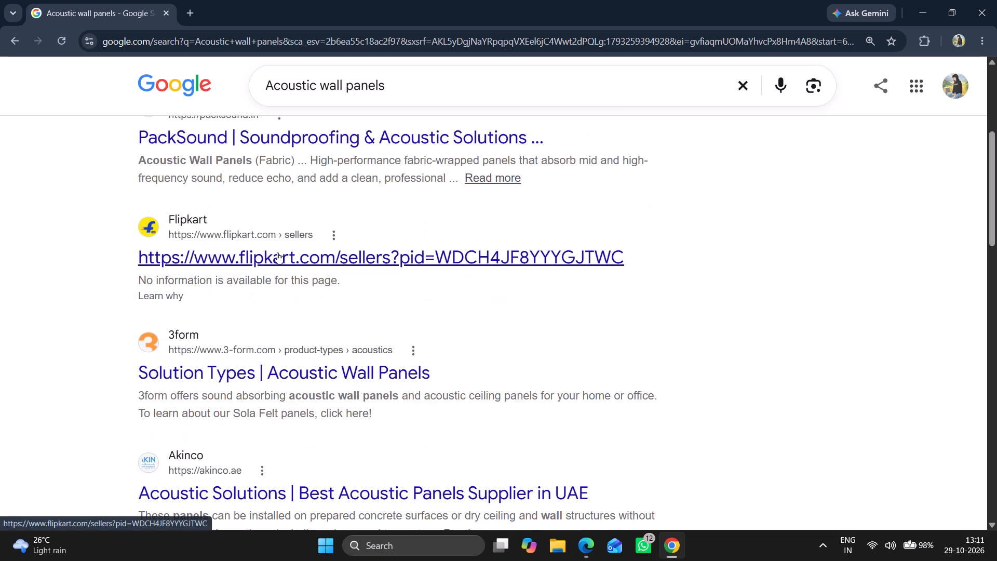
pyautogui.scroll(-9, 277, 256)
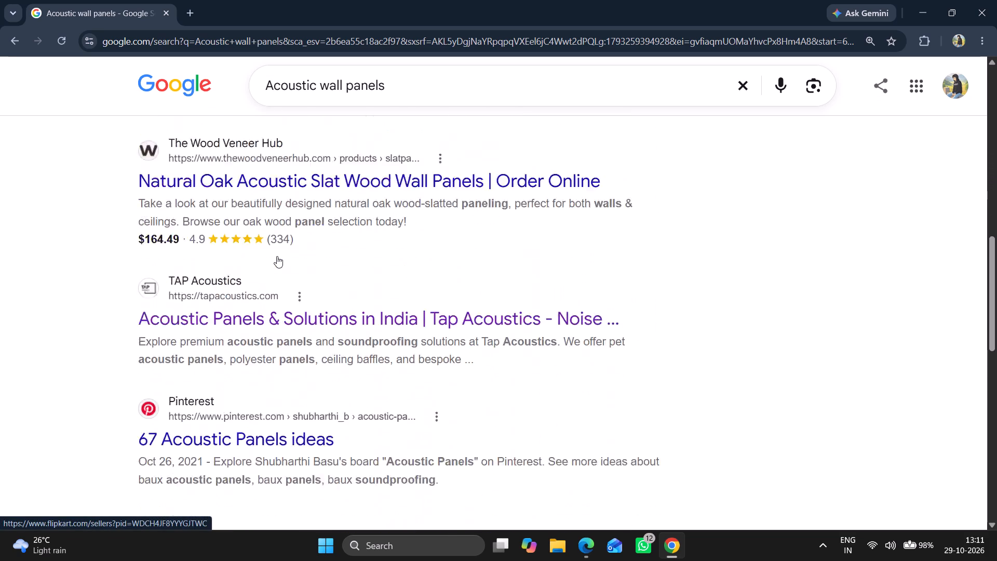
pyautogui.scroll(2, 277, 256)
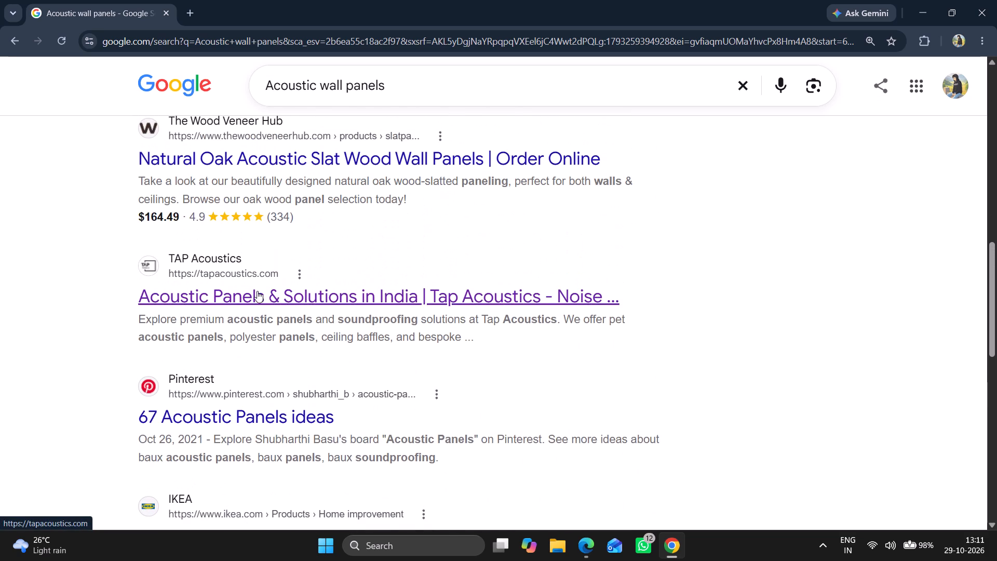
pyautogui.scroll(-10, 257, 291)
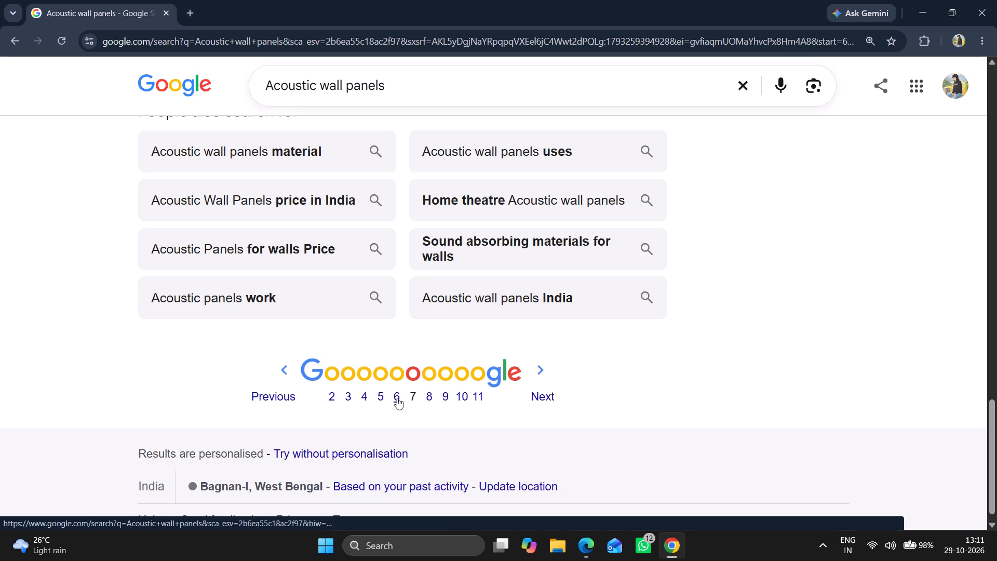
# Count the results from the top of the seventh page down to the TAP Acoustics listing.
pyautogui.scroll(4, 71, 303)
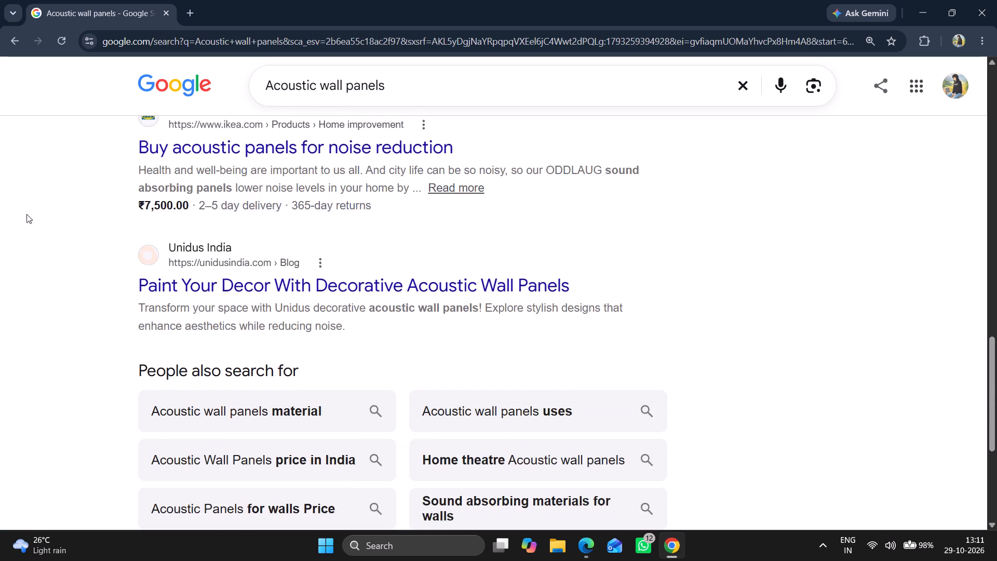
pyautogui.scroll(11, 12, 207)
pyautogui.scroll(5, 4, 153)
pyautogui.scroll(4, 0, 94)
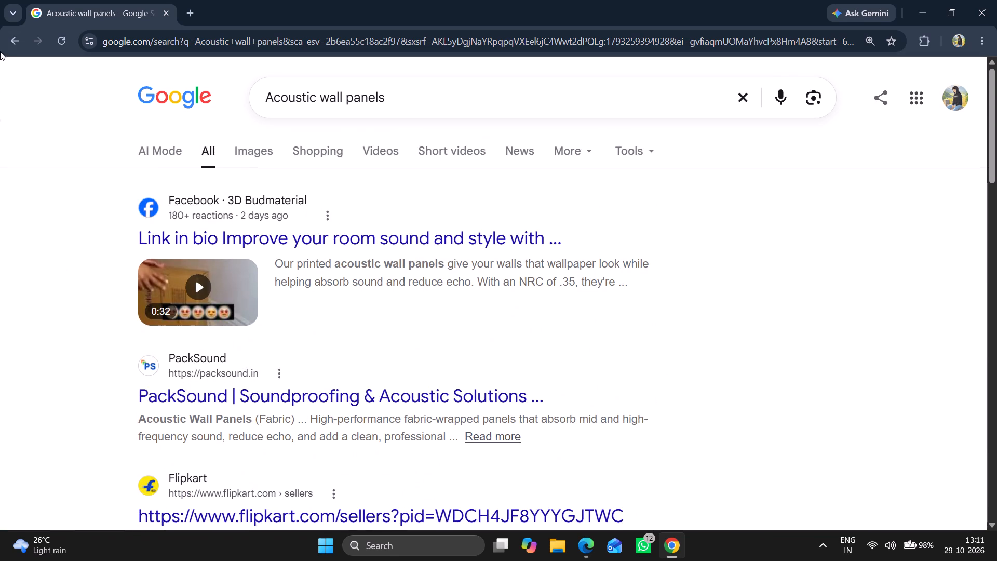
pyautogui.scroll(-1, 165, 388)
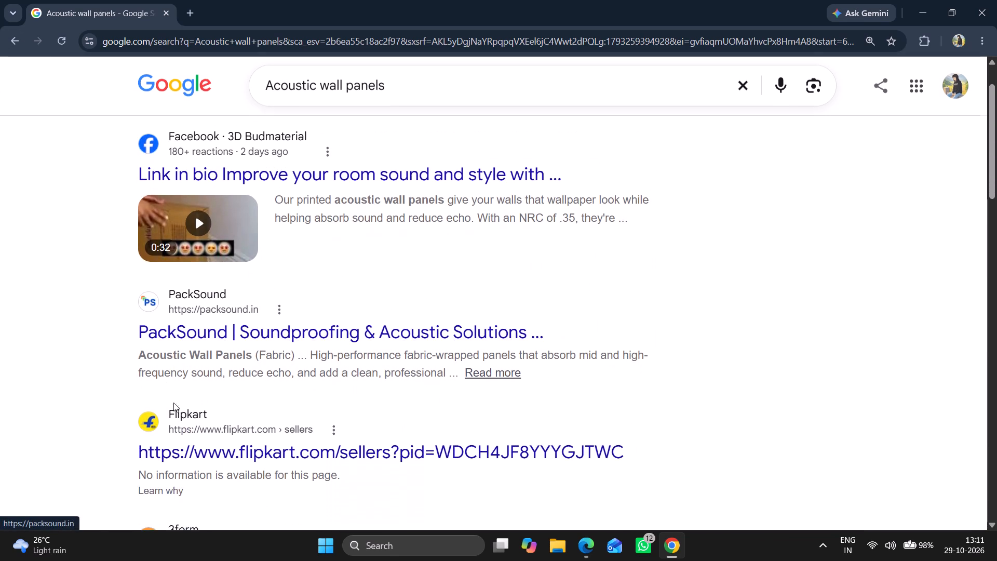
pyautogui.scroll(-3, 186, 446)
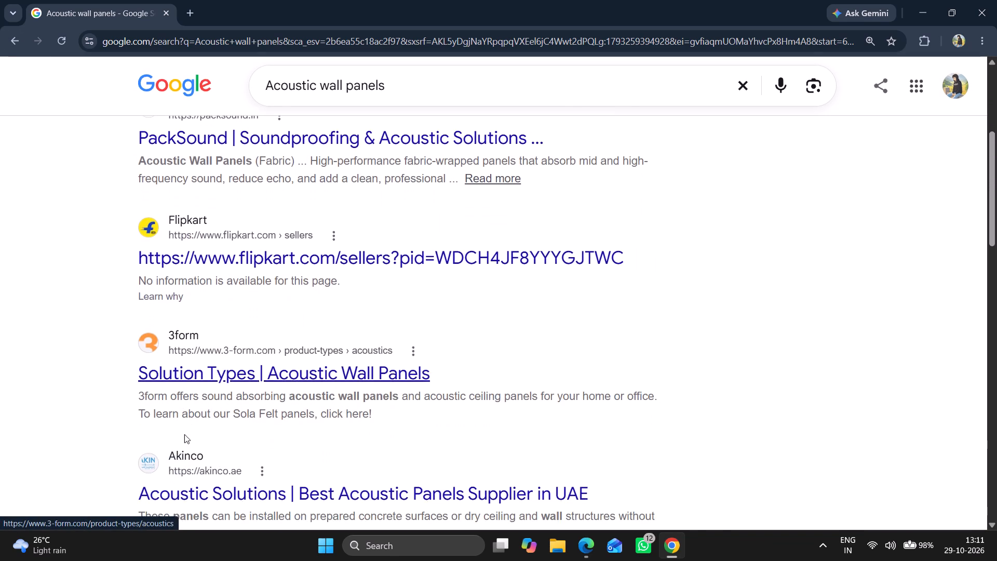
pyautogui.scroll(-2, 173, 473)
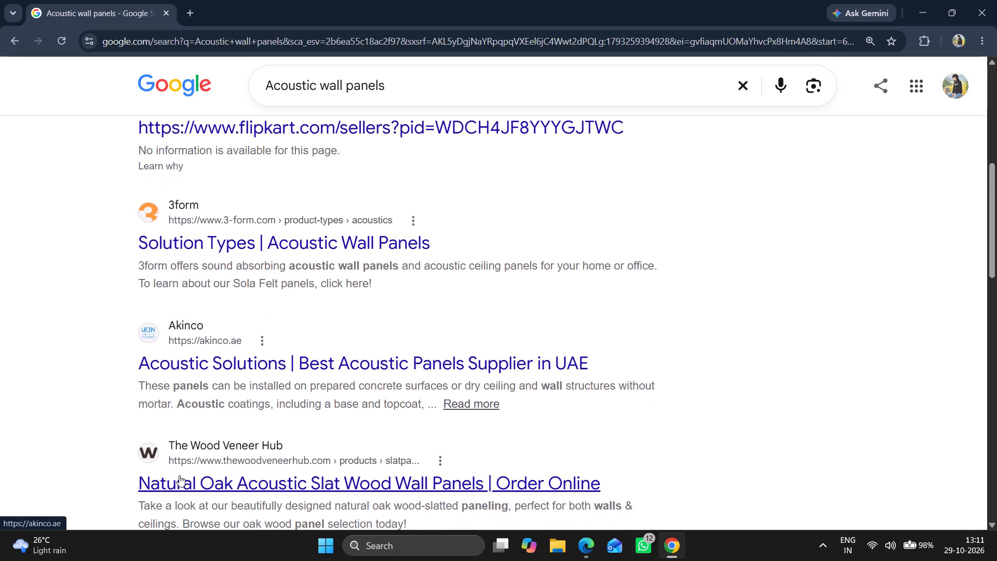
pyautogui.scroll(-2, 179, 475)
# Switch to the TAP-seo sheet in Edge and enter rank 61 in C21 for "Acoustic wall panels".
pyautogui.click(586, 542)
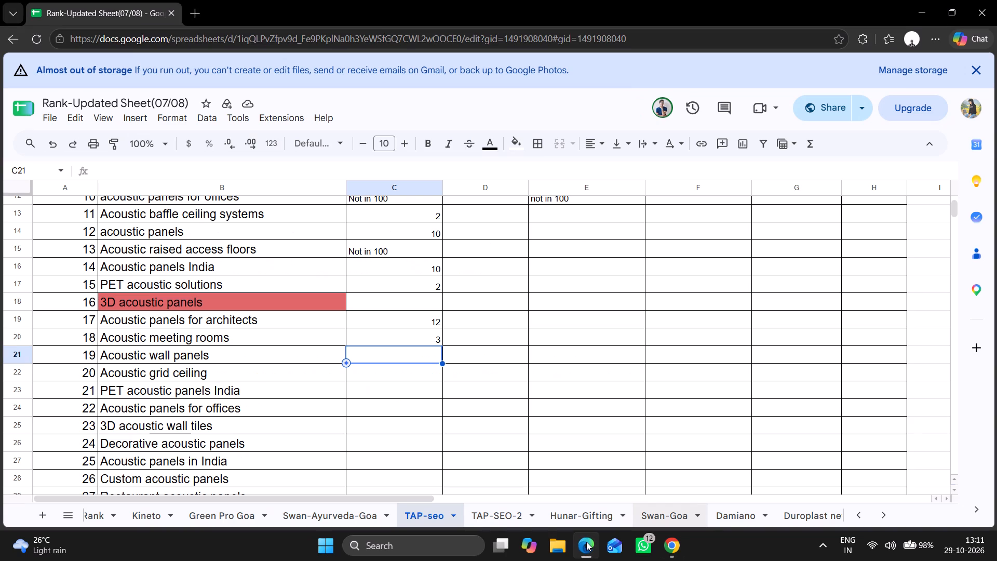
pyautogui.press('6')
pyautogui.press('1')
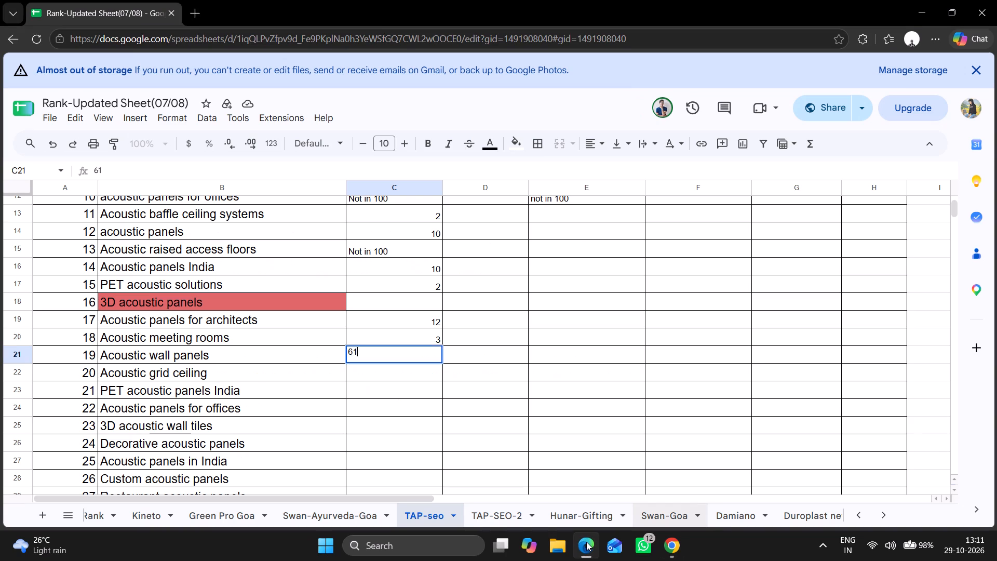
pyautogui.press('Return')
# Copy the keyword "Acoustic grid ceiling" from B22 and search Google for it in Chrome.
pyautogui.scroll(-2, 573, 554)
pyautogui.scroll(-3, 342, 393)
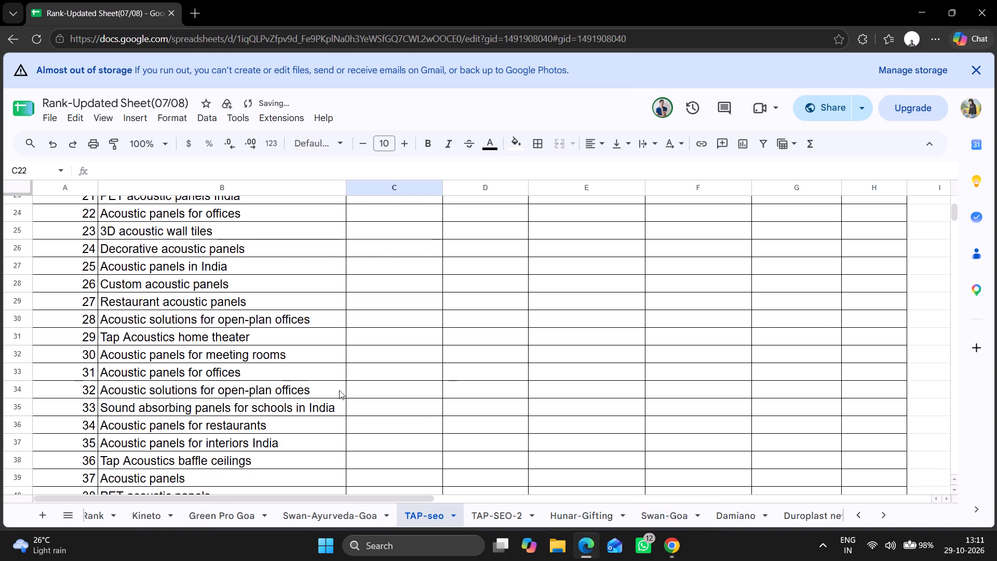
pyautogui.scroll(-4, 331, 381)
pyautogui.scroll(7, 331, 381)
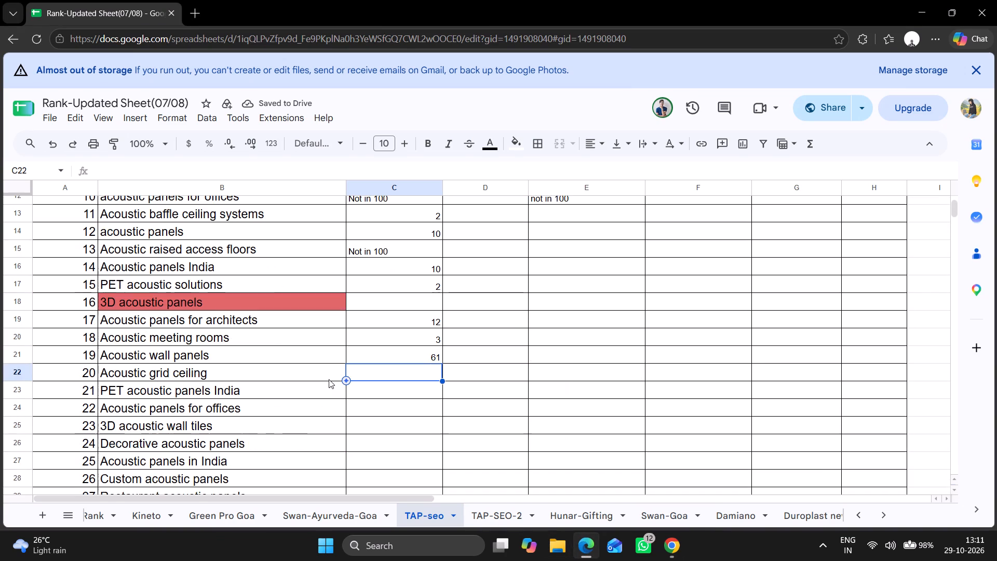
pyautogui.tripleClick(250, 370)
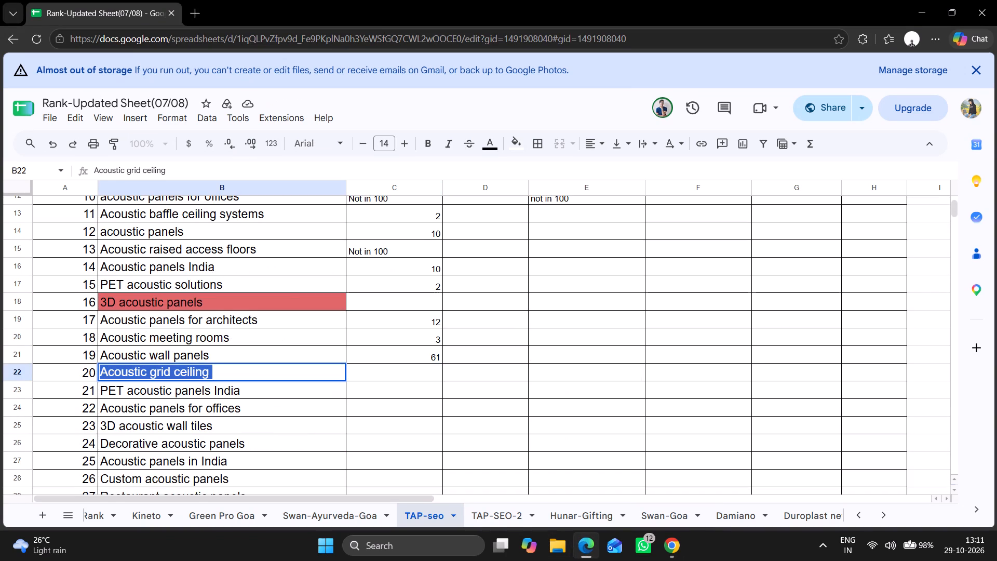
pyautogui.hotkey('ctrl', 'c')
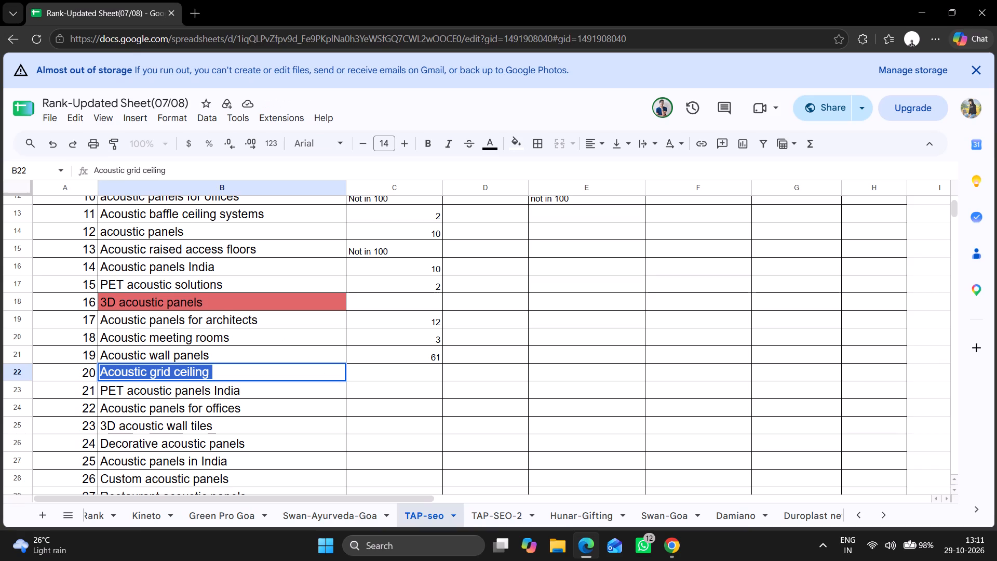
pyautogui.click(389, 375)
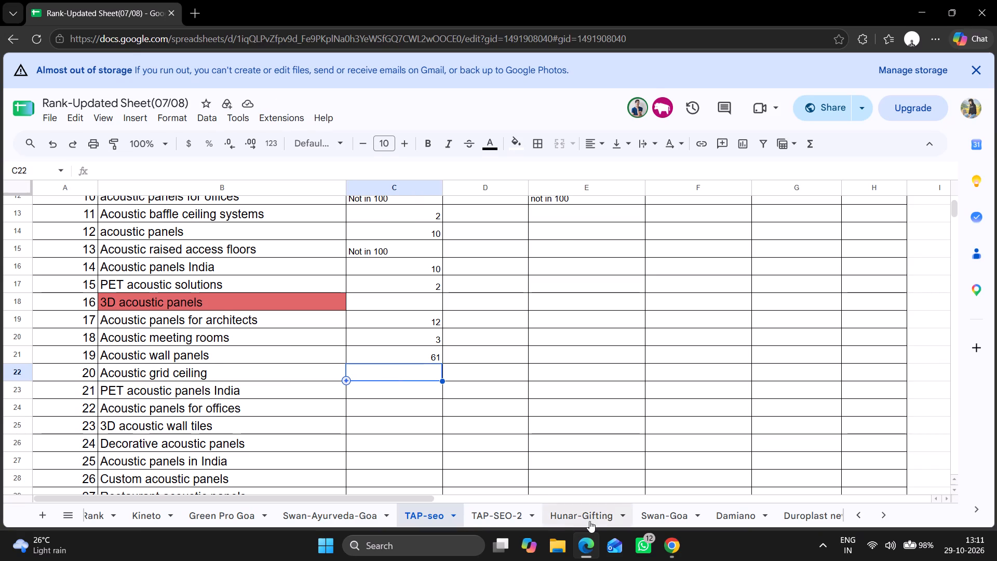
pyautogui.click(674, 549)
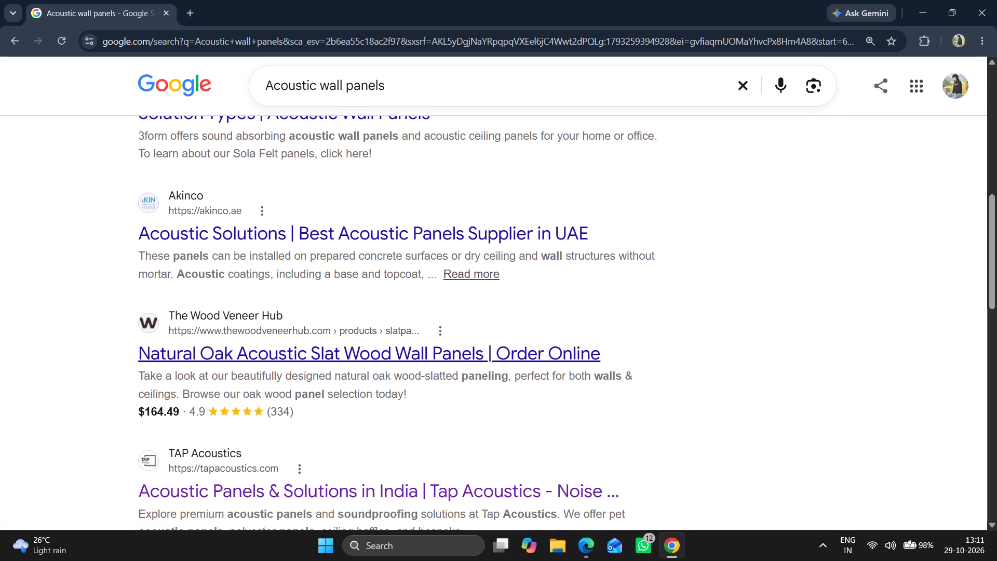
pyautogui.tripleClick(445, 78)
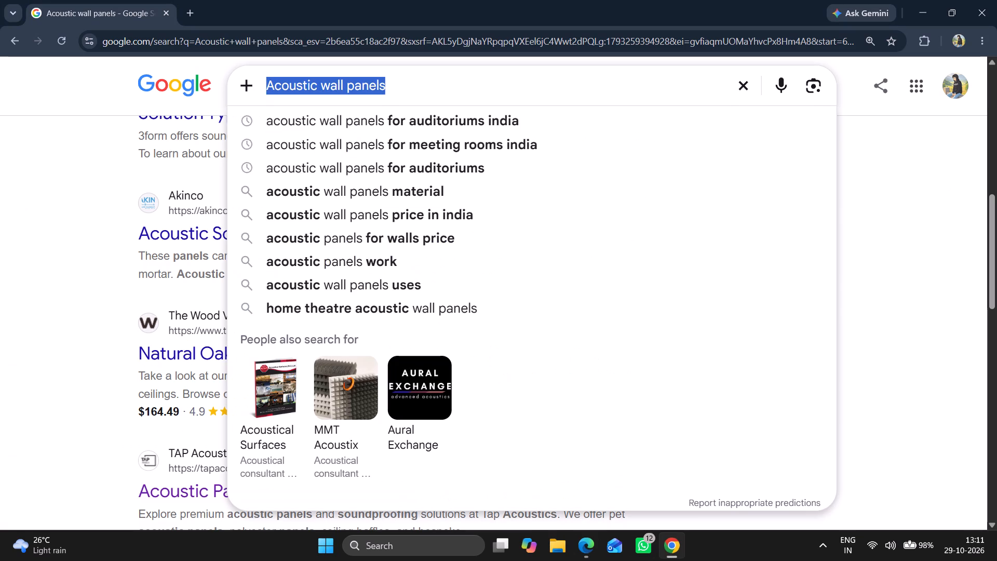
pyautogui.hotkey('ctrl', 'v')
pyautogui.press('Return')
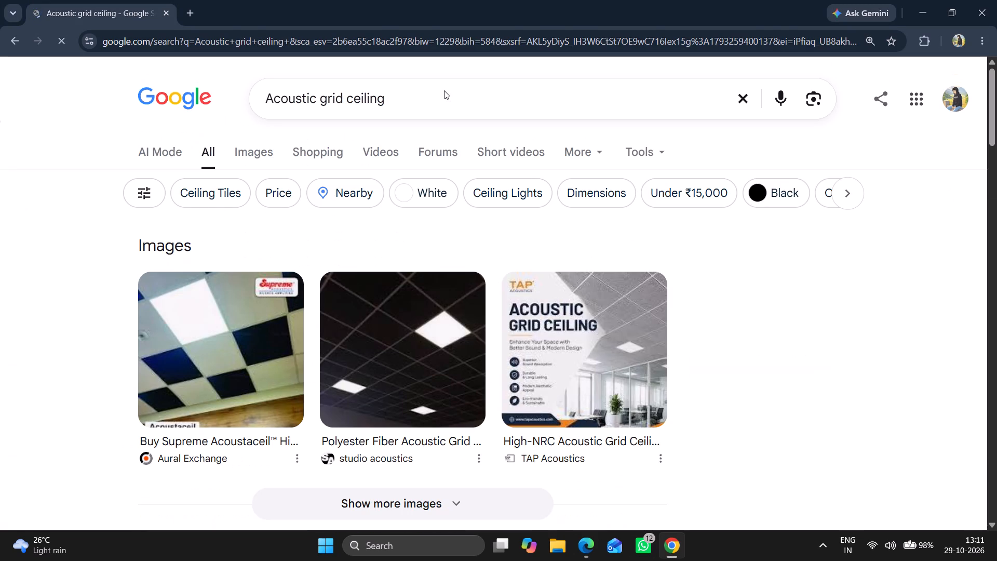
# Find the TAP Acoustics listing in the "Acoustic grid ceiling" results and enter rank 4 in C22 of the TAP-seo sheet in Edge.
pyautogui.scroll(-4, 300, 132)
pyautogui.scroll(-9, 197, 260)
pyautogui.scroll(3, 165, 201)
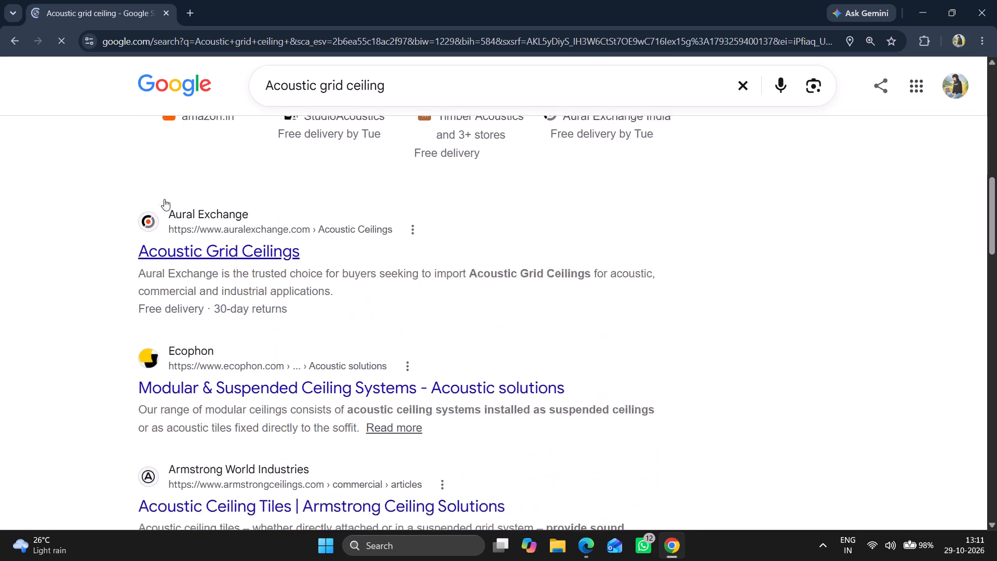
pyautogui.scroll(-7, 221, 382)
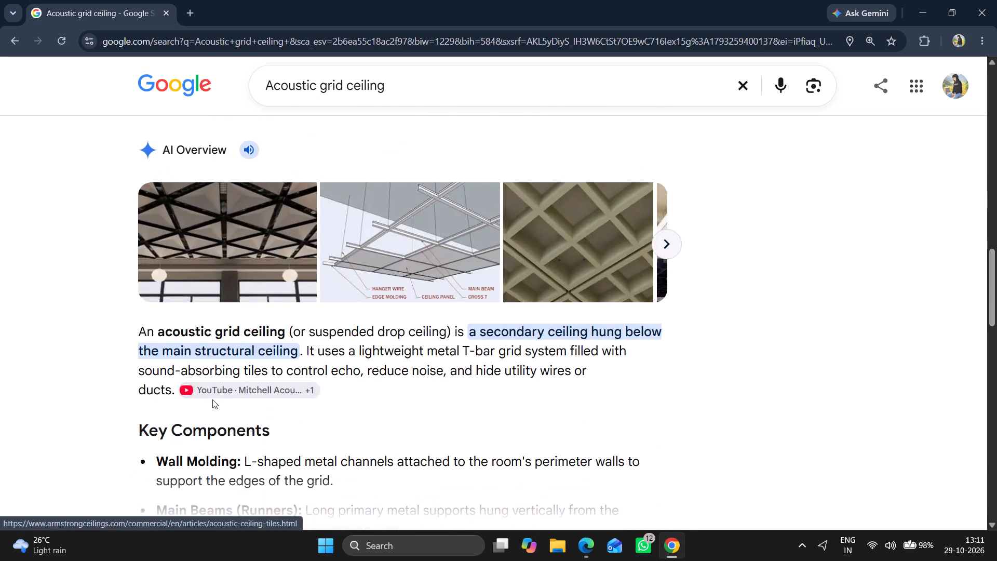
pyautogui.scroll(-4, 211, 397)
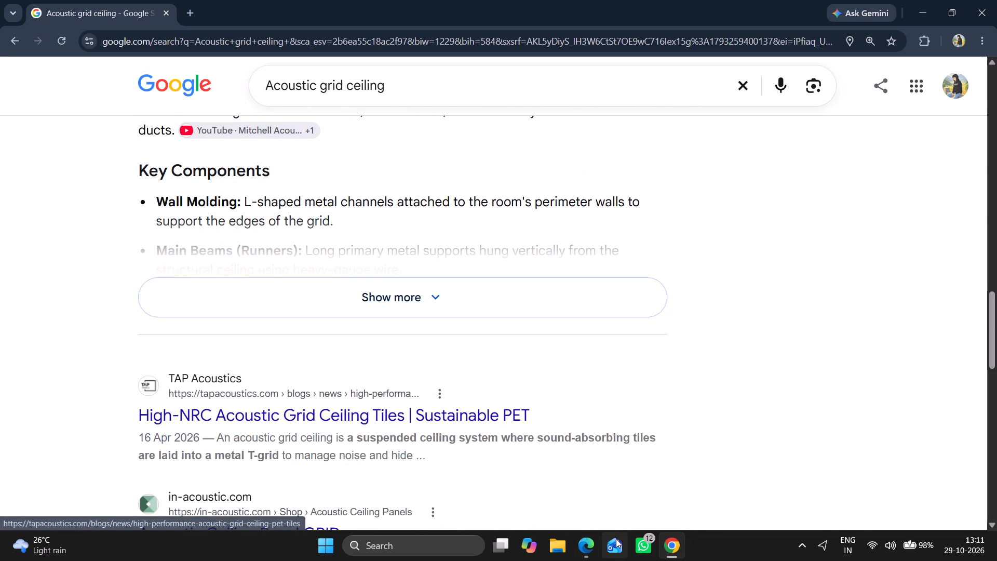
pyautogui.click(591, 549)
pyautogui.press('4')
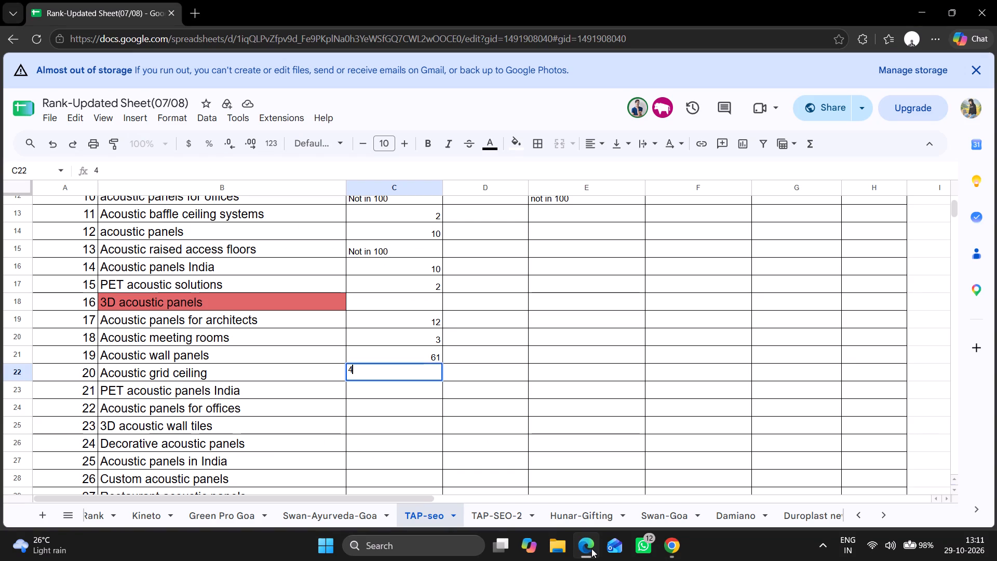
pyautogui.press('Return')
# Copy the keyword "PET acoustic panels India" from B23 and search Google for it in Chrome.
pyautogui.scroll(-1, 252, 469)
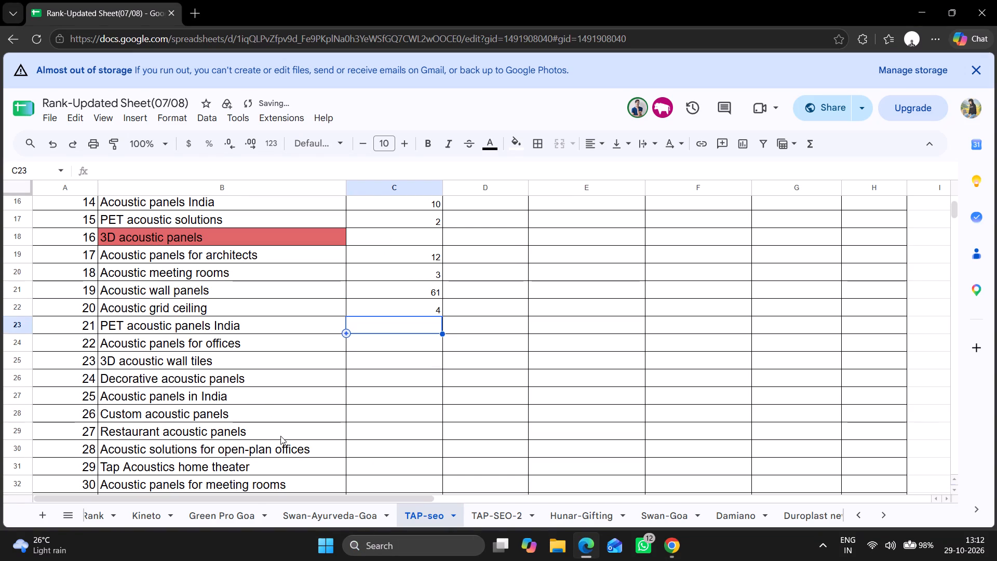
pyautogui.tripleClick(281, 323)
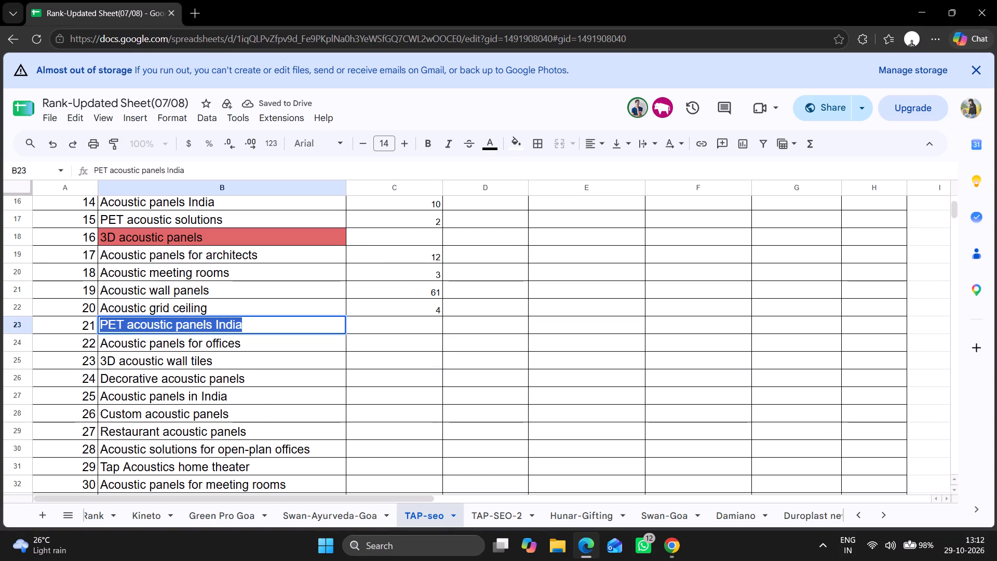
pyautogui.hotkey('ctrl', 'c')
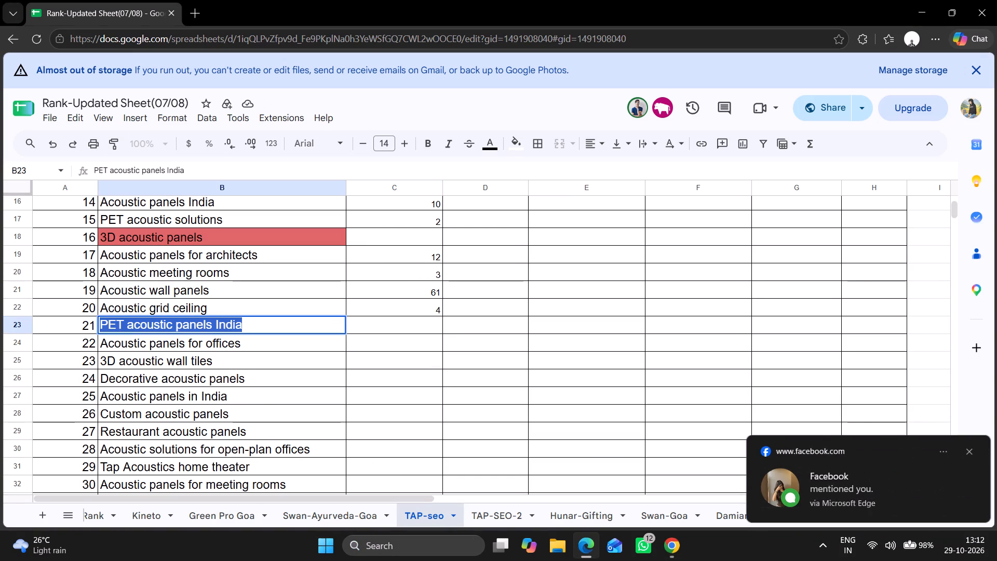
pyautogui.click(402, 329)
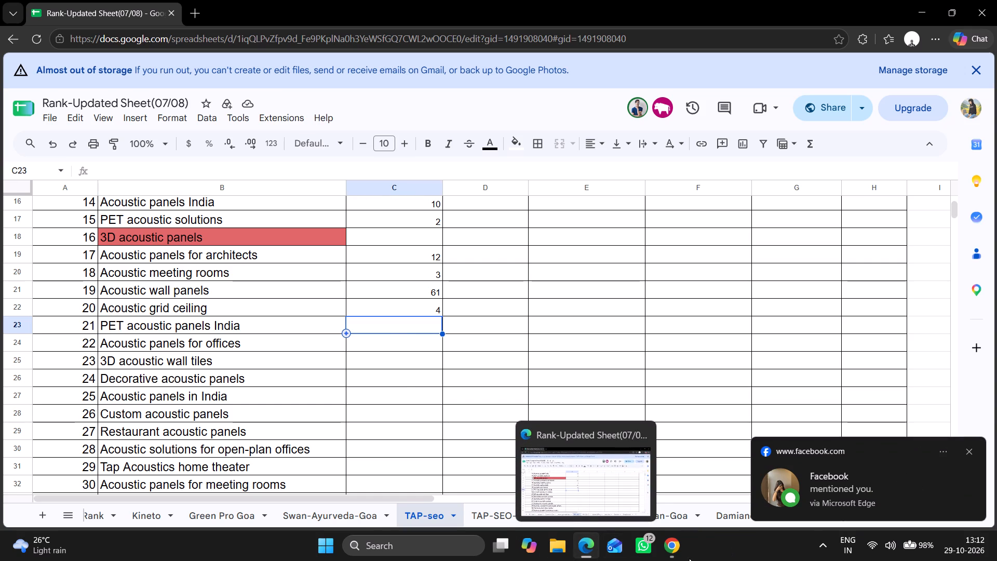
pyautogui.click(673, 545)
pyautogui.doubleClick(428, 88)
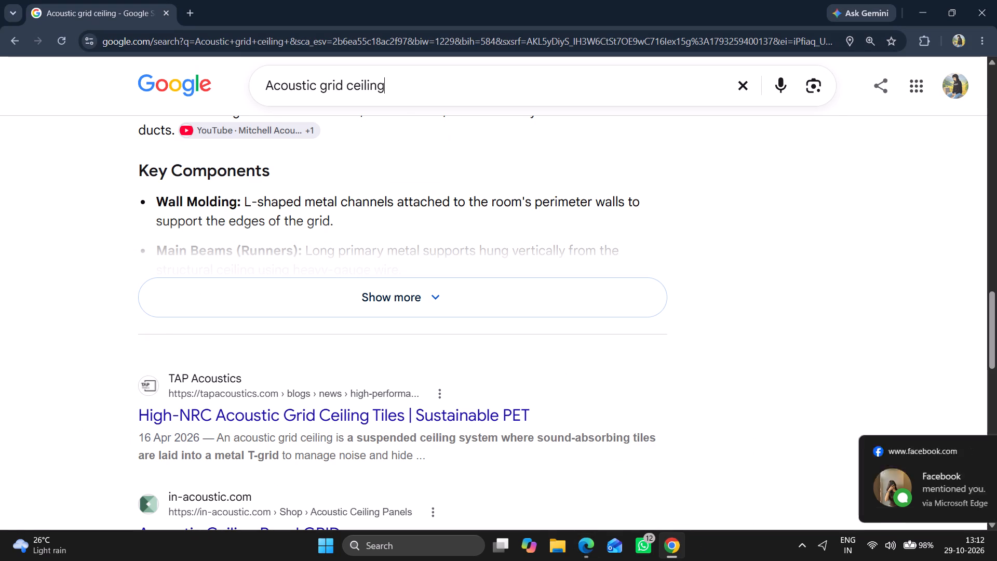
pyautogui.click(428, 88)
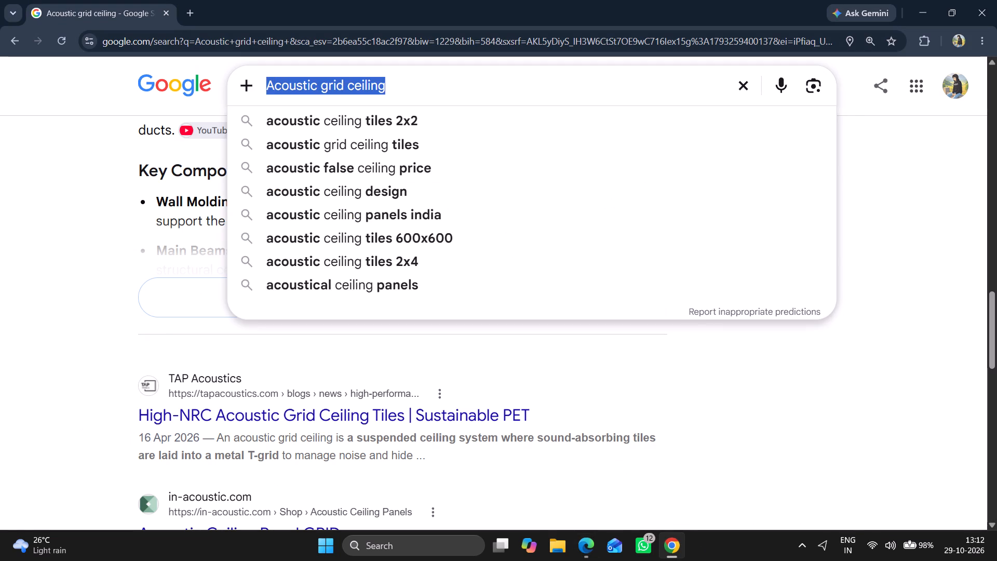
pyautogui.hotkey('ctrl', 'v')
pyautogui.press('Return')
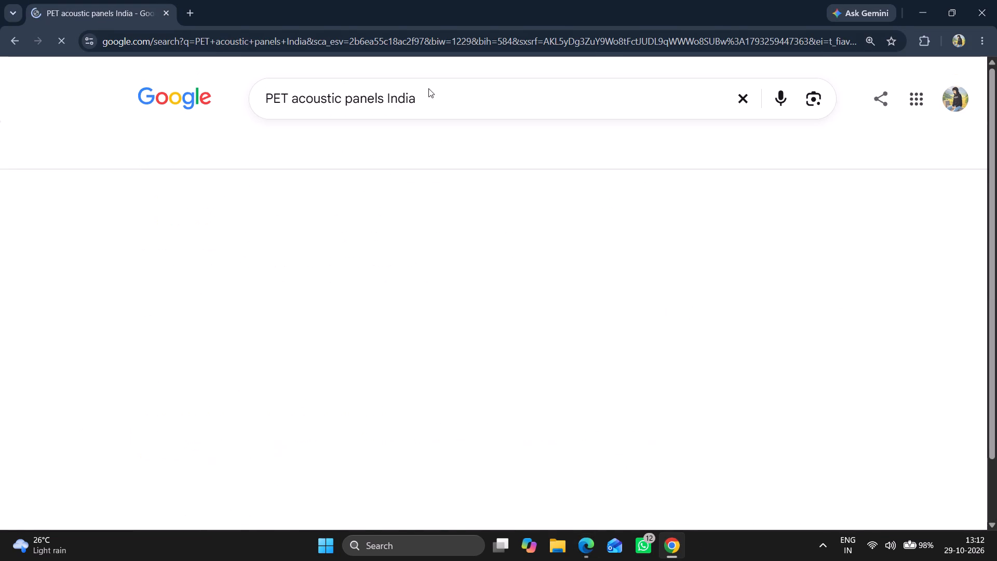
# Find the TAP Acoustics listing in the "PET acoustic panels India" results and enter rank 1 in C23 of the TAP-seo sheet in Edge.
pyautogui.scroll(-3, 412, 165)
pyautogui.scroll(-3, 210, 223)
pyautogui.scroll(-11, 97, 239)
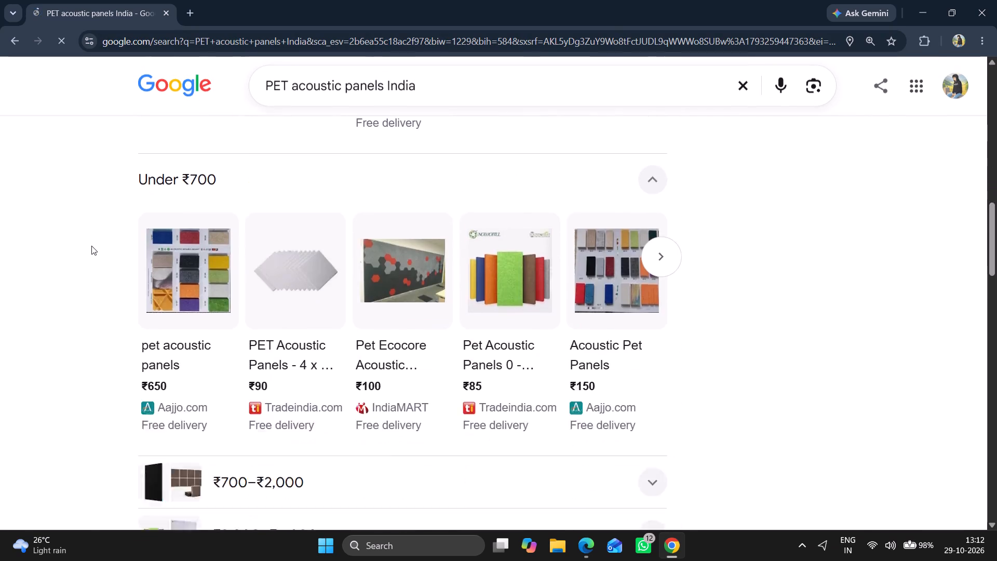
pyautogui.scroll(-1, 91, 246)
pyautogui.click(592, 540)
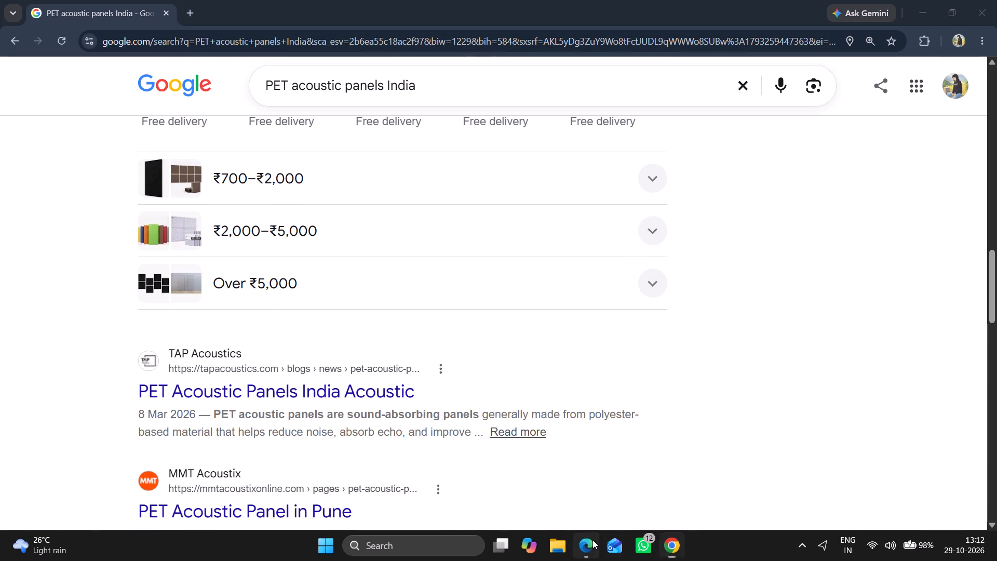
pyautogui.click(596, 544)
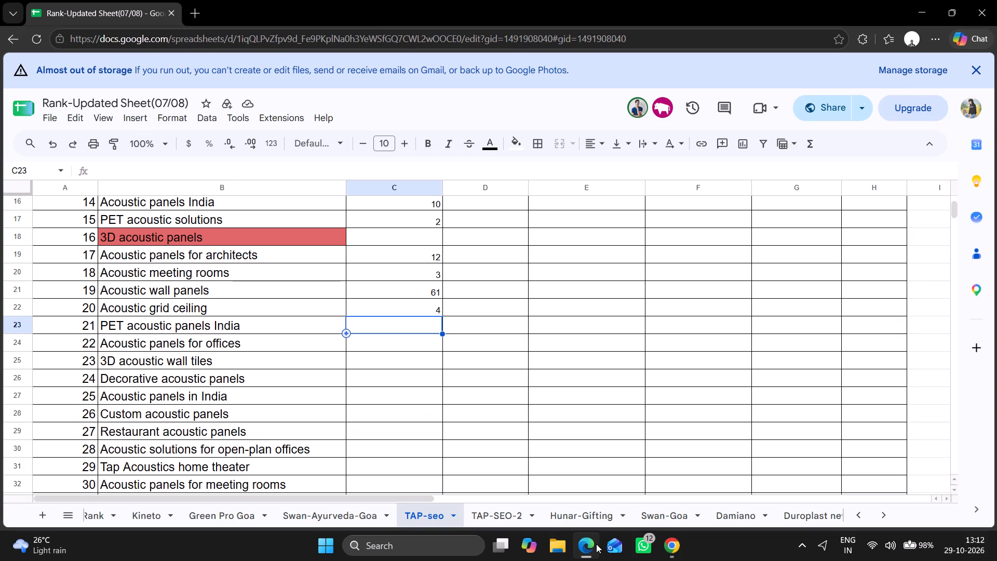
pyautogui.press('1')
pyautogui.press('Return')
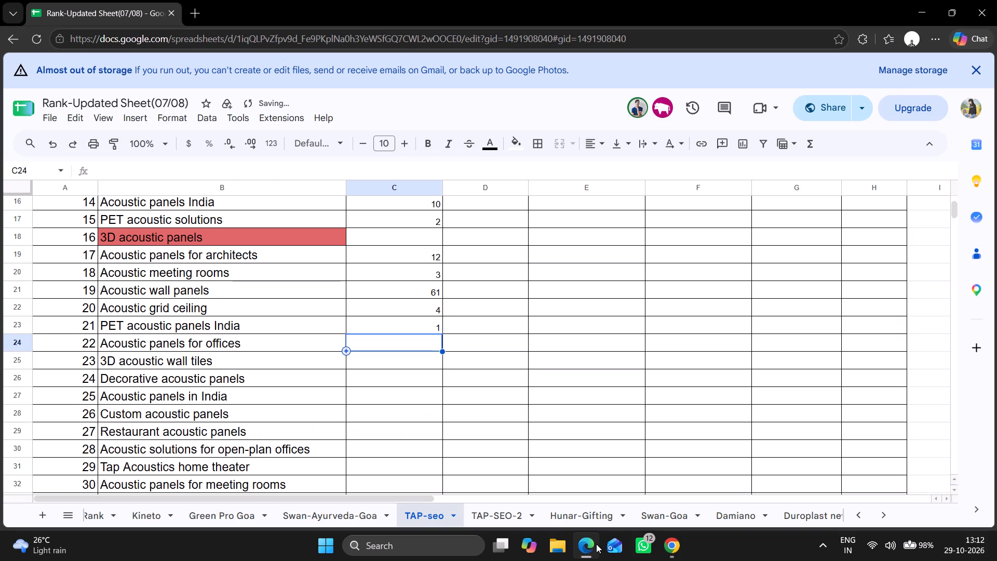
# Copy the keyword "Acoustic panels for offices" from B24 and search Google for it in Chrome.
pyautogui.scroll(-1, 509, 516)
pyautogui.scroll(-2, 274, 497)
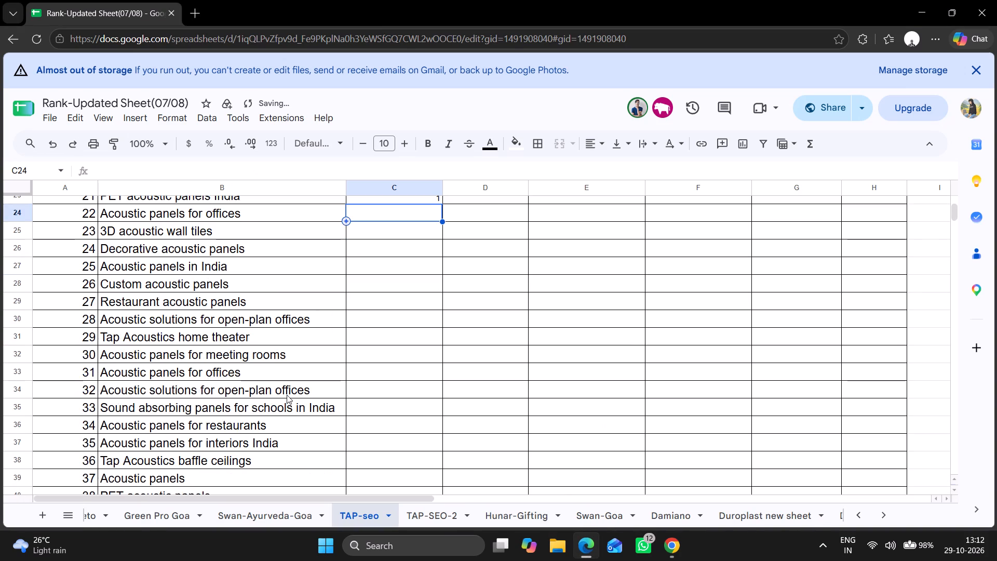
pyautogui.scroll(-3, 287, 395)
pyautogui.scroll(5, 233, 387)
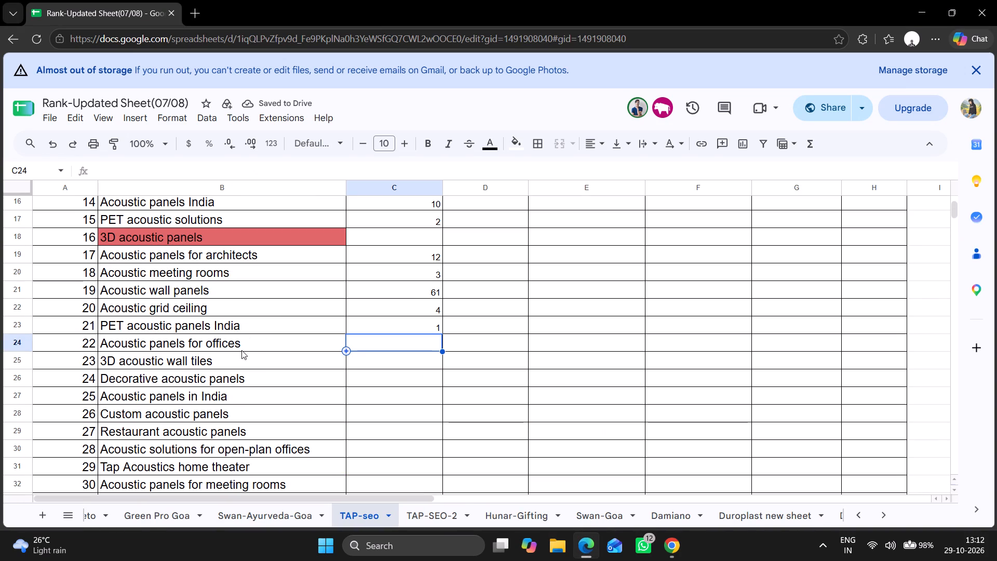
pyautogui.tripleClick(256, 343)
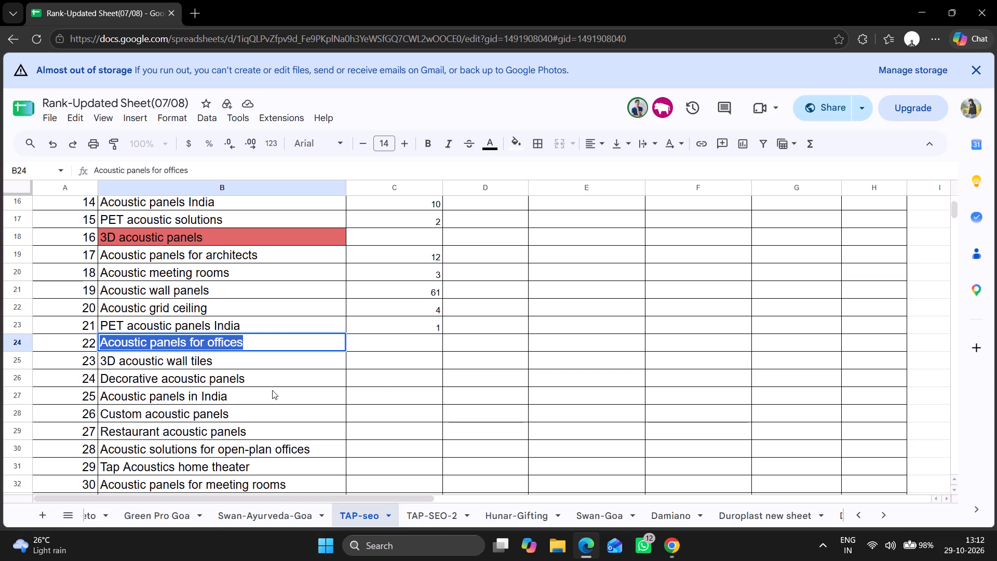
pyautogui.hotkey('ctrl', 'c')
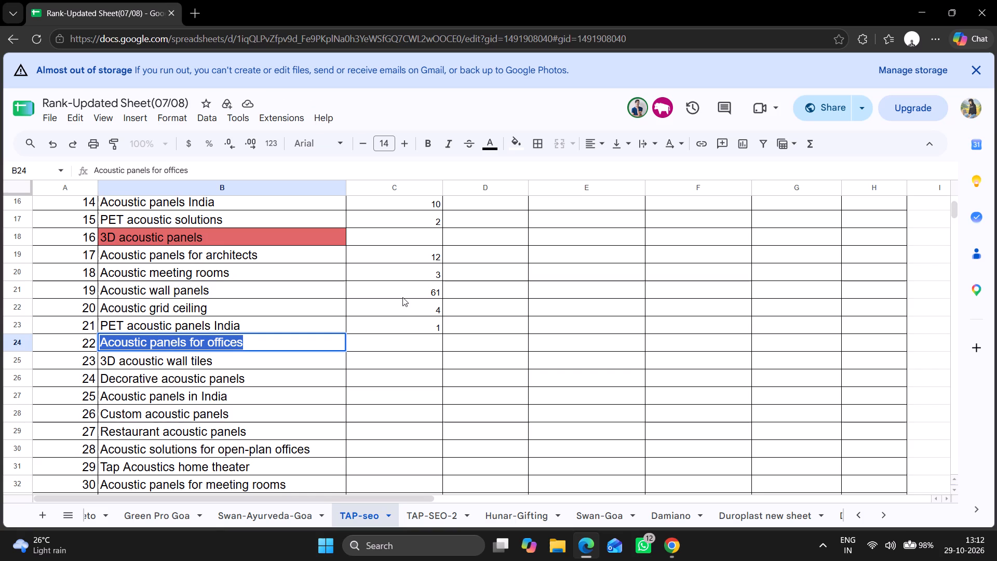
pyautogui.click(414, 344)
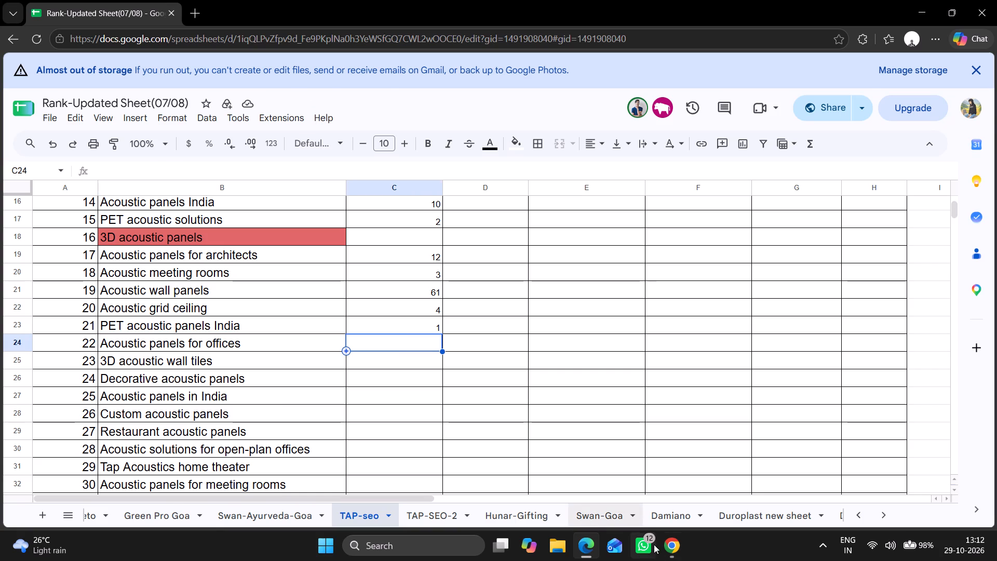
pyautogui.click(670, 554)
pyautogui.tripleClick(478, 89)
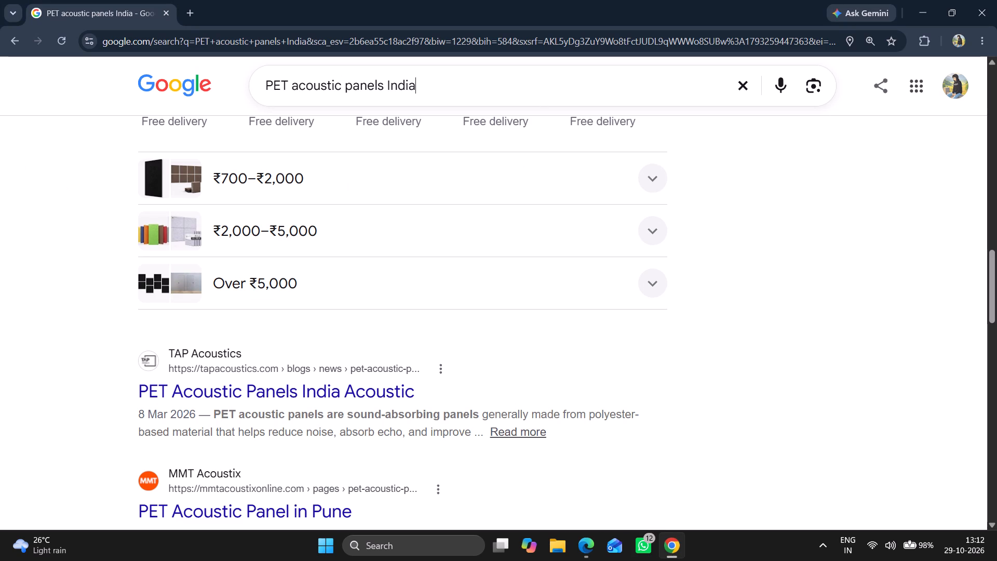
pyautogui.hotkey('ctrl', 'v')
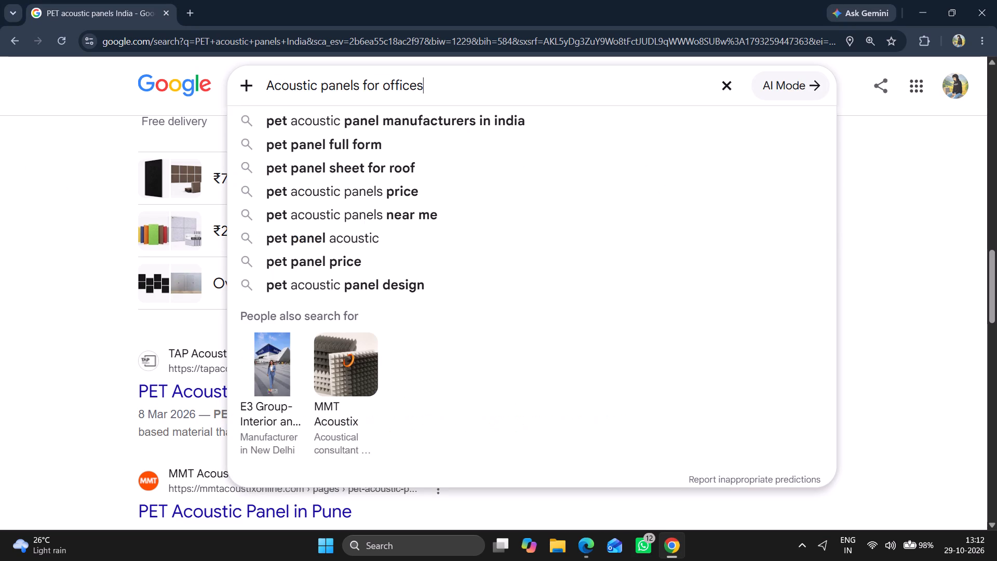
pyautogui.press('Return')
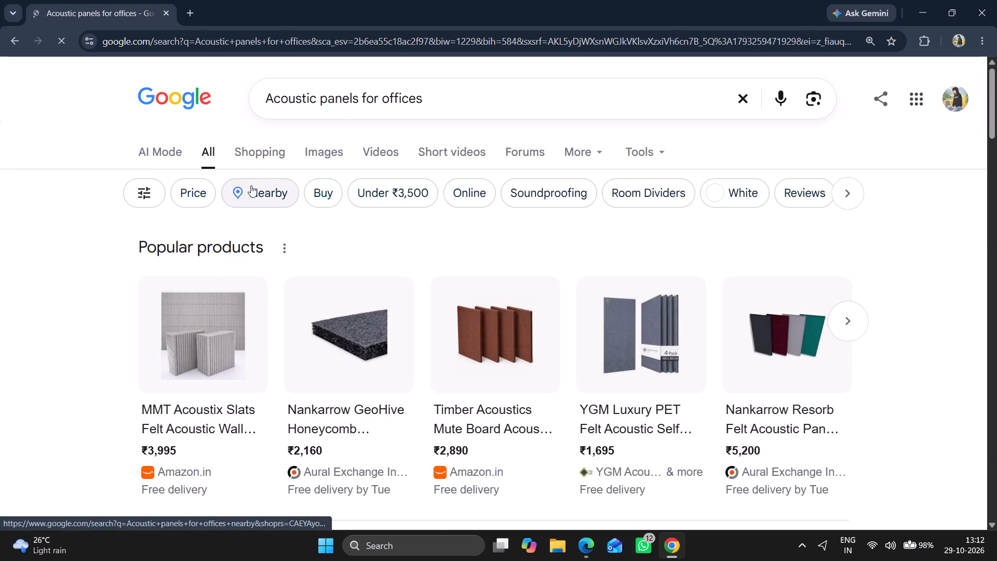
# Look through the first page of "Acoustic panels for offices" results for a TAP Acoustics listing.
pyautogui.scroll(-13, 235, 197)
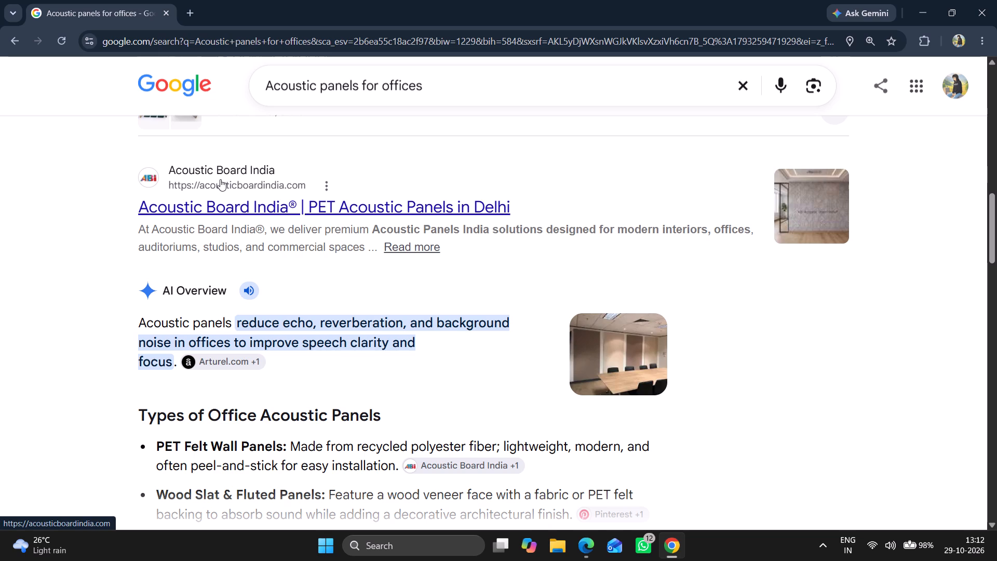
pyautogui.scroll(-3, 198, 179)
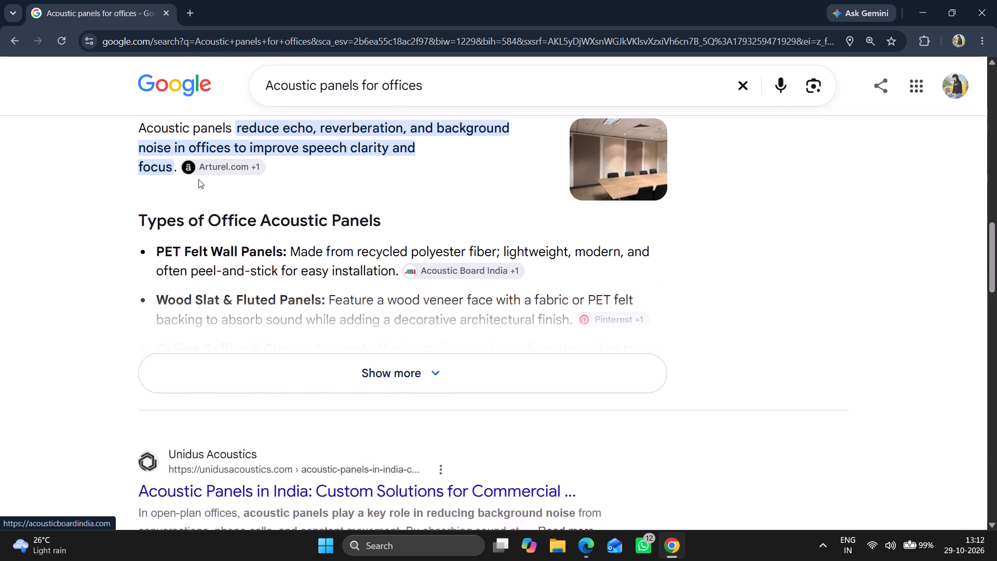
pyautogui.scroll(7, 198, 179)
pyautogui.scroll(-3, 199, 184)
pyautogui.scroll(-5, 201, 264)
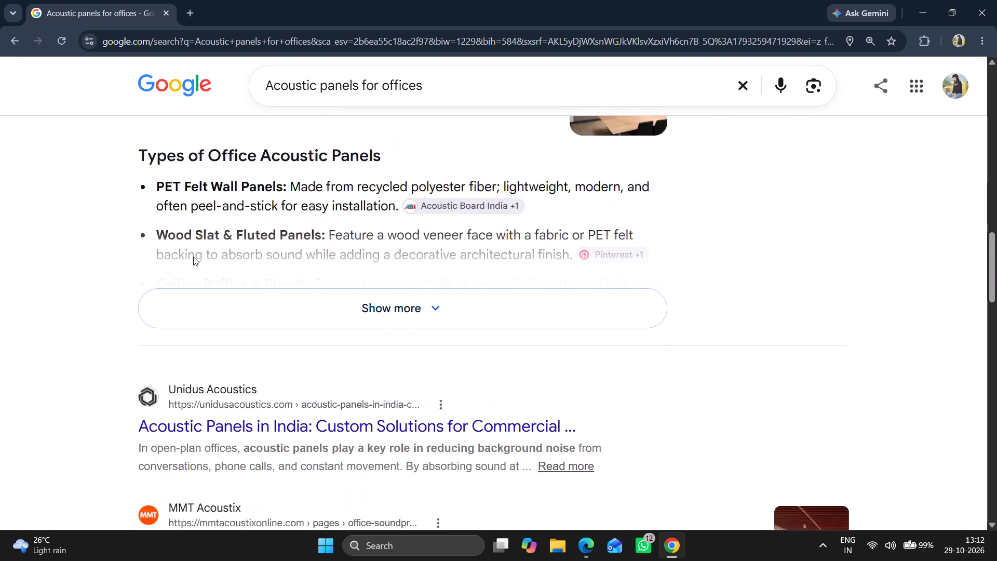
pyautogui.scroll(-3, 193, 257)
pyautogui.scroll(-2, 209, 368)
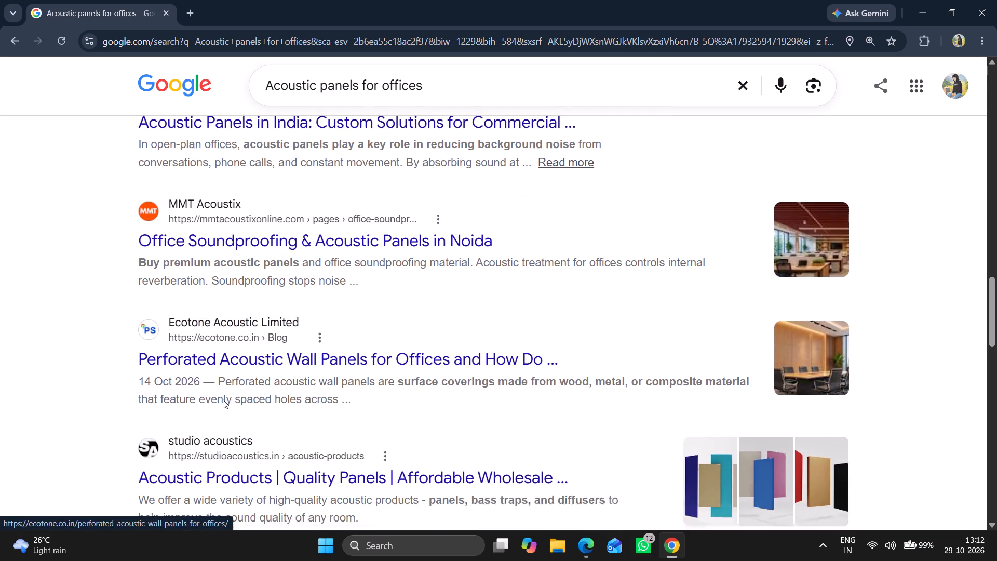
pyautogui.scroll(-3, 211, 449)
pyautogui.scroll(-4, 210, 389)
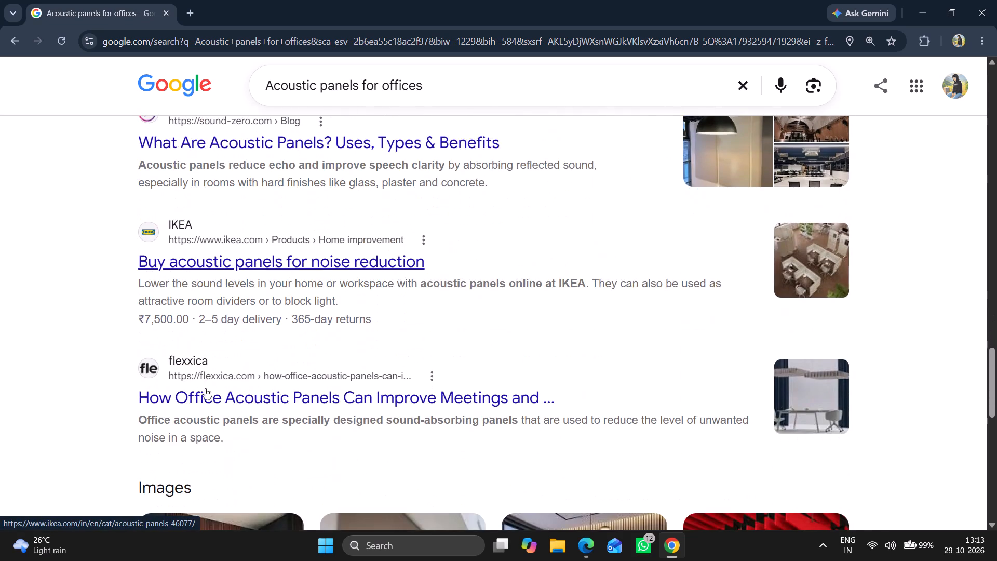
pyautogui.scroll(-9, 205, 394)
pyautogui.scroll(1, 204, 381)
pyautogui.scroll(-4, 247, 366)
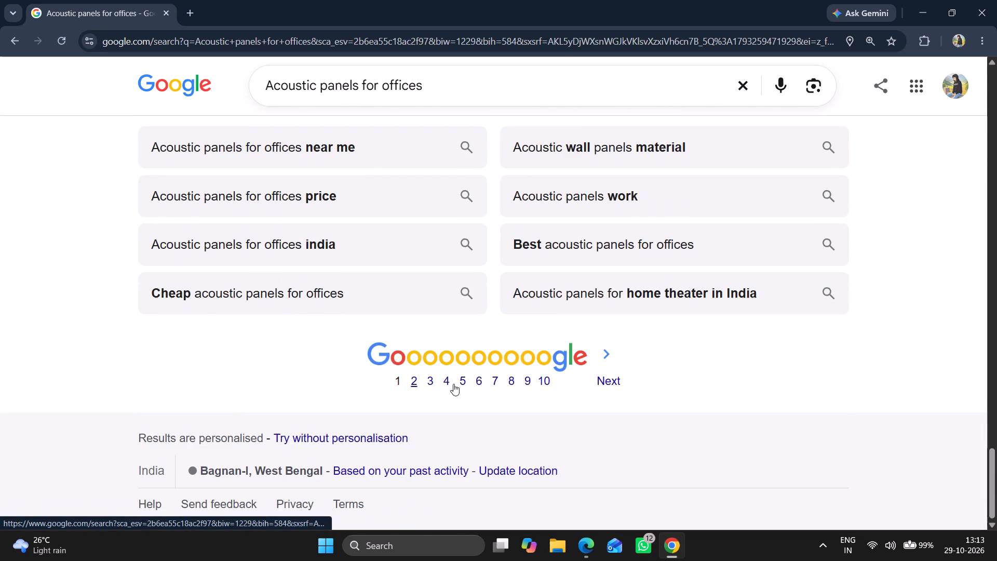
# Open the second page of "Acoustic panels for offices" results and look through it for a TAP Acoustics listing.
pyautogui.click(617, 379)
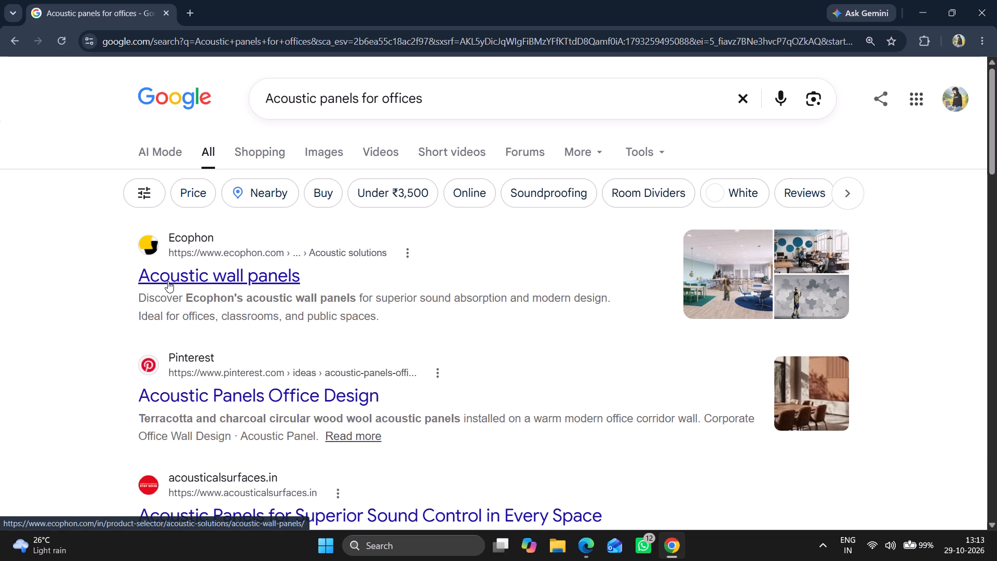
pyautogui.scroll(-2, 214, 372)
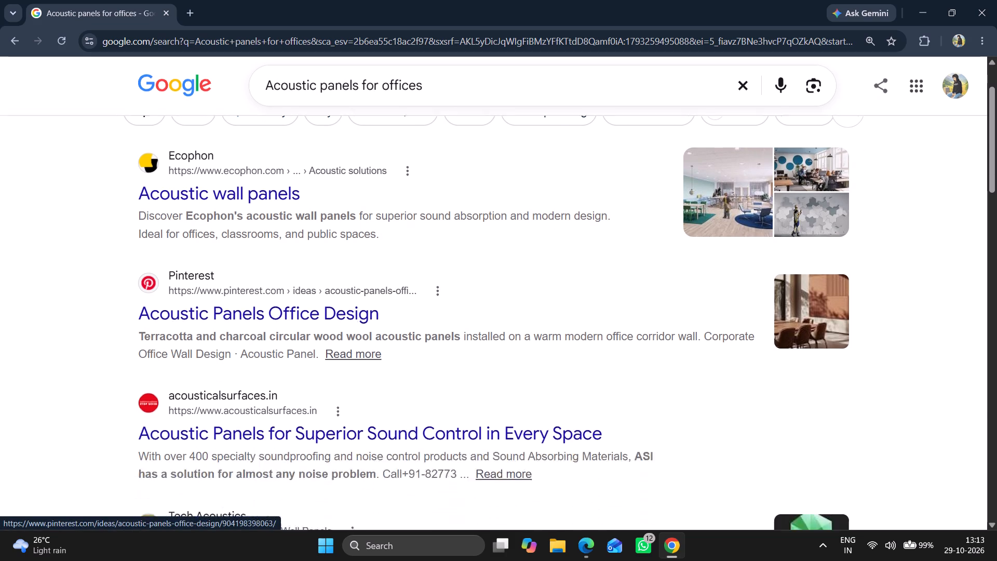
pyautogui.scroll(-5, 207, 355)
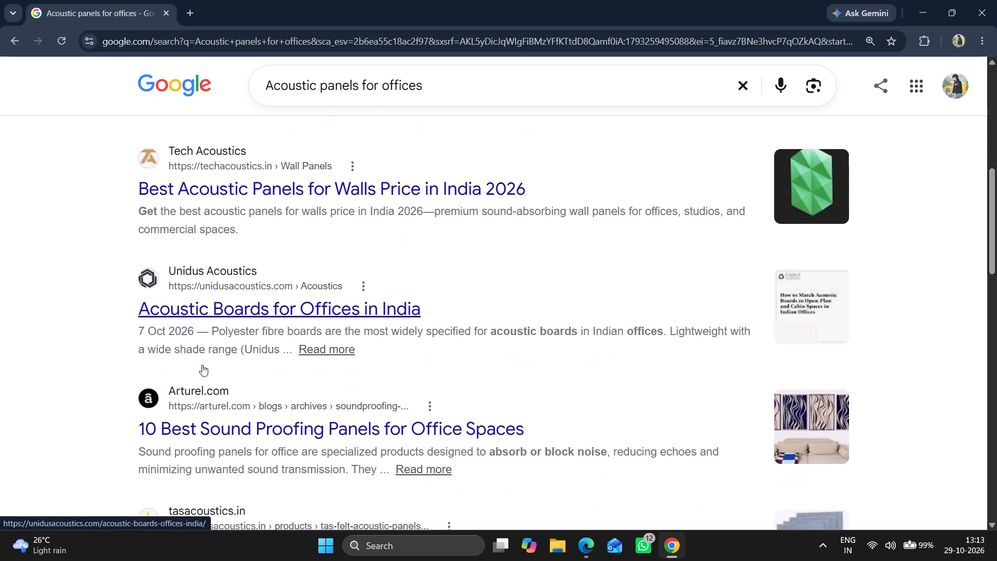
pyautogui.scroll(-3, 174, 404)
pyautogui.scroll(-2, 205, 446)
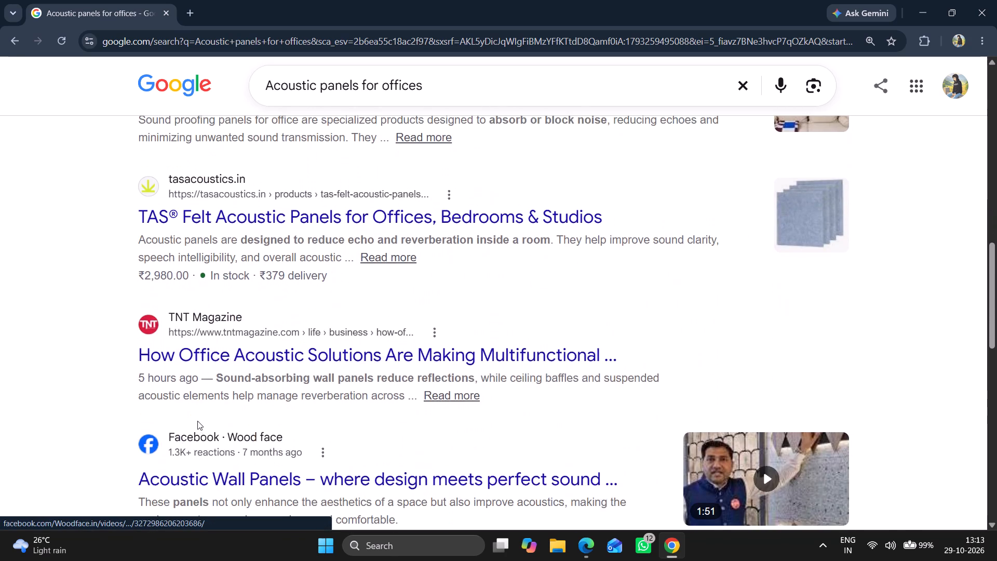
pyautogui.scroll(-9, 199, 420)
pyautogui.scroll(-6, 255, 389)
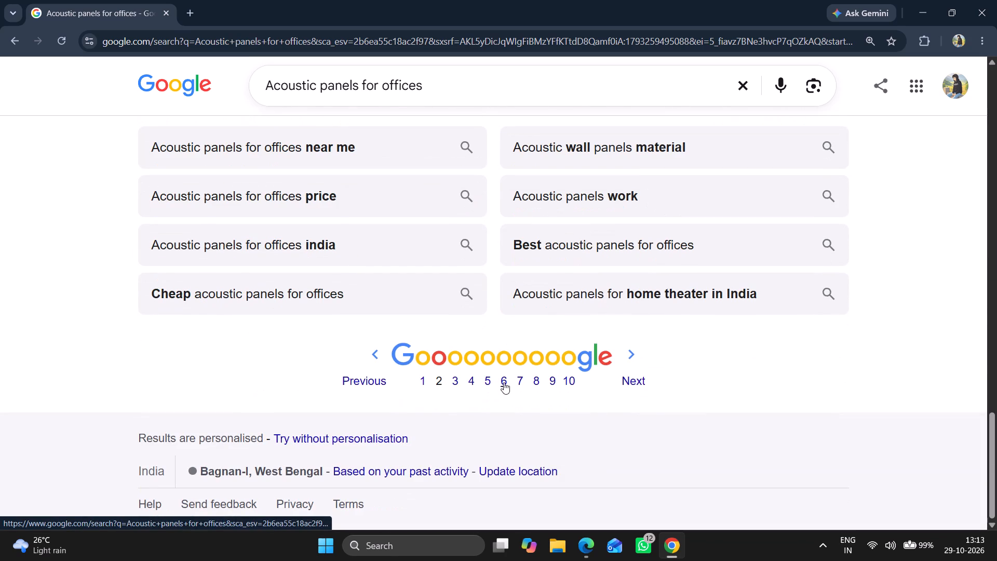
# Open the third page of "Acoustic panels for offices" results and look through it for a TAP Acoustics listing.
pyautogui.click(640, 381)
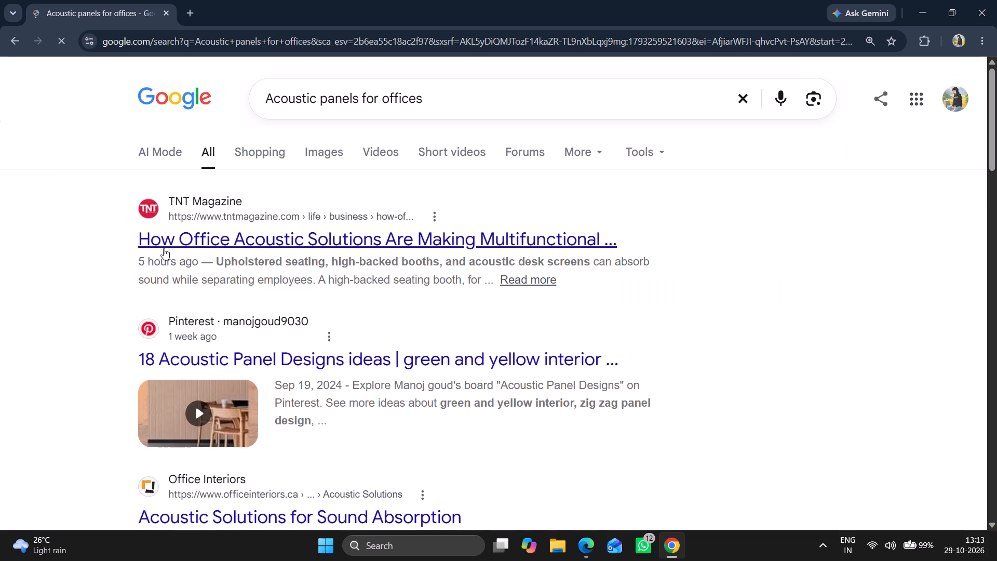
pyautogui.scroll(-3, 172, 367)
pyautogui.scroll(-1, 181, 430)
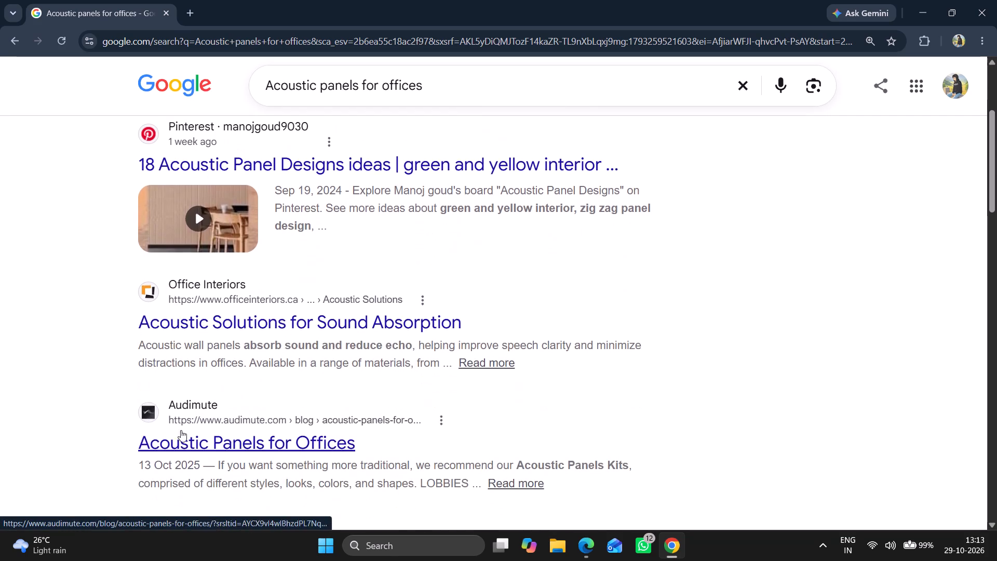
pyautogui.scroll(-2, 181, 430)
pyautogui.scroll(-5, 170, 375)
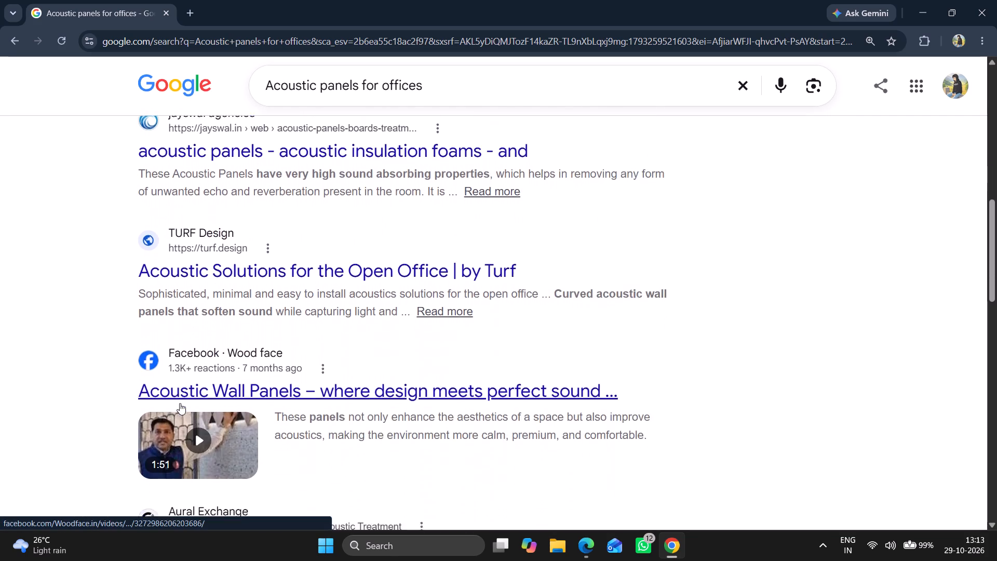
pyautogui.scroll(-11, 180, 403)
pyautogui.scroll(-4, 224, 383)
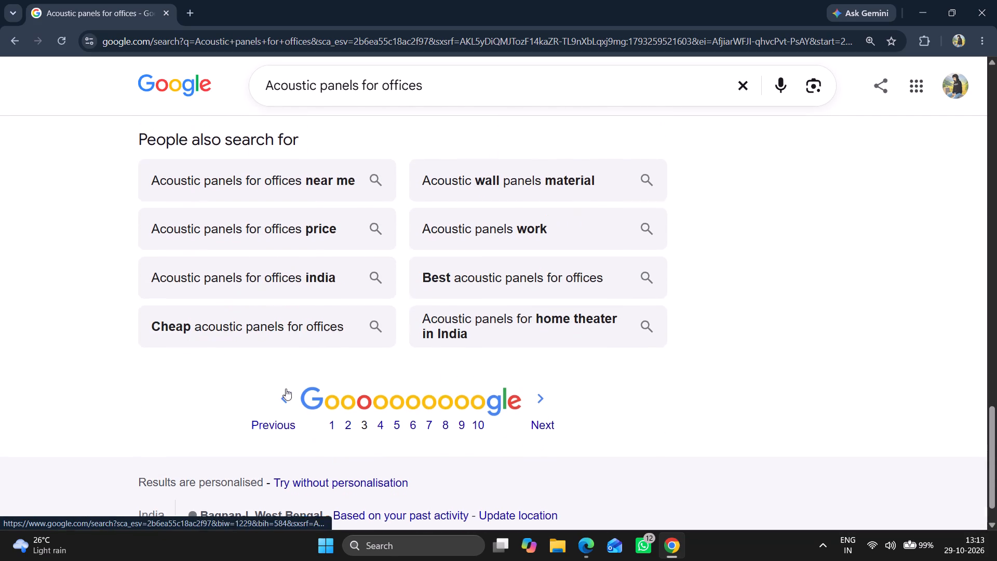
# Open the fourth page of "Acoustic panels for offices" results and look through it for a TAP Acoustics listing.
pyautogui.click(533, 386)
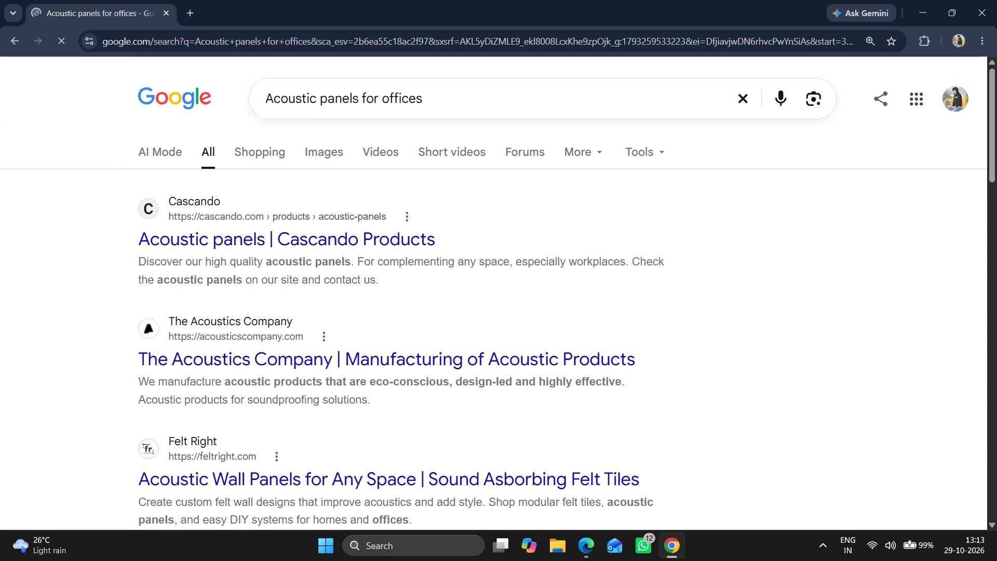
pyautogui.scroll(-14, 534, 386)
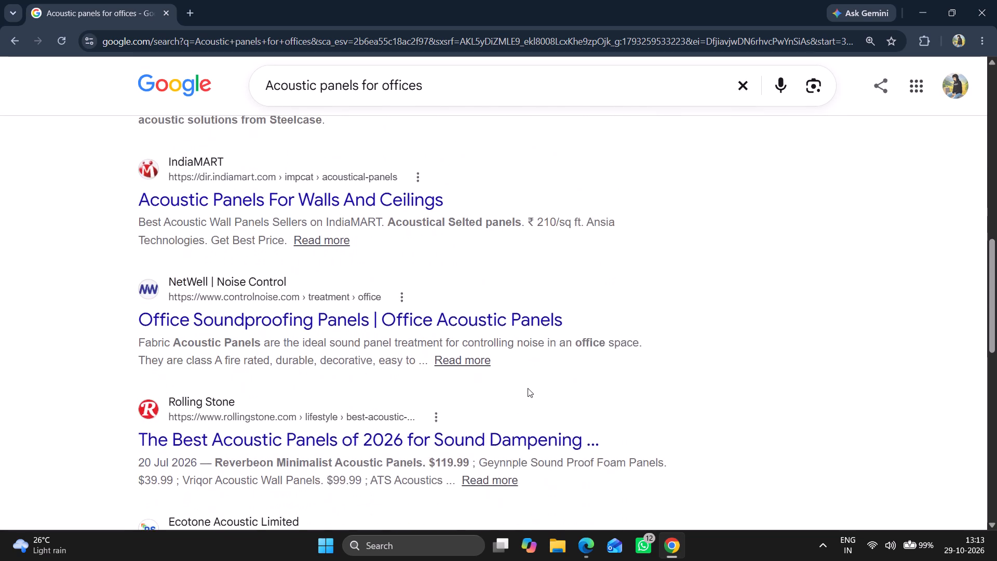
pyautogui.scroll(-8, 528, 388)
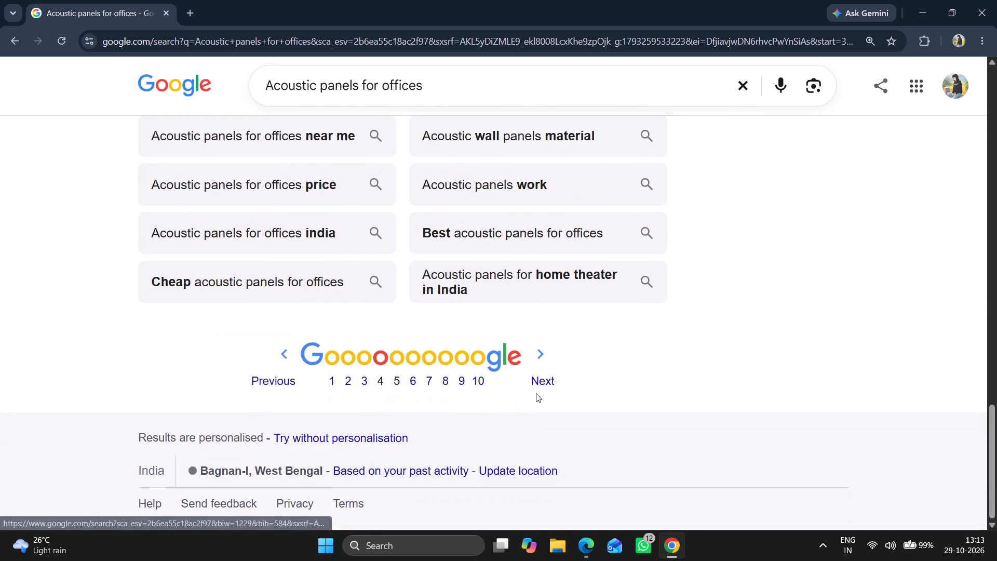
# Open the fifth page of "Acoustic panels for offices" results and look through it for a TAP Acoustics listing.
pyautogui.click(535, 383)
pyautogui.scroll(-12, 282, 319)
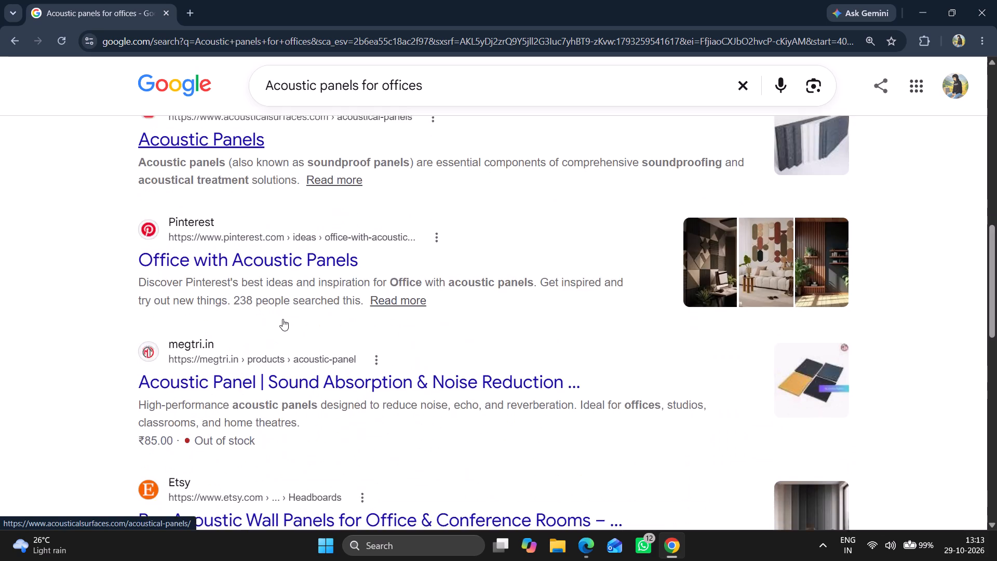
pyautogui.scroll(-10, 282, 319)
# Open the sixth page of "Acoustic panels for offices" results and look through it for a TAP Acoustics listing.
pyautogui.click(624, 380)
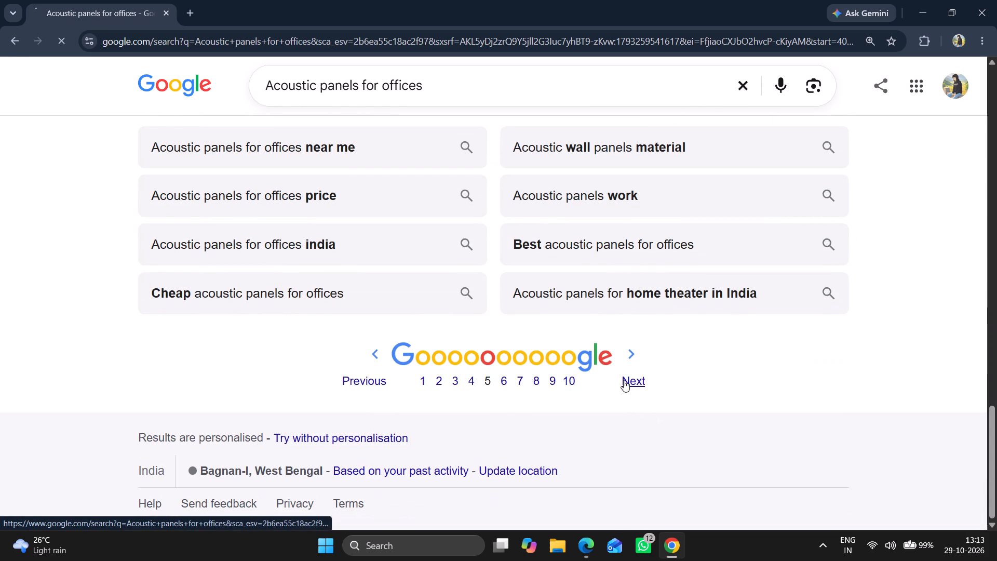
pyautogui.scroll(-6, 320, 330)
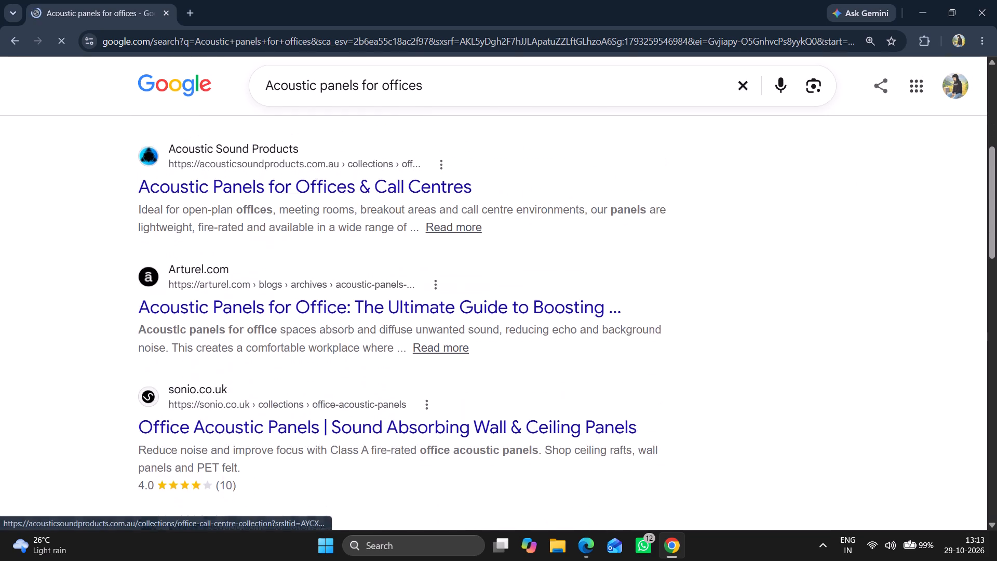
pyautogui.scroll(-17, 320, 330)
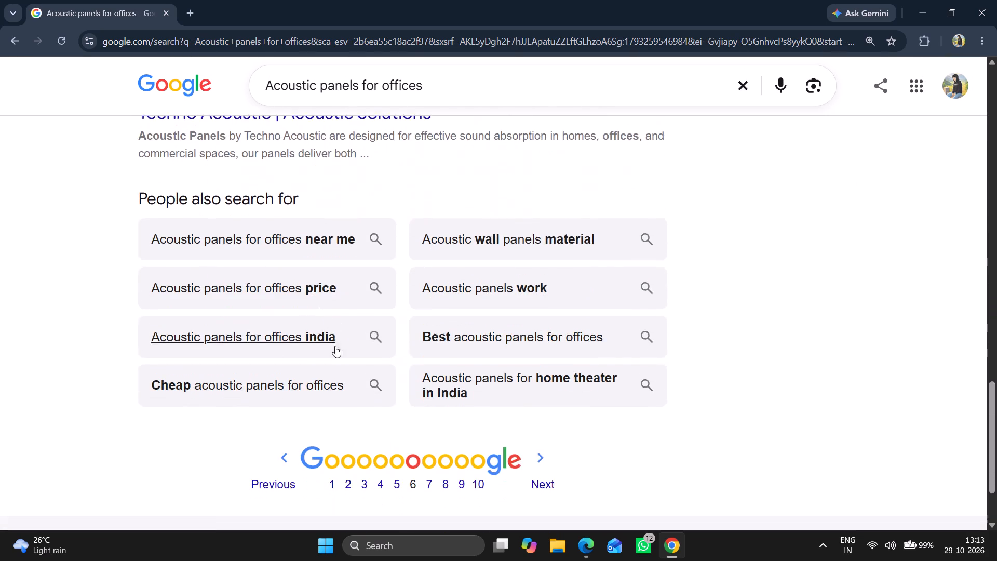
# Open the seventh page of "Acoustic panels for offices" results and look through it for a TAP Acoustics listing.
pyautogui.click(550, 378)
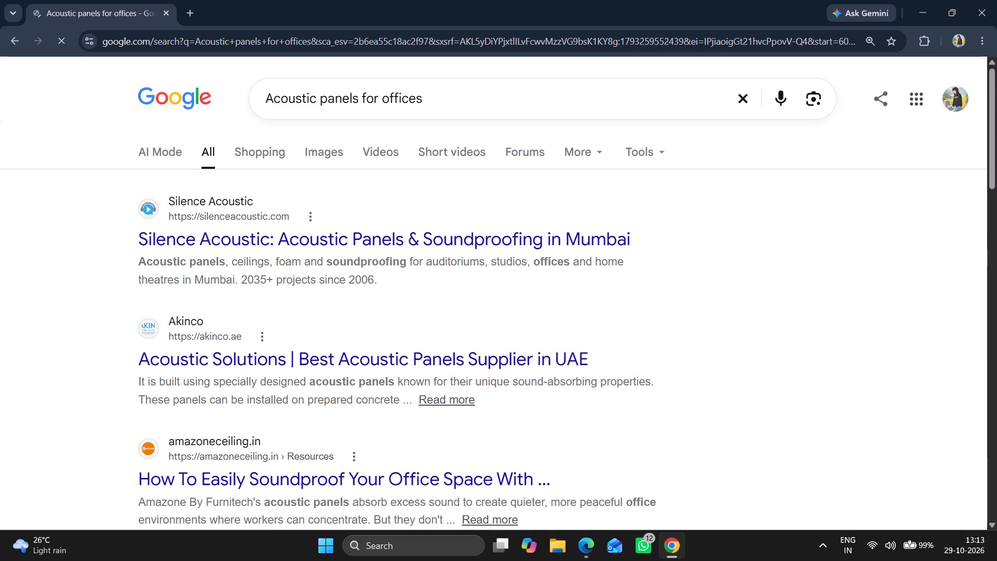
pyautogui.scroll(-14, 492, 387)
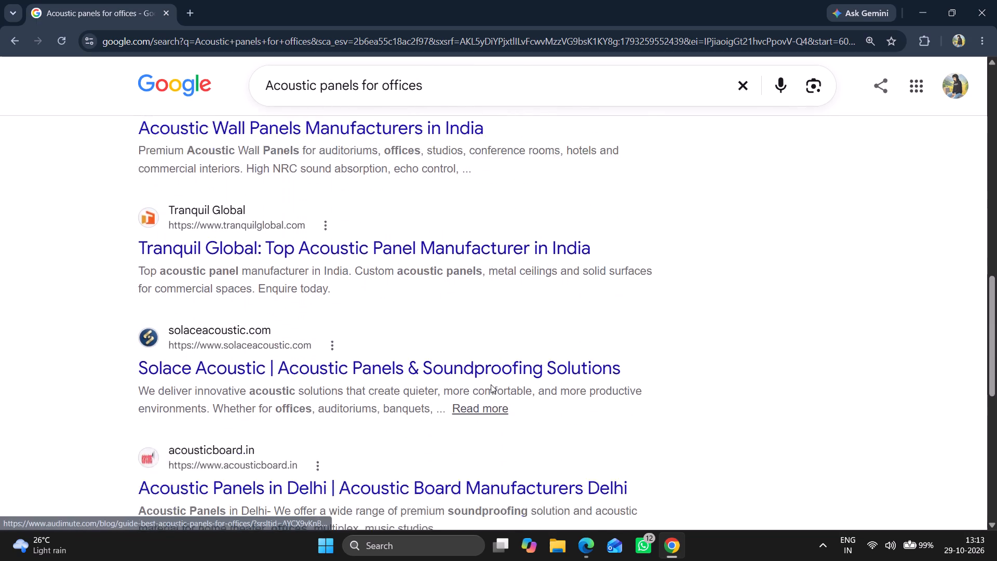
pyautogui.scroll(-7, 491, 384)
# Open the eighth page of "Acoustic panels for offices" results and look through it for a TAP Acoustics listing.
pyautogui.doubleClick(544, 385)
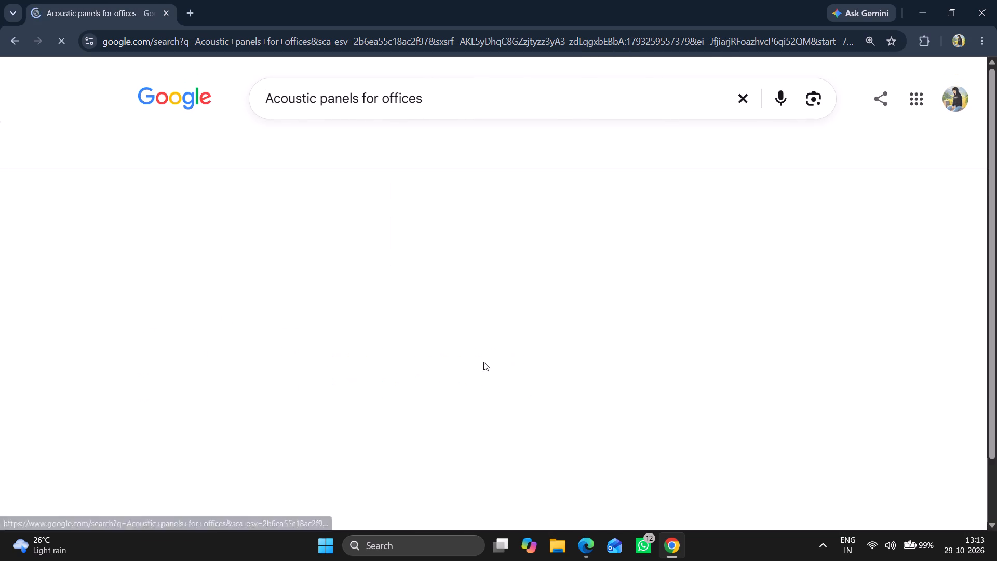
pyautogui.scroll(-10, 229, 264)
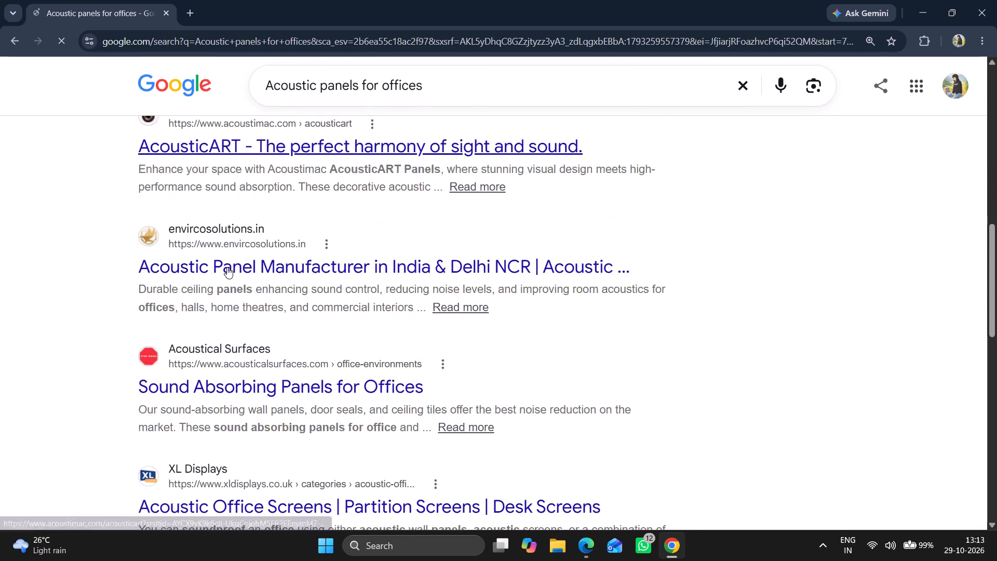
pyautogui.scroll(-11, 227, 267)
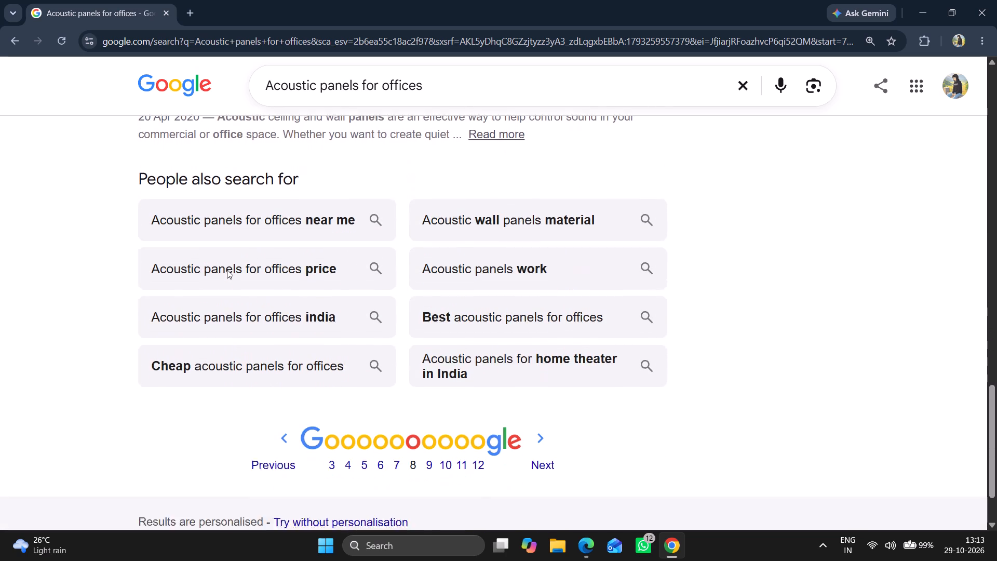
# Open the ninth page of "Acoustic panels for offices" results and look through it for a TAP Acoustics listing.
pyautogui.tripleClick(515, 409)
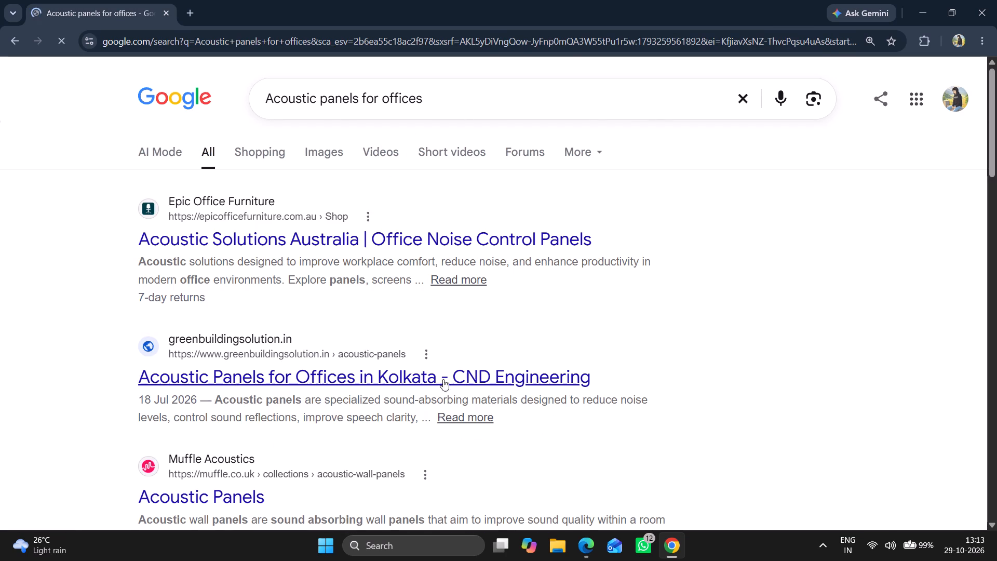
pyautogui.scroll(-10, 267, 307)
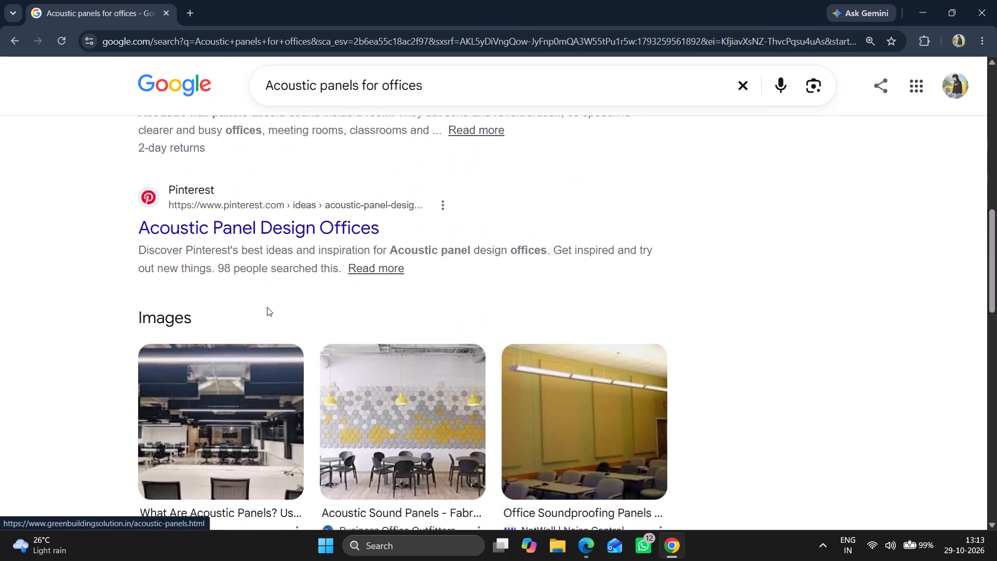
pyautogui.scroll(-13, 267, 307)
pyautogui.scroll(3, 281, 318)
pyautogui.scroll(-6, 291, 332)
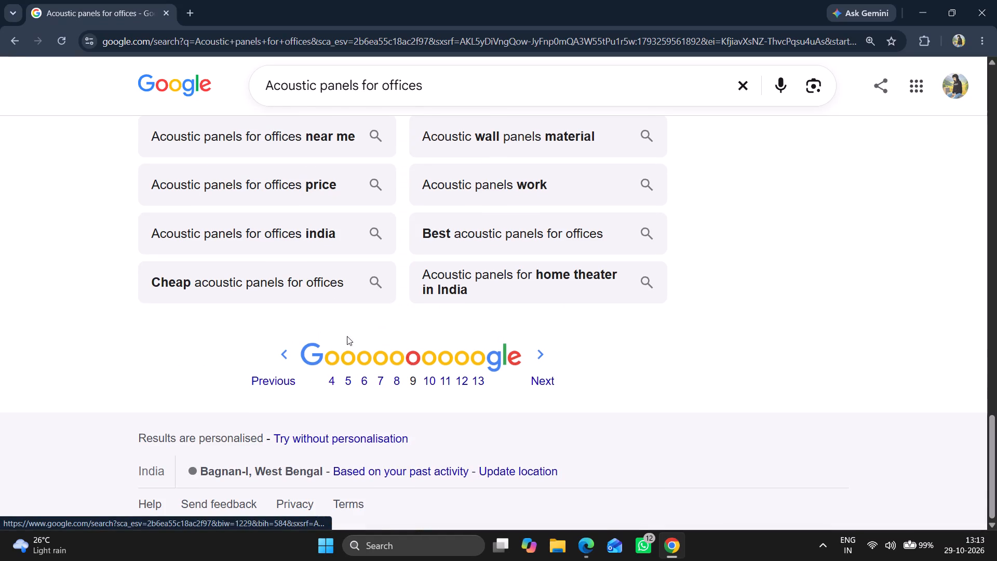
# Open the tenth page of "Acoustic panels for offices" results and look through it for a TAP Acoustics listing.
pyautogui.click(544, 380)
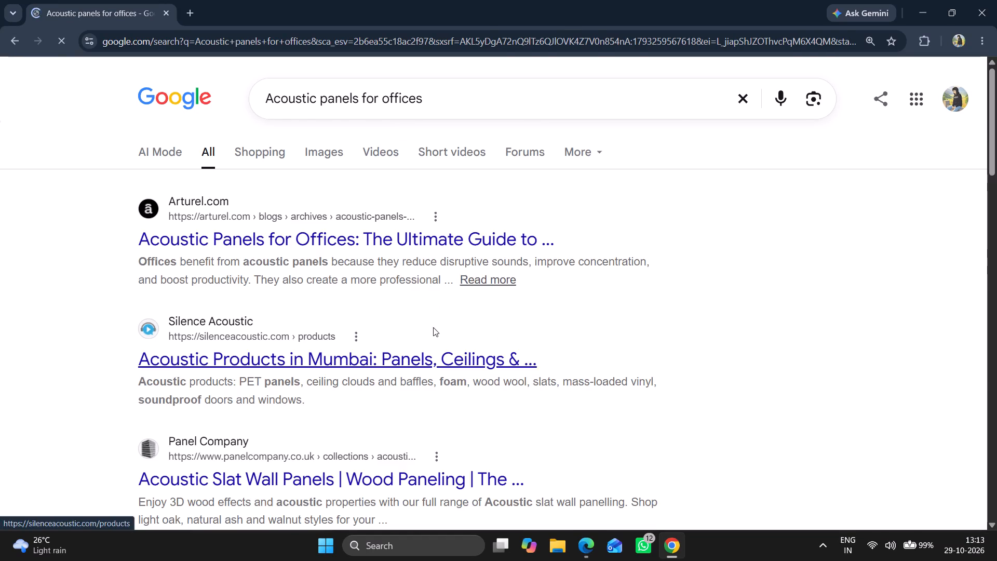
pyautogui.scroll(-19, 423, 317)
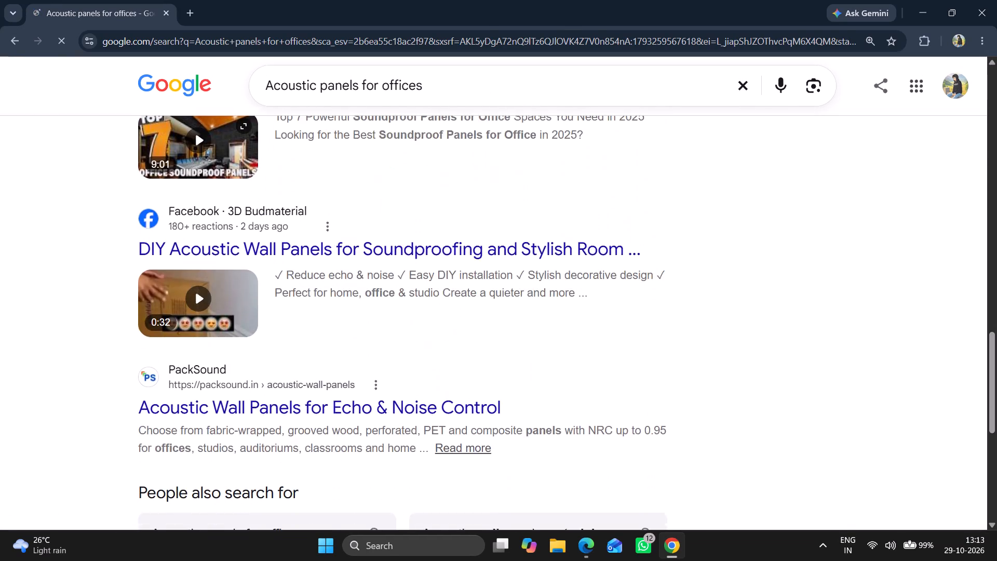
pyautogui.scroll(-7, 423, 317)
# Open the eleventh page of "Acoustic panels for offices" results and look through it for a TAP Acoustics listing.
pyautogui.click(551, 380)
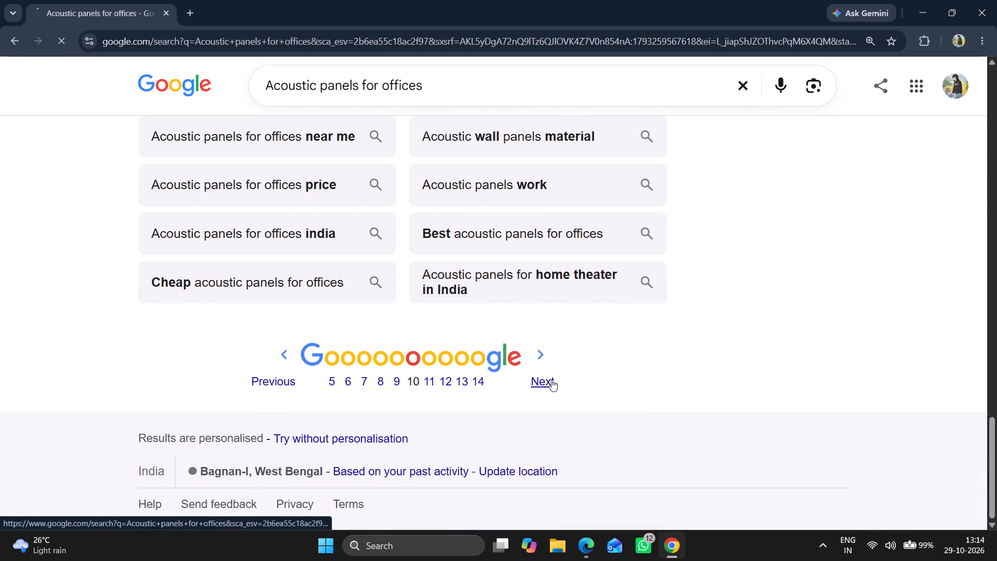
pyautogui.scroll(-12, 432, 360)
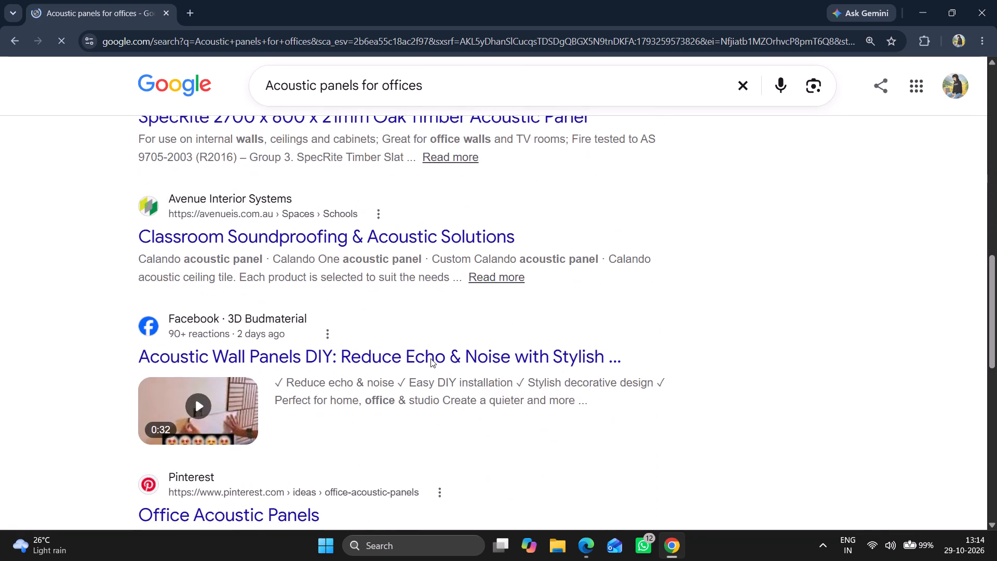
pyautogui.scroll(-10, 430, 358)
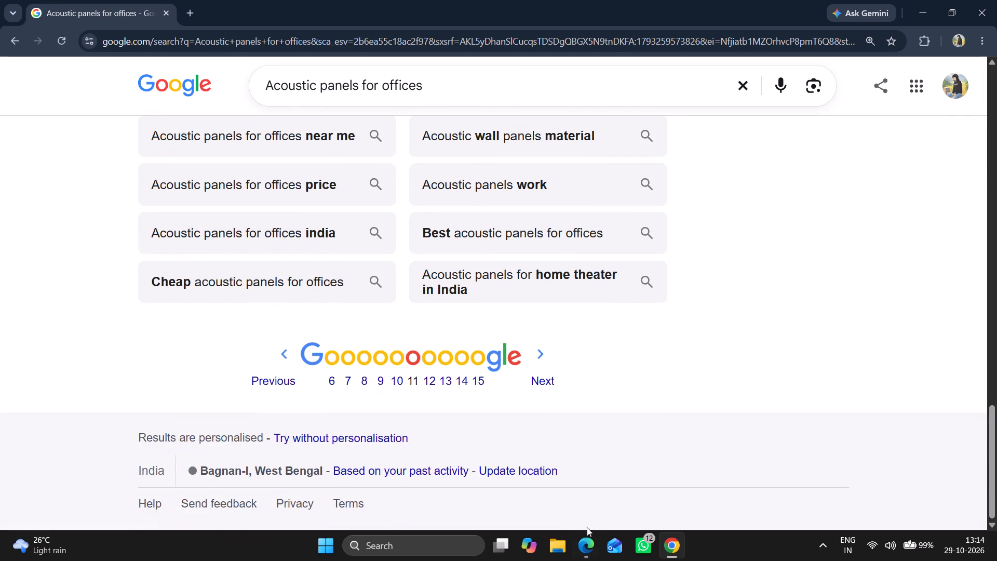
# Enter "Not in 100" in C24 of the TAP-seo sheet in Edge for "Acoustic panels for offices".
pyautogui.click(585, 539)
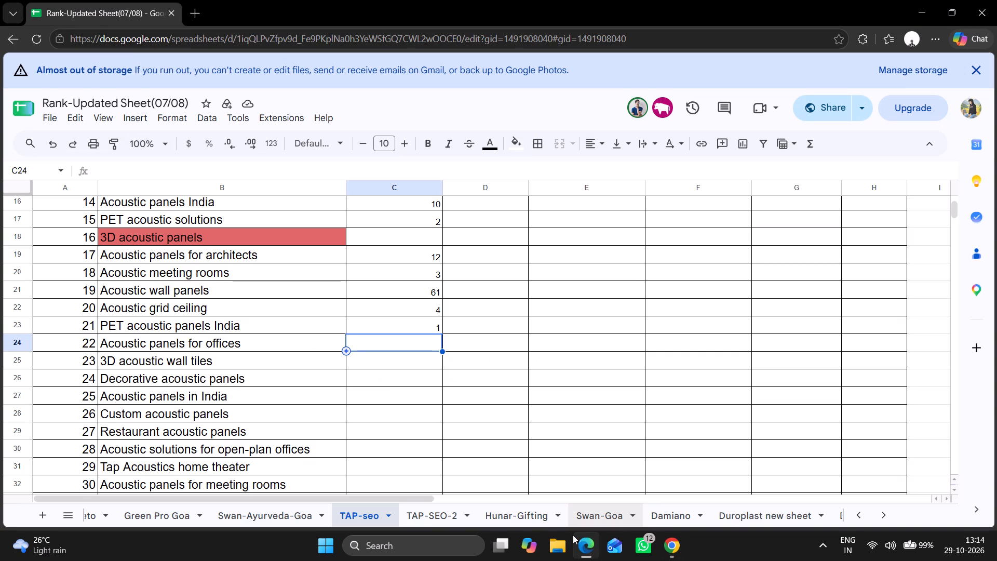
pyautogui.hotkey('shift', 'n')
pyautogui.write('ot in')
pyautogui.press('space')
pyautogui.press('1')
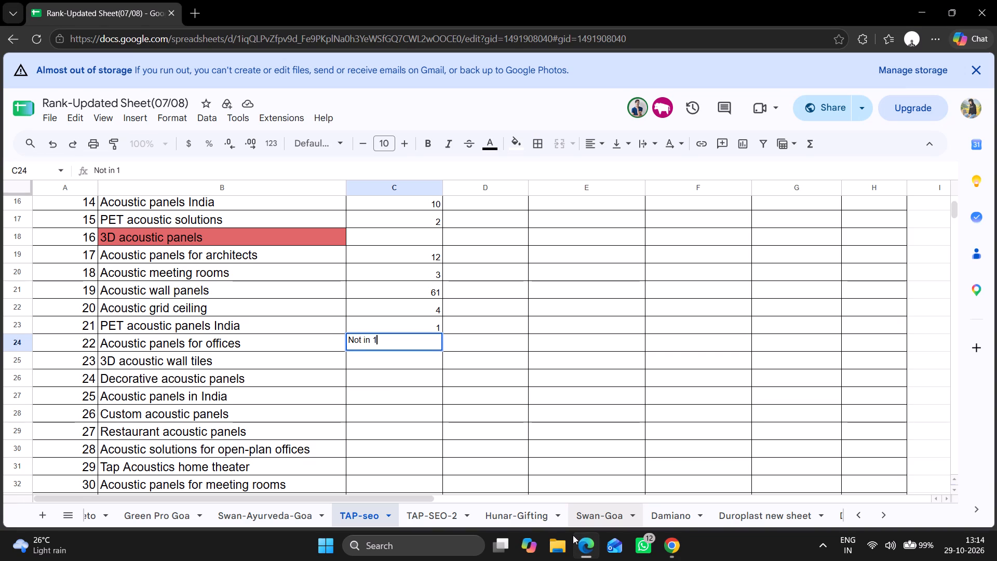
pyautogui.write('00')
pyautogui.press('Return')
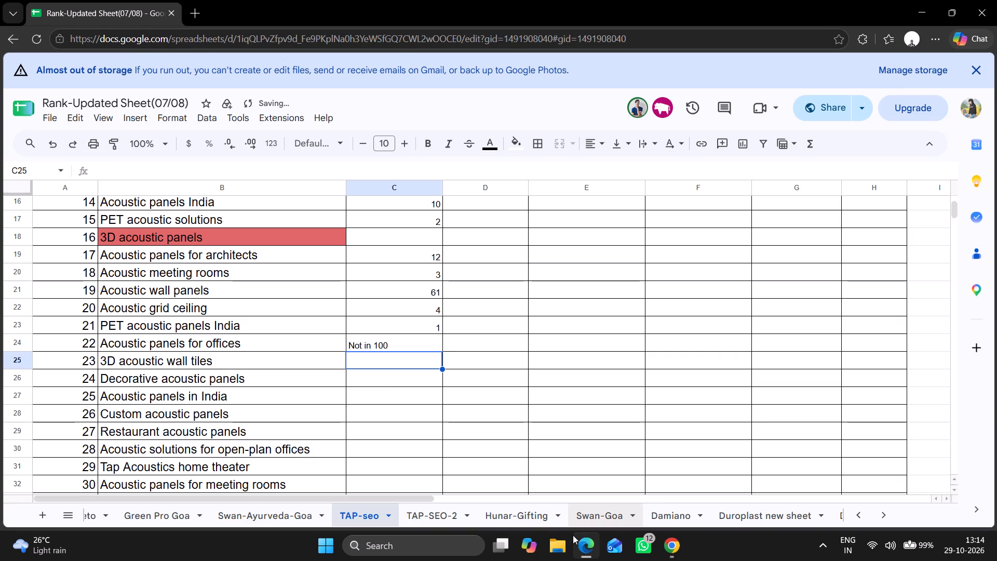
# Look through the remaining keyword rows of the TAP-seo sheet and the ranks recorded beside them.
pyautogui.scroll(-3, 503, 321)
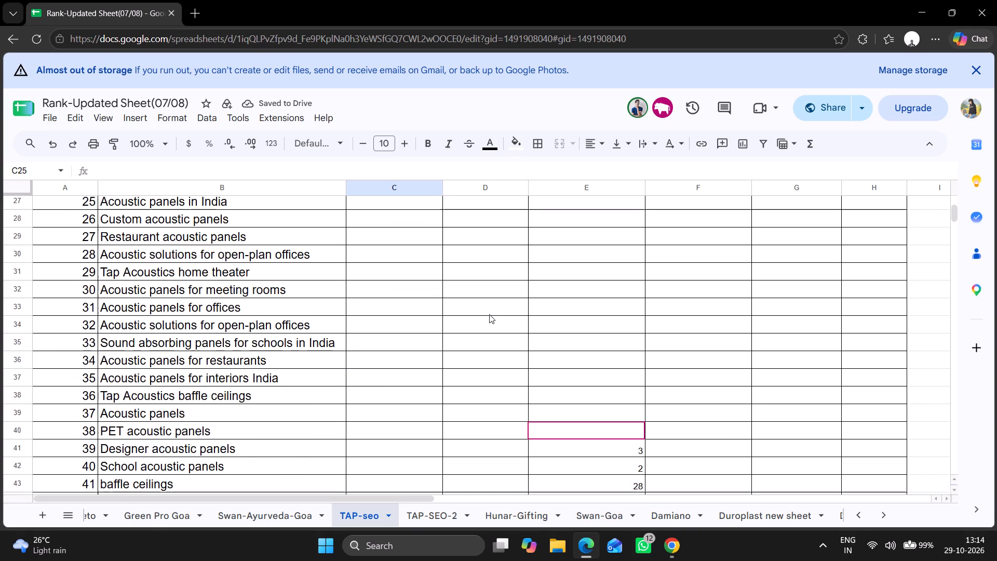
pyautogui.scroll(-5, 489, 314)
pyautogui.scroll(4, 489, 314)
pyautogui.scroll(-5, 489, 314)
pyautogui.scroll(4, 489, 314)
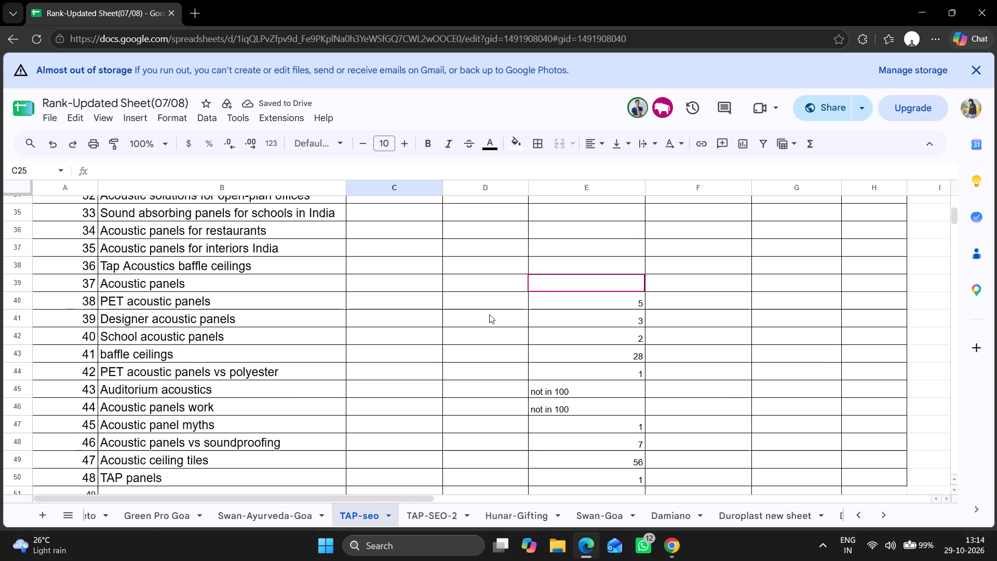
pyautogui.scroll(4, 489, 314)
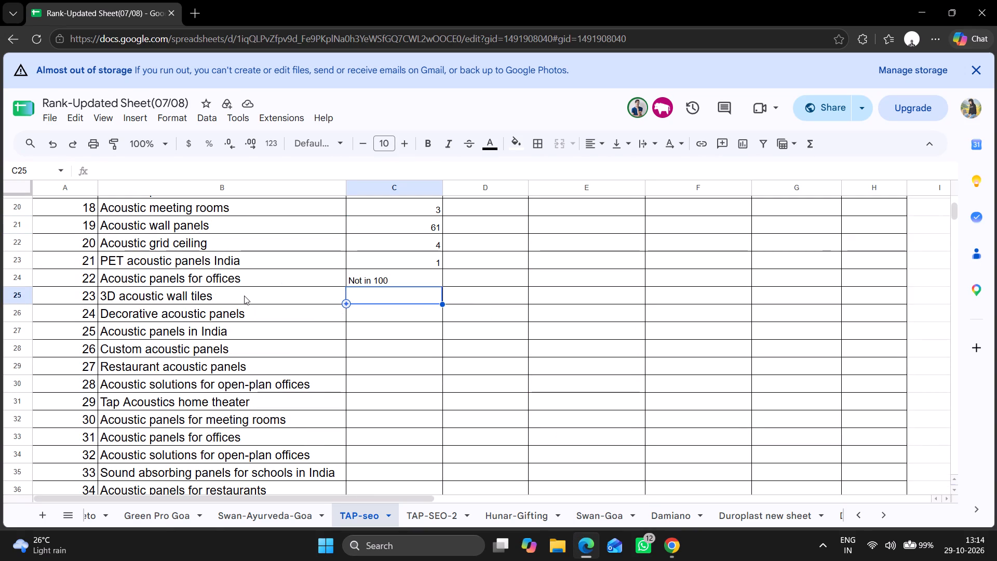
# Copy the keyword "3D acoustic wall tiles" from B25 of the TAP-seo sheet and search Google for it in Chrome.
pyautogui.tripleClick(244, 293)
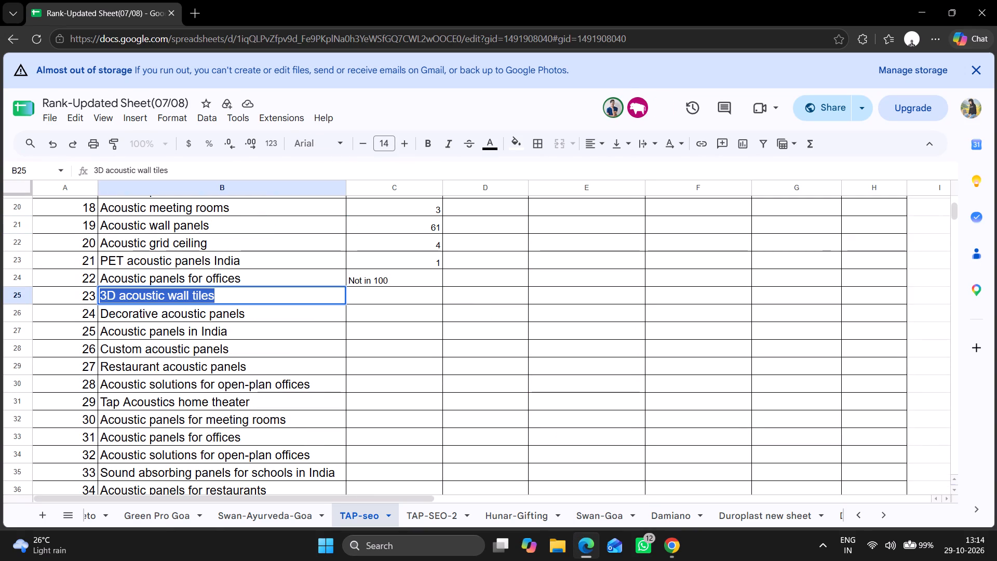
pyautogui.hotkey('ctrl', 'c')
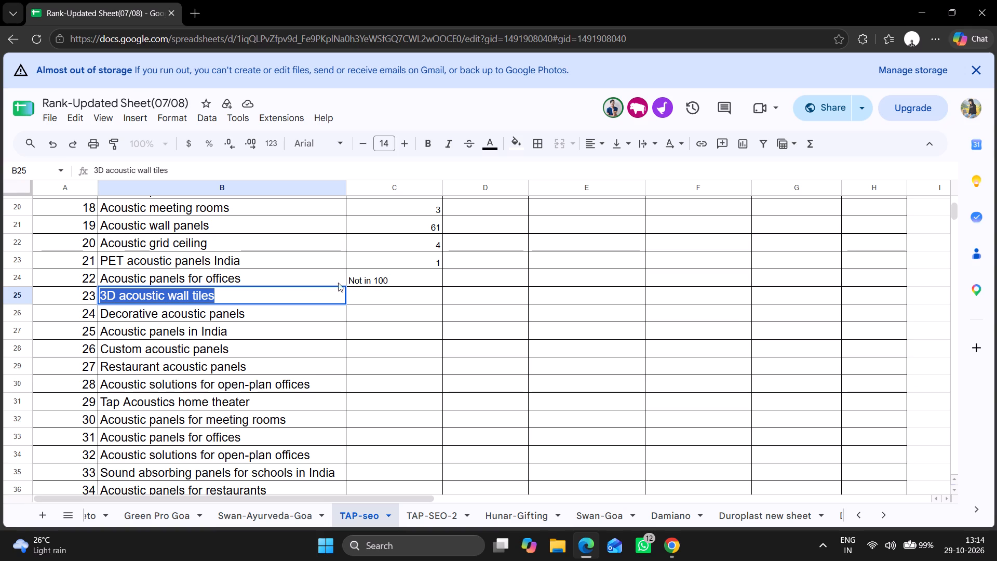
pyautogui.click(379, 293)
pyautogui.scroll(6, 737, 329)
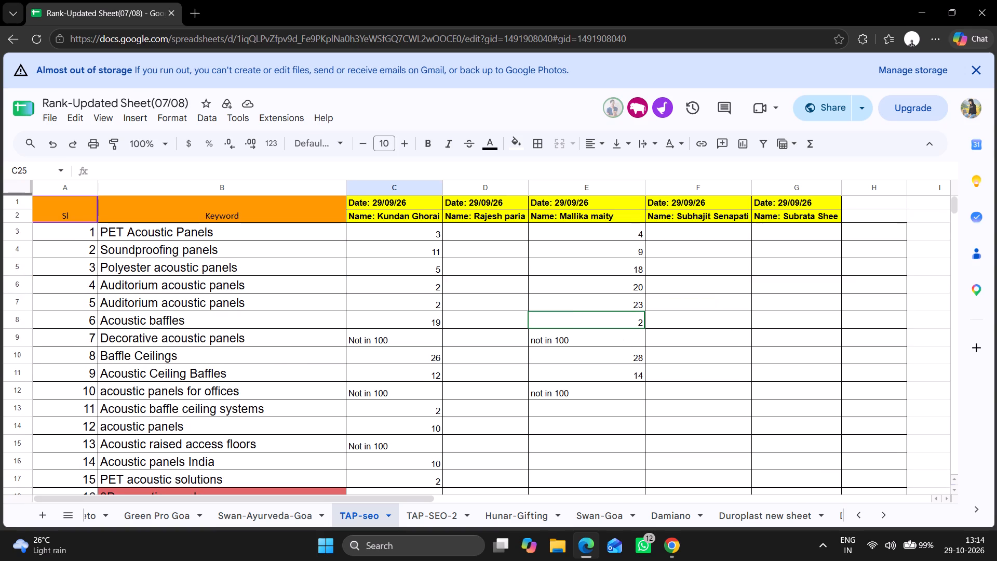
pyautogui.scroll(-5, 594, 247)
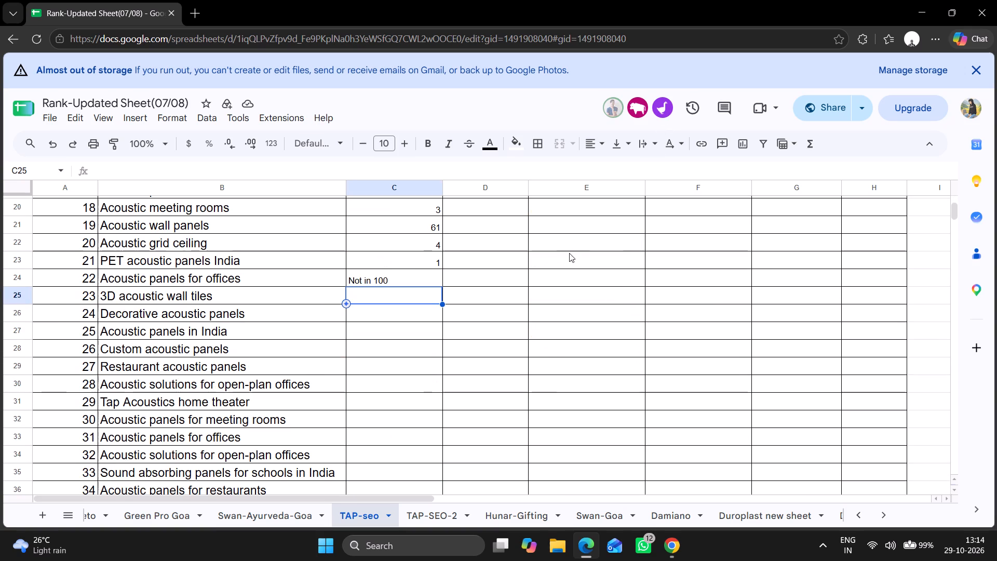
pyautogui.click(674, 553)
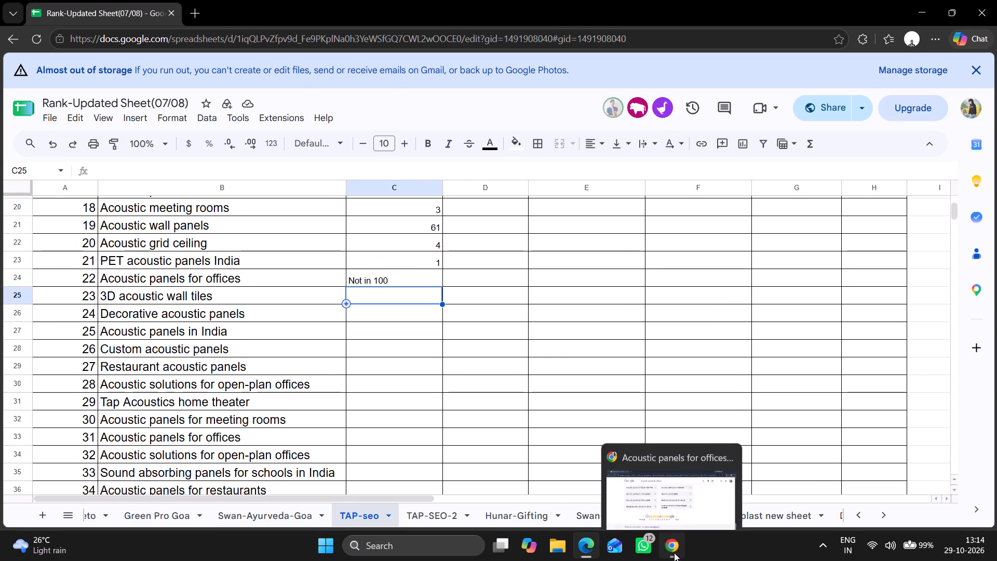
pyautogui.tripleClick(454, 88)
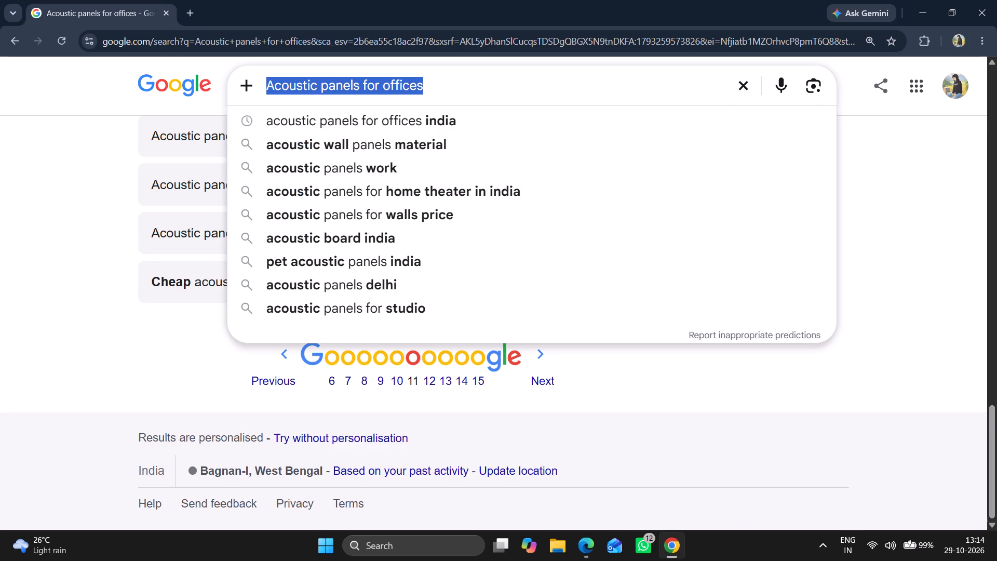
pyautogui.hotkey('ctrl', 'v')
pyautogui.press('Return')
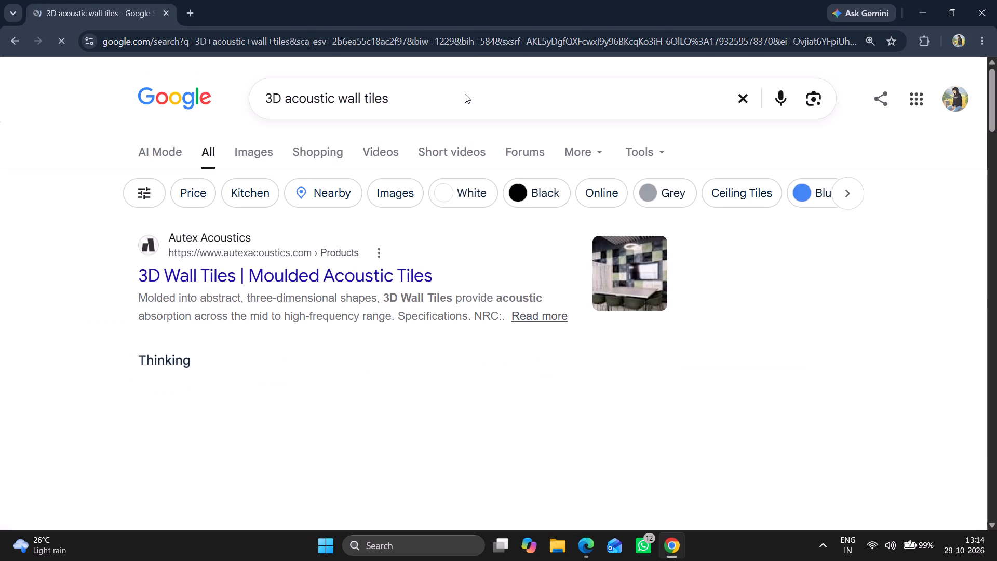
# Look through the first page of "3D acoustic wall tiles" results for a TAP Acoustics listing.
pyautogui.scroll(-4, 234, 246)
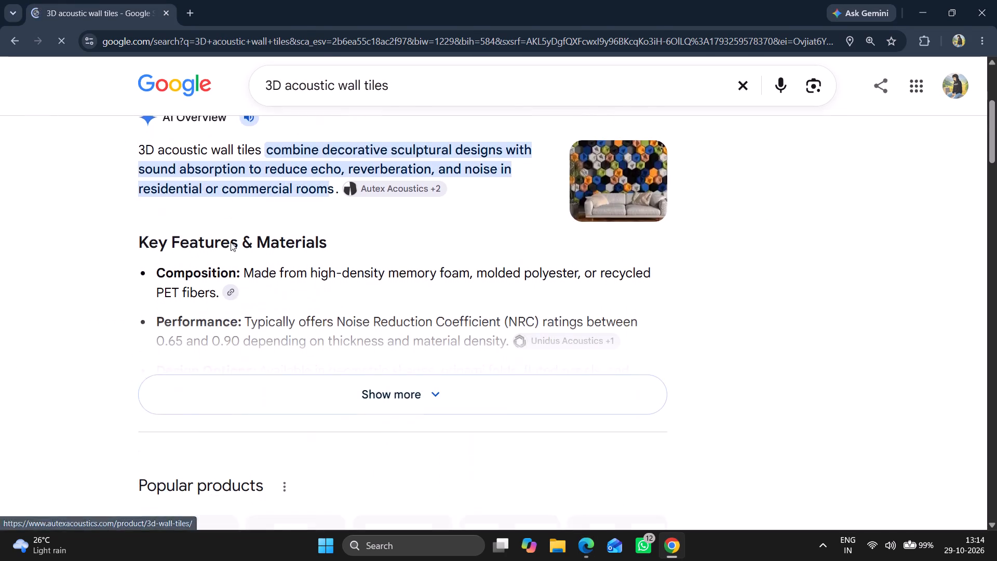
pyautogui.scroll(-19, 231, 242)
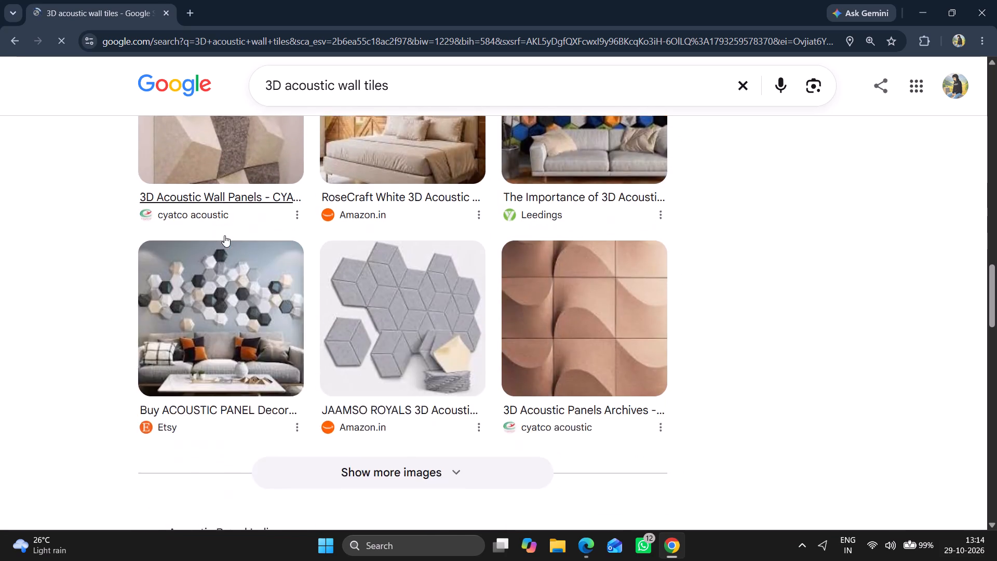
pyautogui.scroll(-5, 224, 235)
pyautogui.scroll(-1, 205, 368)
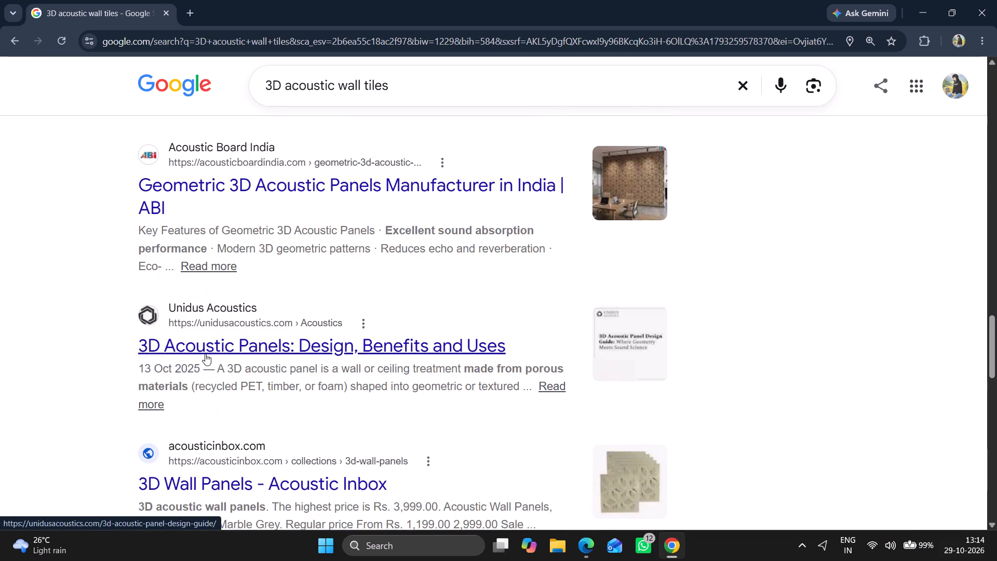
pyautogui.scroll(-1, 206, 317)
pyautogui.scroll(-4, 221, 375)
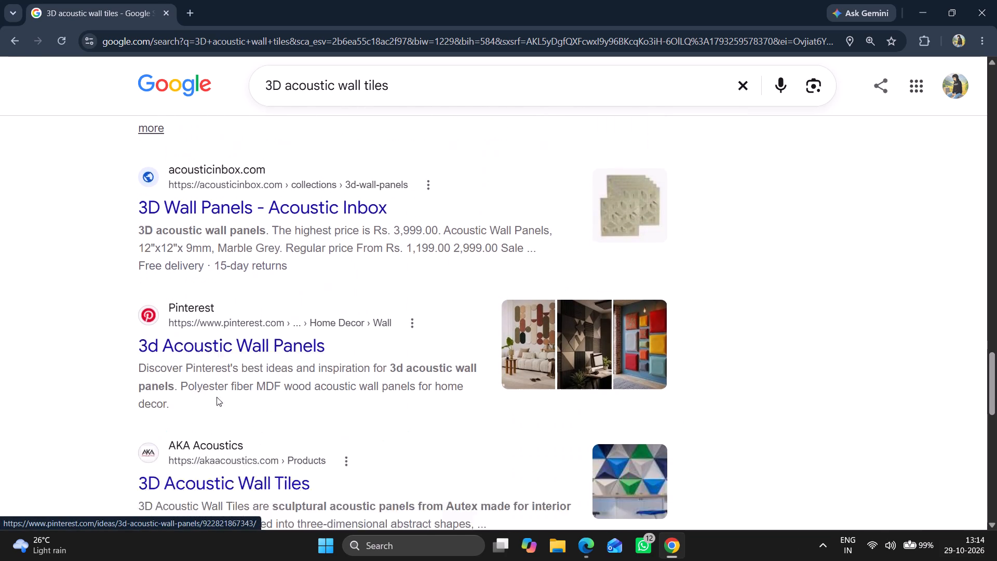
pyautogui.scroll(-5, 210, 410)
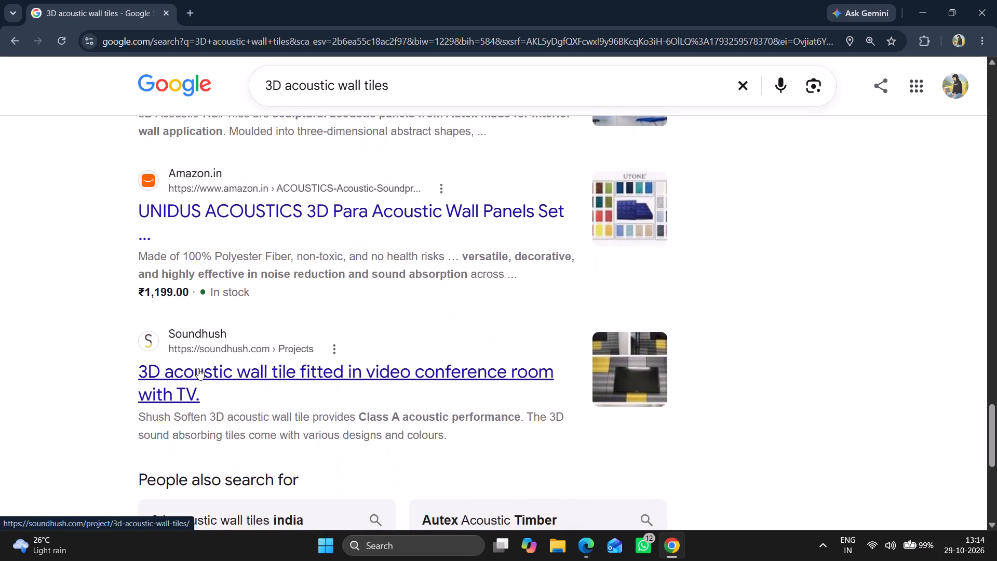
pyautogui.scroll(-6, 198, 368)
# Open the second page of "3D acoustic wall tiles" results and check it for a TAP Acoustics listing.
pyautogui.doubleClick(503, 376)
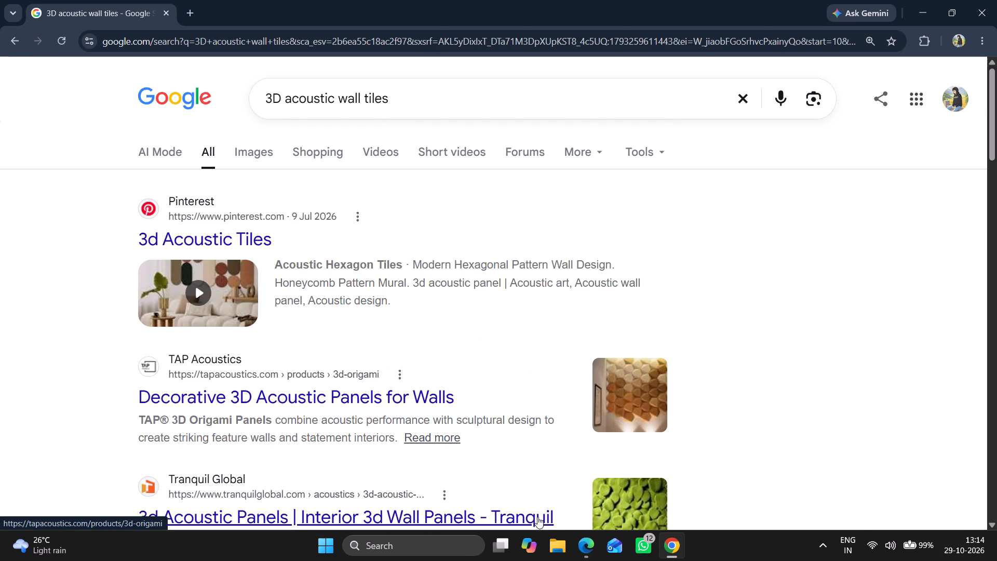
# Enter 10 in C25 of the TAP-seo sheet in Edge for "3D acoustic wall tiles".
pyautogui.doubleClick(588, 551)
pyautogui.write('10')
pyautogui.press('Return')
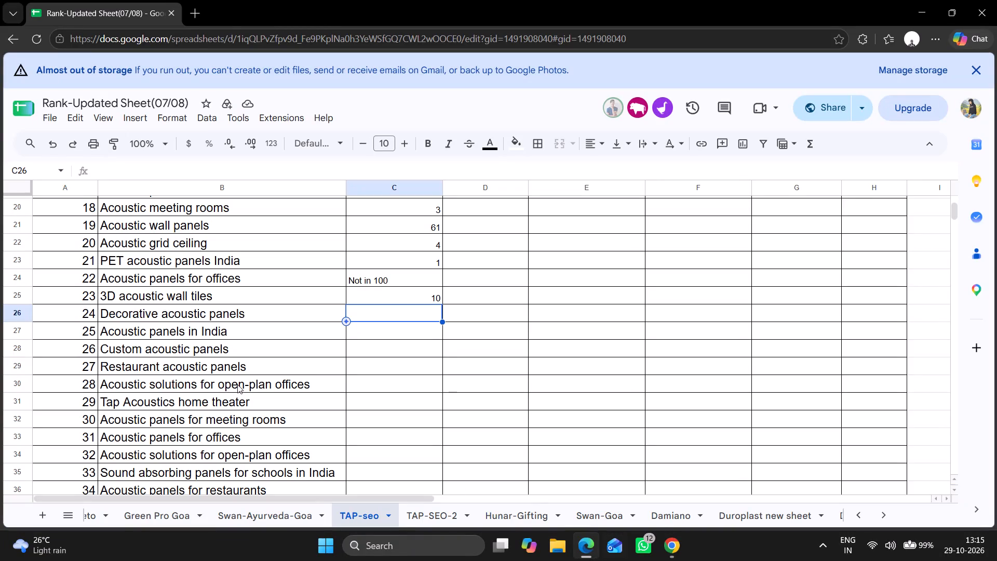
# Copy the keyword "Decorative acoustic panels" from B26 of the TAP-seo sheet and search Google for it in Chrome.
pyautogui.tripleClick(270, 316)
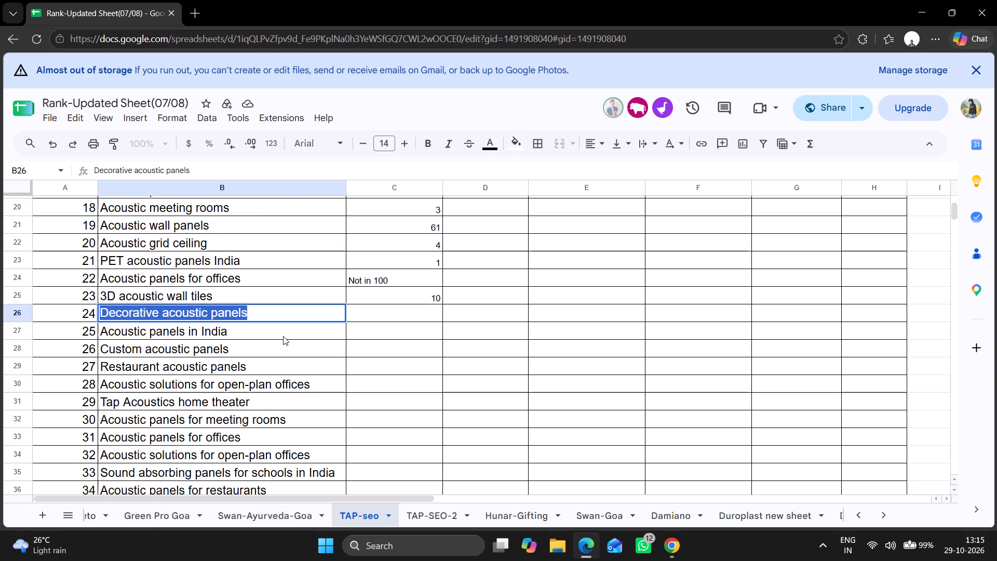
pyautogui.hotkey('ctrl', 'c')
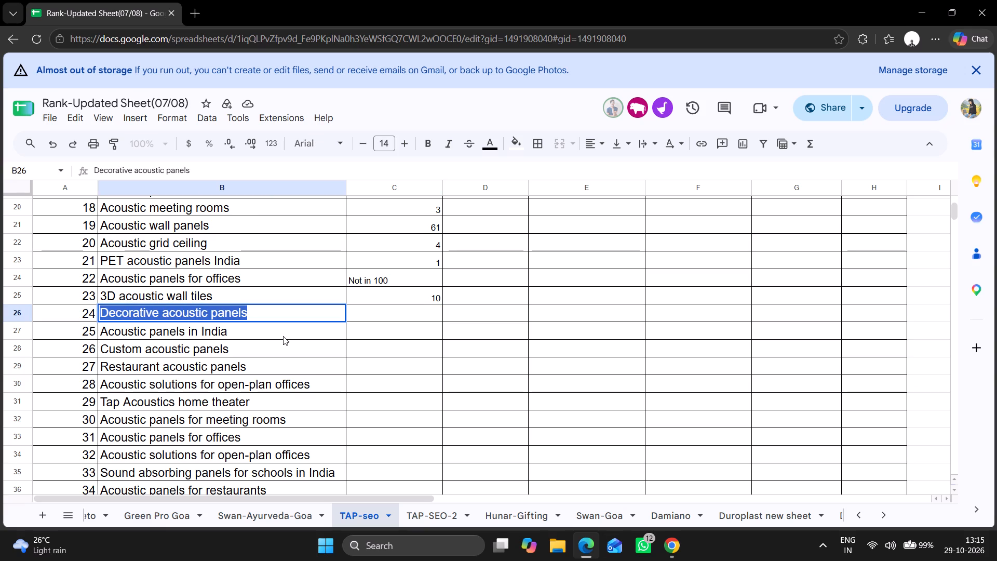
pyautogui.click(408, 311)
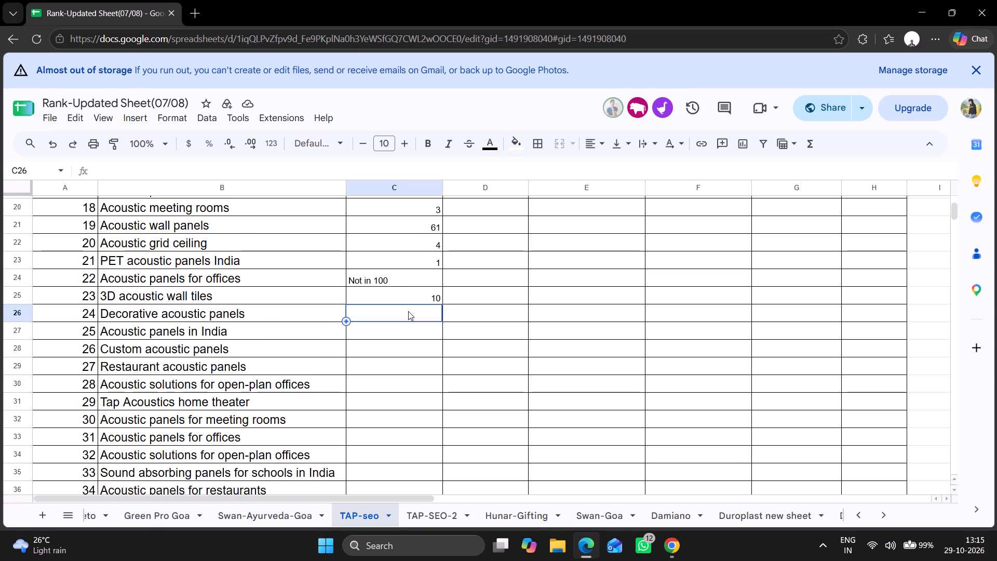
pyautogui.doubleClick(671, 549)
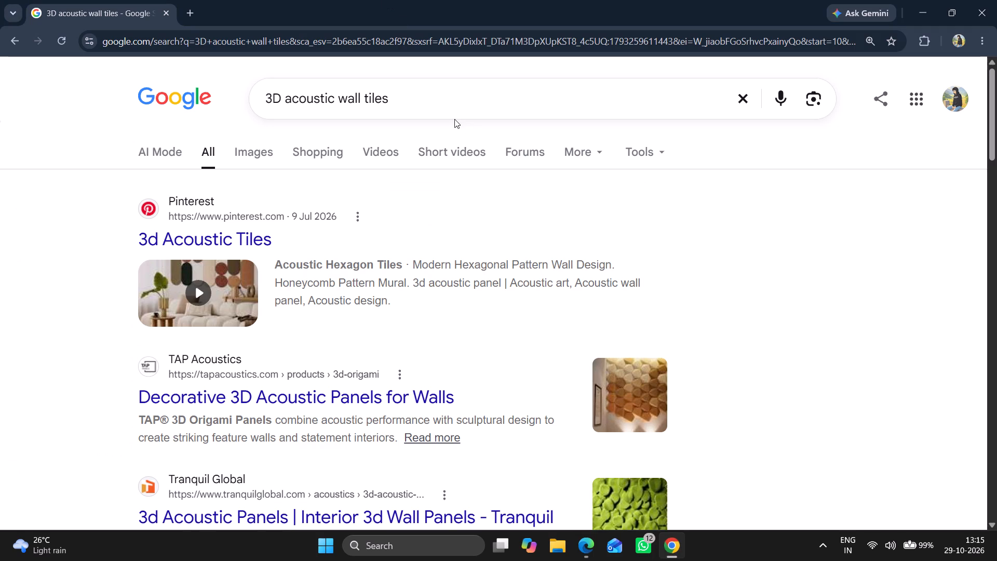
pyautogui.doubleClick(432, 101)
pyautogui.tripleClick(432, 101)
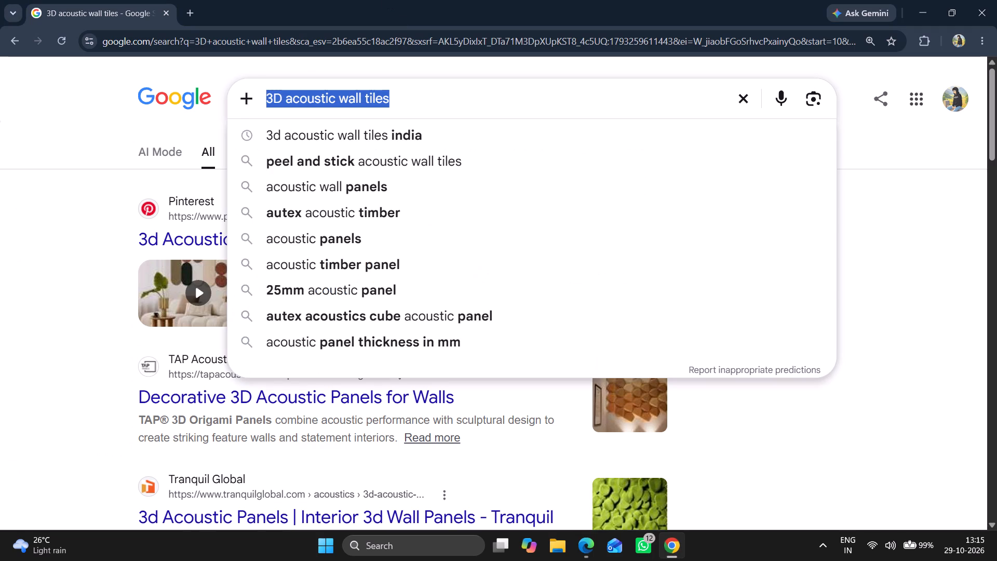
pyautogui.hotkey('ctrl', 'v')
pyautogui.press('Return')
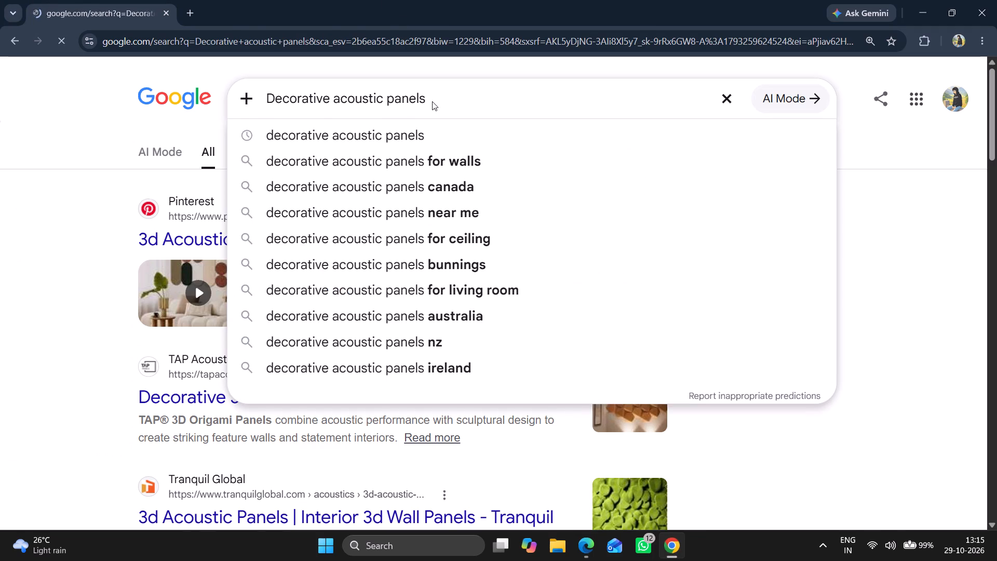
# Look through the first page of "Decorative acoustic panels" results for a TAP Acoustics listing.
pyautogui.scroll(-6, 326, 218)
pyautogui.scroll(-5, 282, 350)
pyautogui.scroll(-10, 247, 385)
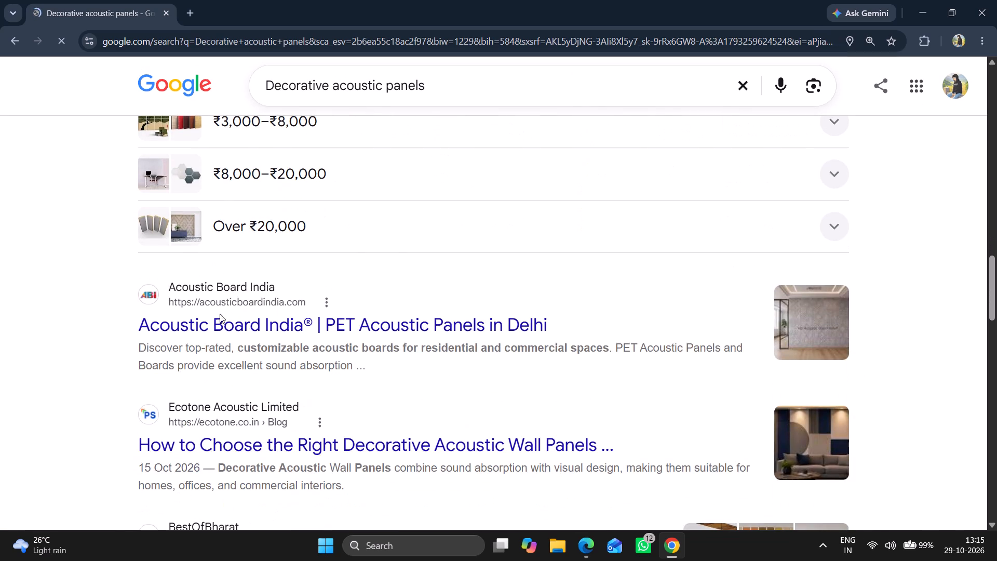
pyautogui.scroll(-3, 242, 423)
pyautogui.scroll(-1, 234, 373)
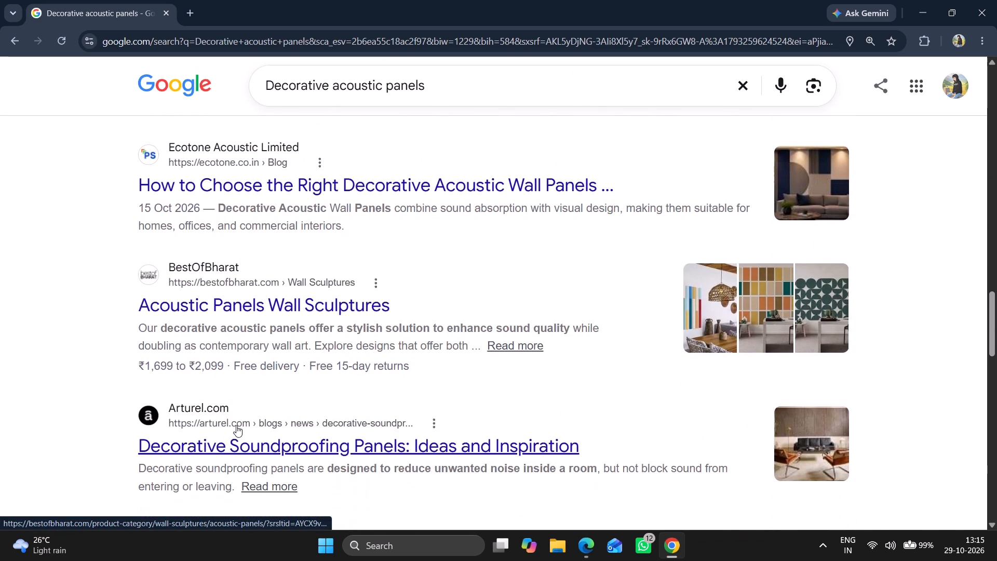
pyautogui.scroll(-12, 236, 425)
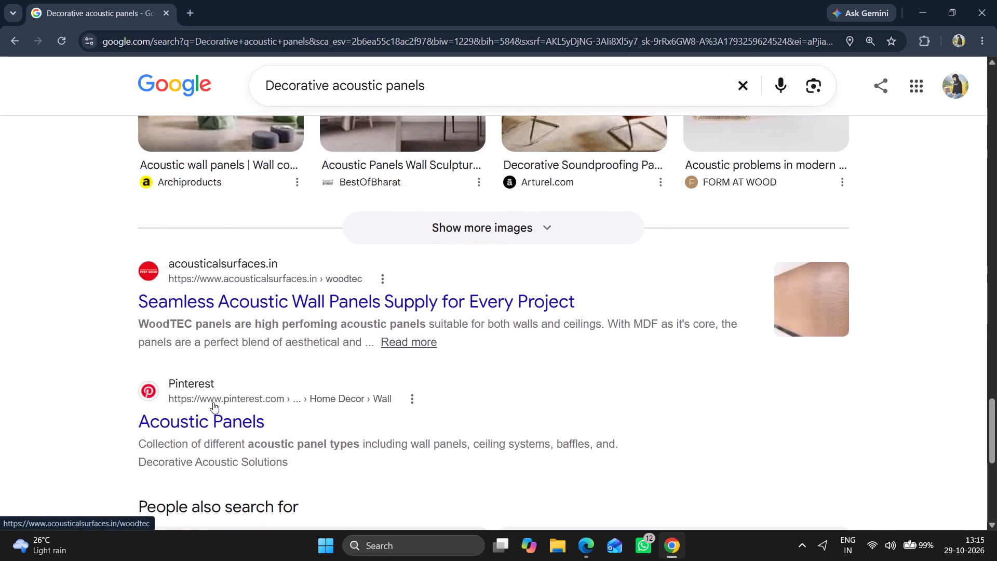
pyautogui.scroll(-7, 212, 403)
# Open the second page of "Decorative acoustic panels" results and look through it for a TAP Acoustics listing.
pyautogui.doubleClick(597, 374)
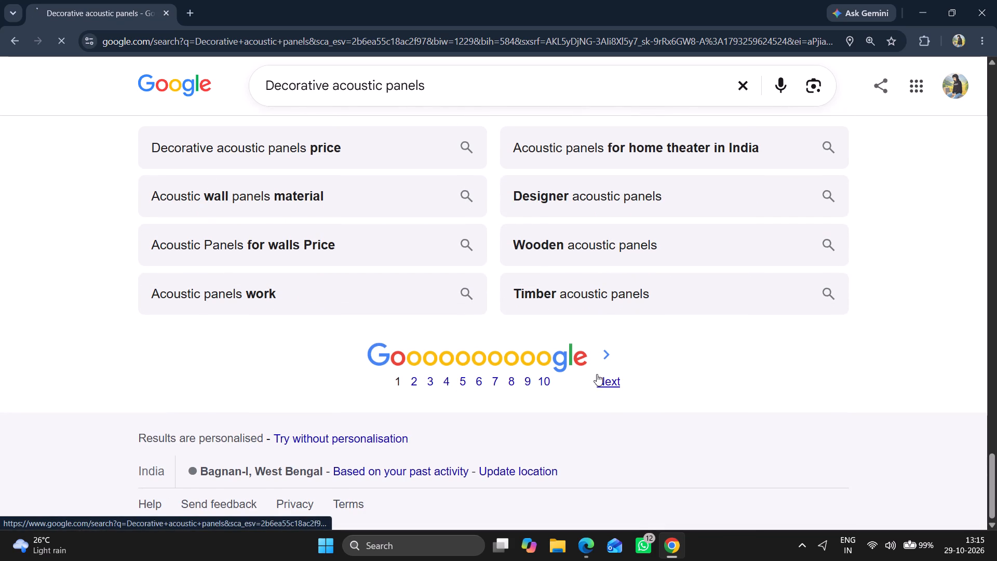
pyautogui.scroll(-2, 185, 365)
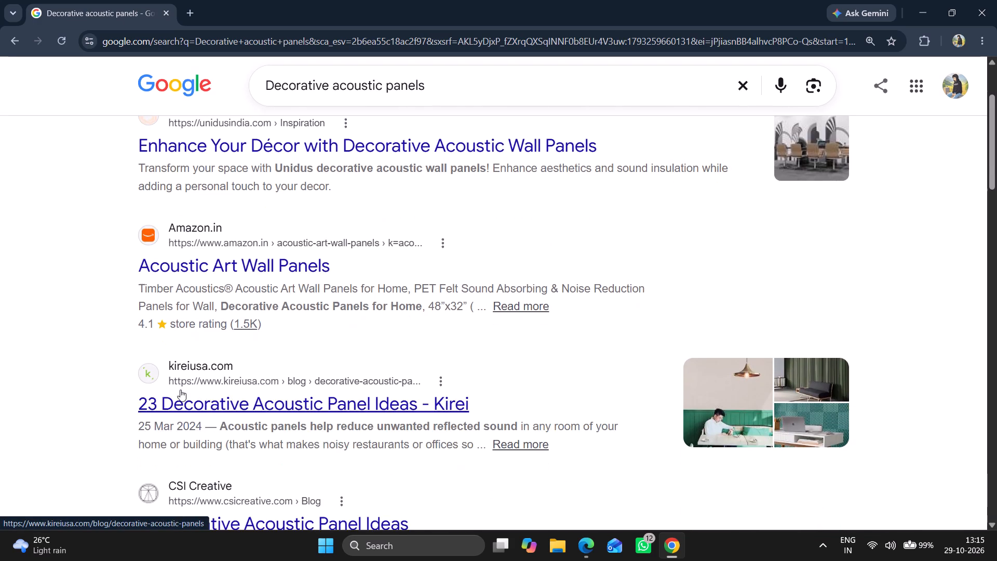
pyautogui.scroll(-5, 174, 398)
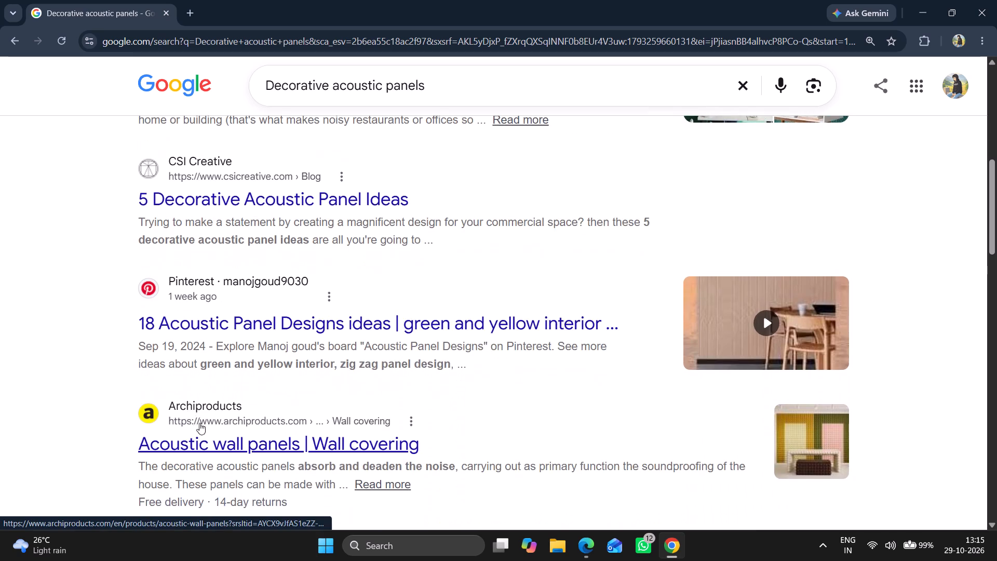
pyautogui.scroll(-6, 202, 434)
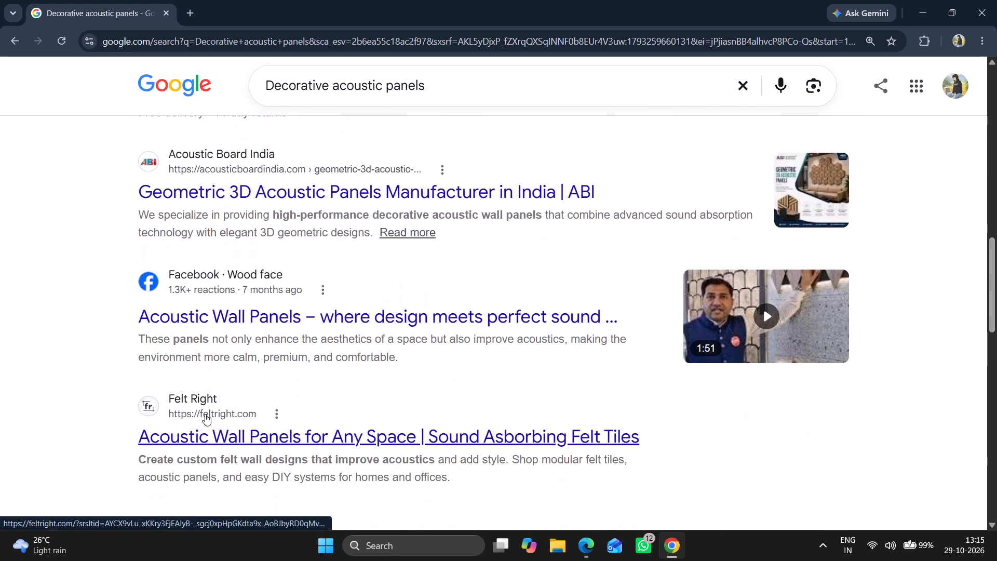
pyautogui.scroll(-12, 209, 422)
pyautogui.scroll(-3, 209, 329)
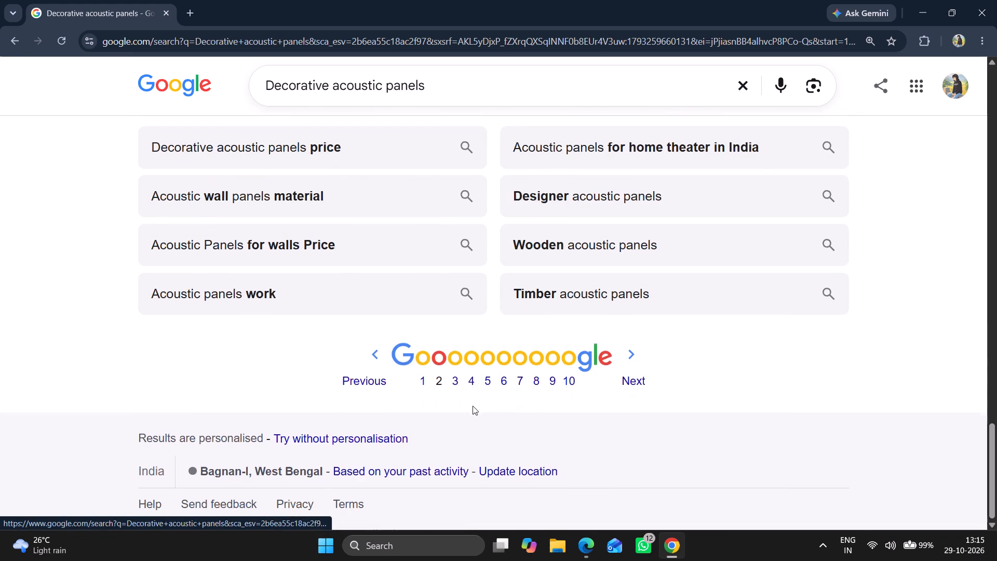
# Open the third page of "Decorative acoustic panels" results and look through it for a TAP Acoustics listing.
pyautogui.doubleClick(618, 370)
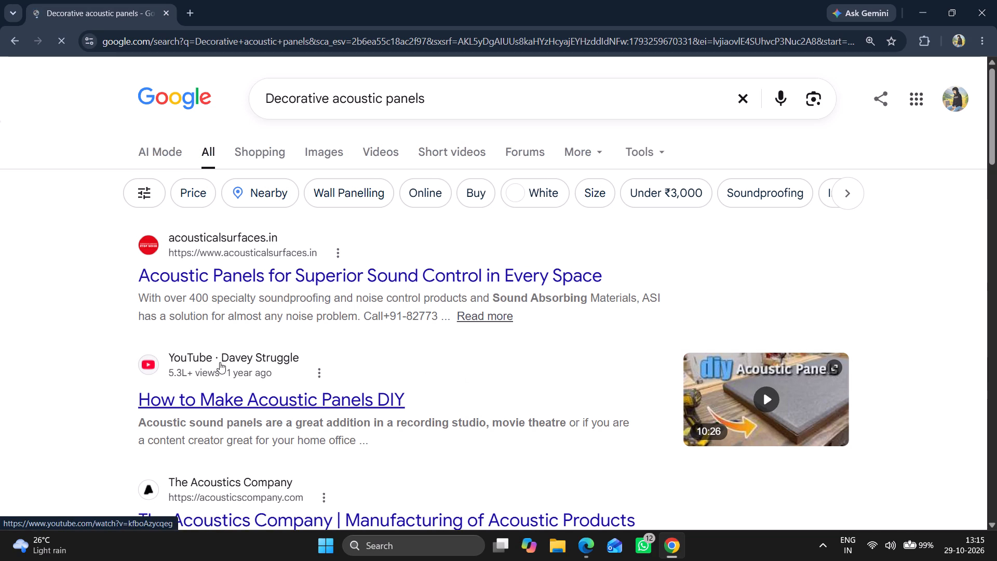
pyautogui.scroll(-4, 181, 507)
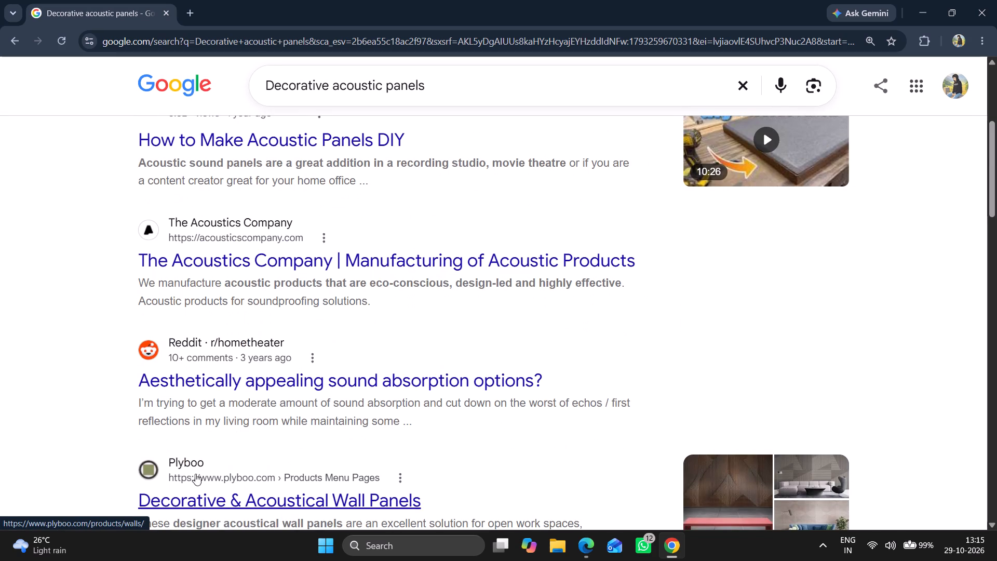
pyautogui.scroll(-3, 195, 474)
pyautogui.scroll(-10, 187, 416)
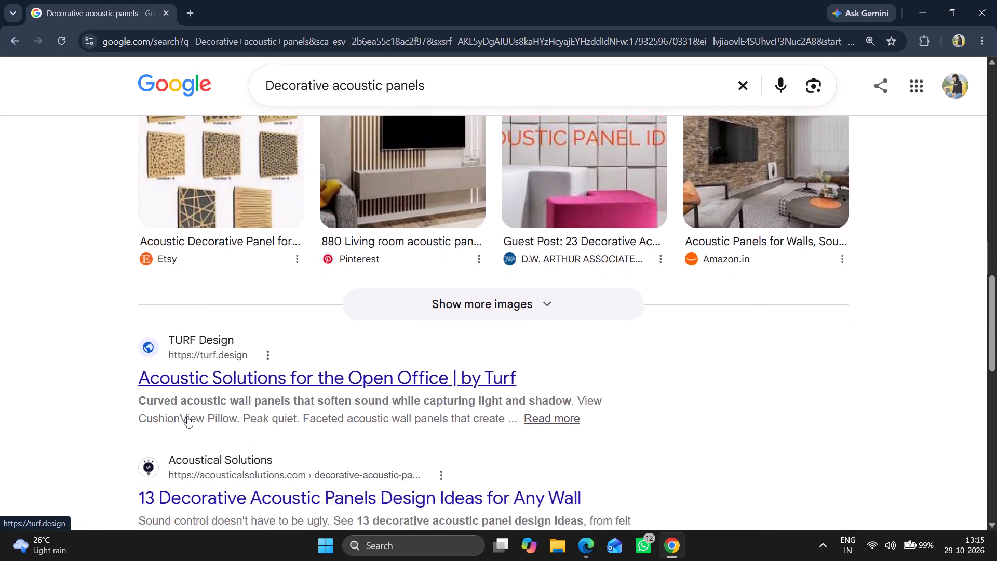
pyautogui.scroll(-6, 187, 416)
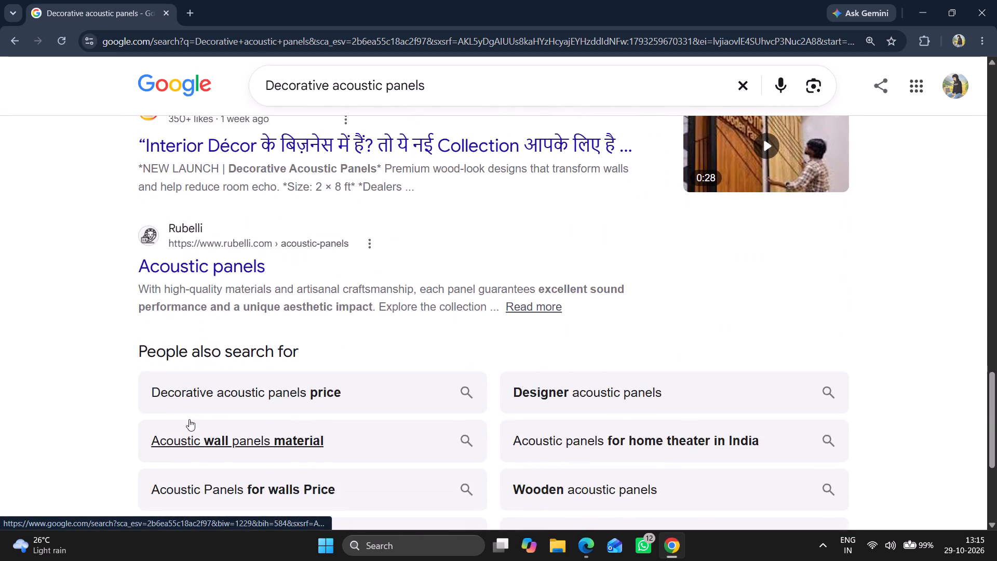
pyautogui.scroll(-4, 188, 419)
# Open the fourth page of "Decorative acoustic panels" results and look through it for a TAP Acoustics listing.
pyautogui.doubleClick(636, 378)
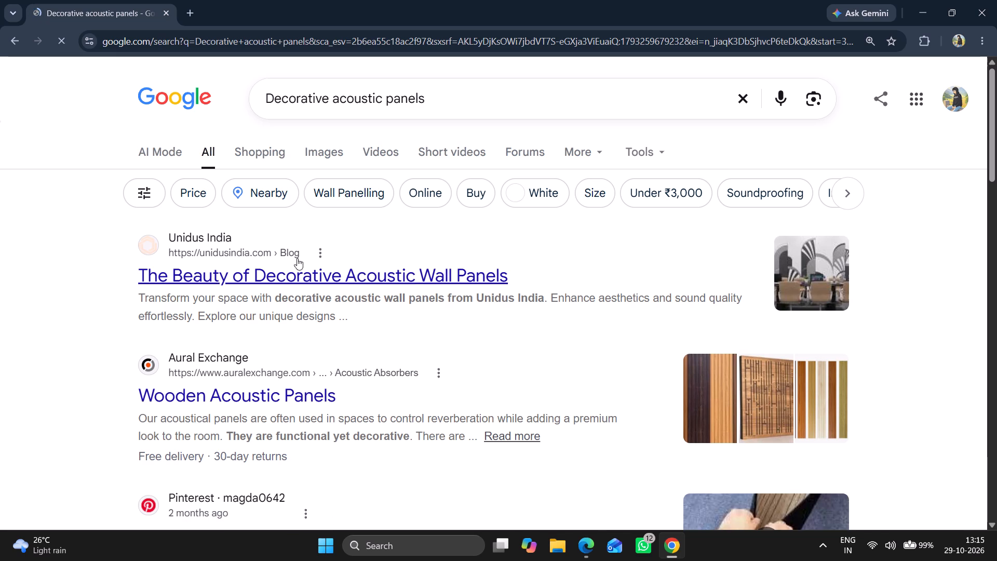
pyautogui.scroll(-2, 244, 375)
pyautogui.scroll(-4, 206, 409)
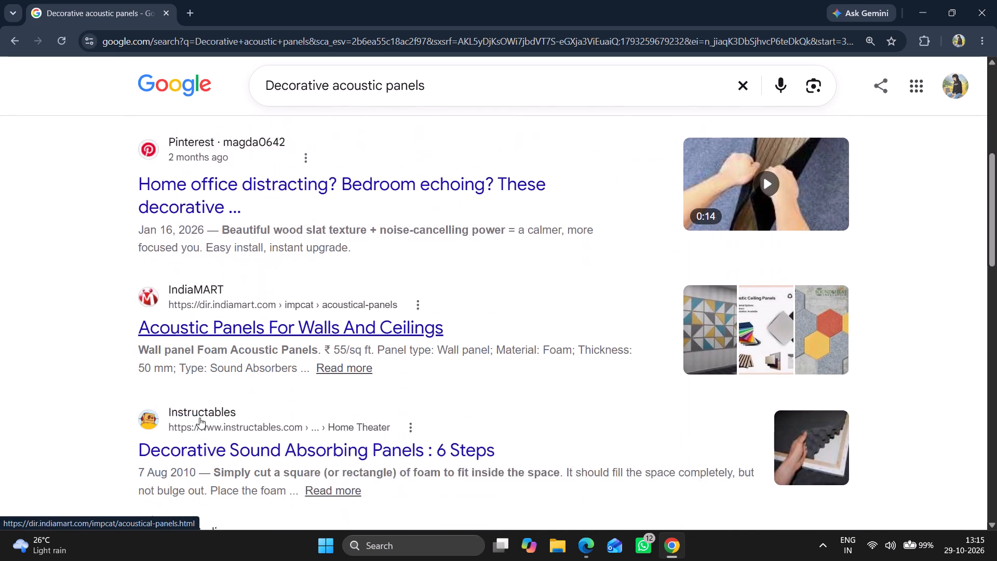
pyautogui.scroll(-7, 198, 410)
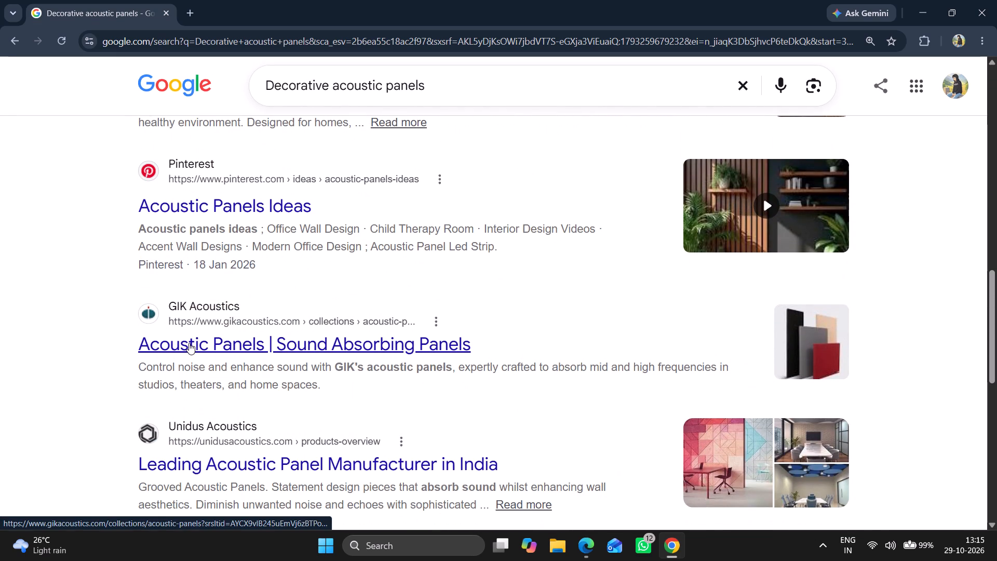
pyautogui.scroll(-2, 189, 343)
pyautogui.scroll(-1, 204, 384)
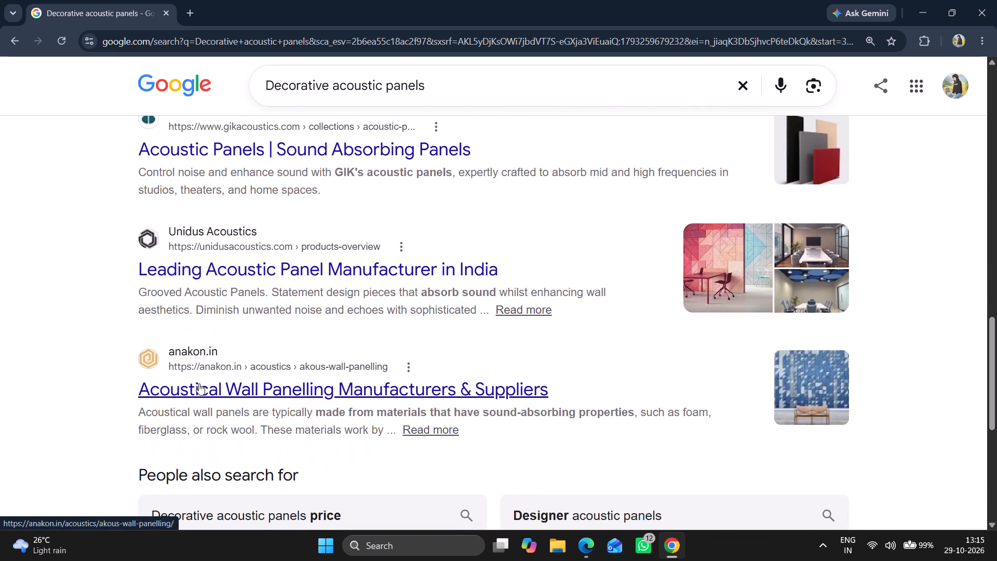
pyautogui.scroll(-6, 199, 383)
# Open the fifth page of "Decorative acoustic panels" results and look through it for a TAP Acoustics listing.
pyautogui.doubleClick(628, 387)
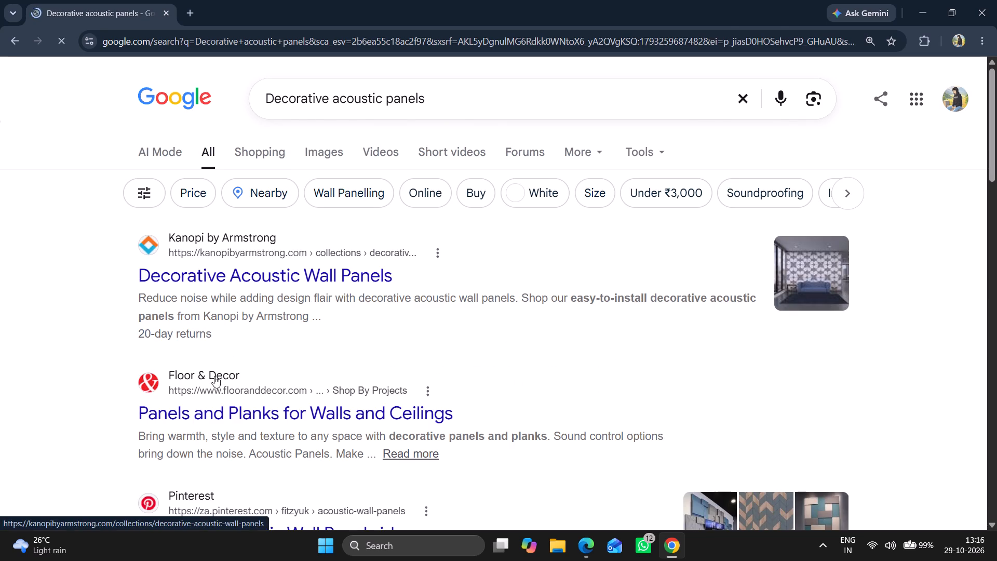
pyautogui.scroll(-6, 205, 389)
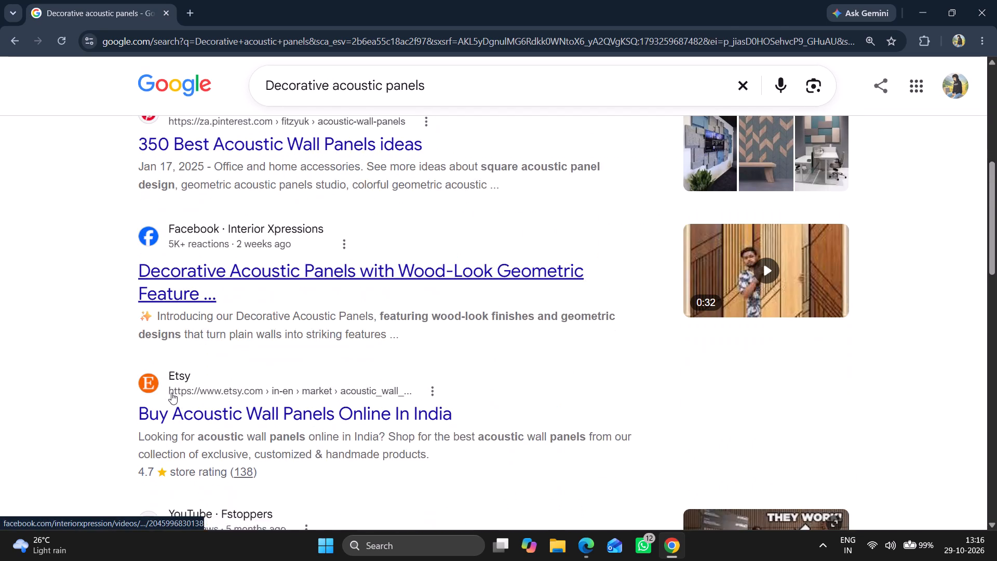
pyautogui.scroll(-10, 173, 395)
pyautogui.scroll(-5, 217, 385)
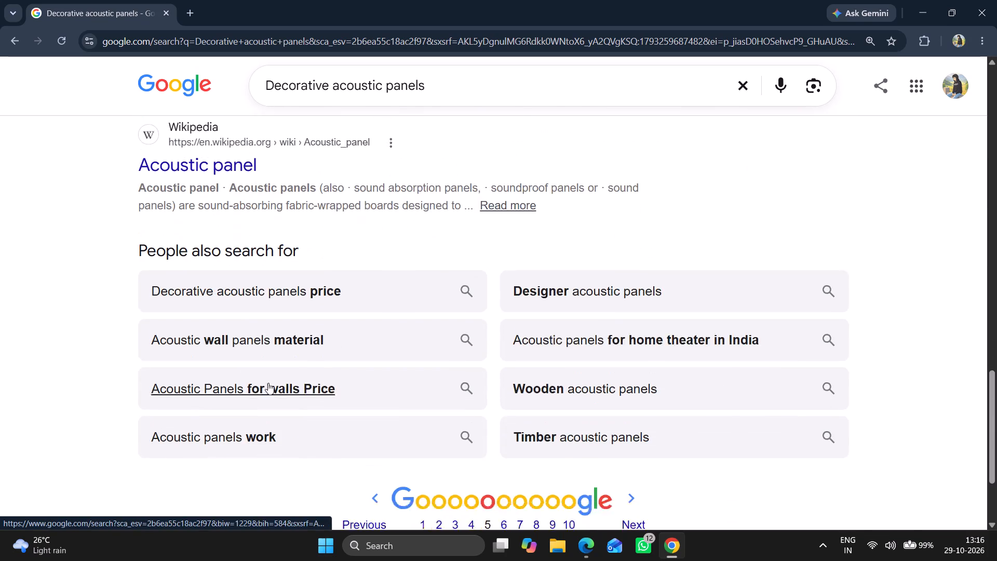
pyautogui.scroll(-2, 268, 383)
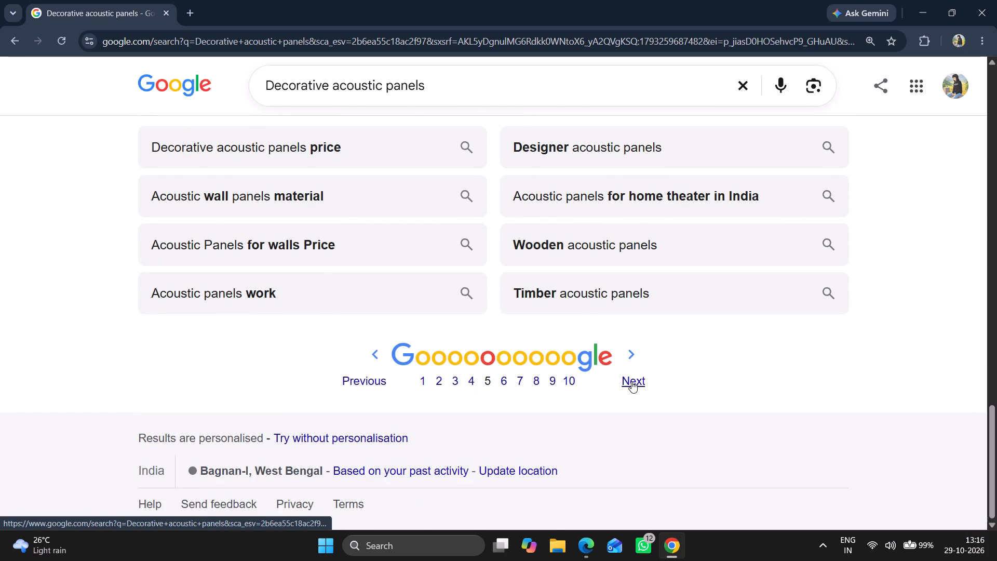
# Open the sixth page of "Decorative acoustic panels" results and look through it for a TAP Acoustics listing.
pyautogui.doubleClick(631, 381)
pyautogui.scroll(-5, 399, 333)
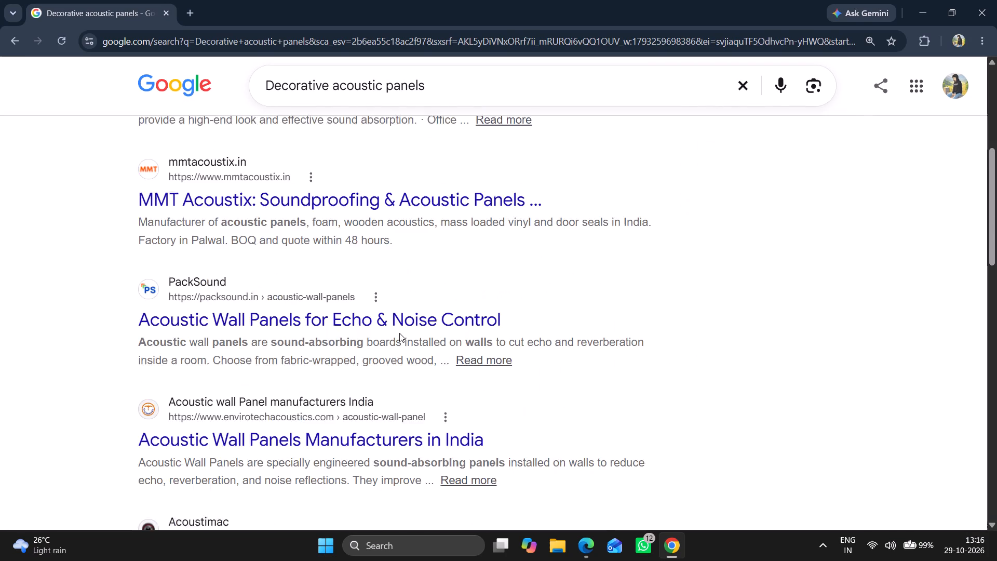
pyautogui.scroll(-10, 399, 333)
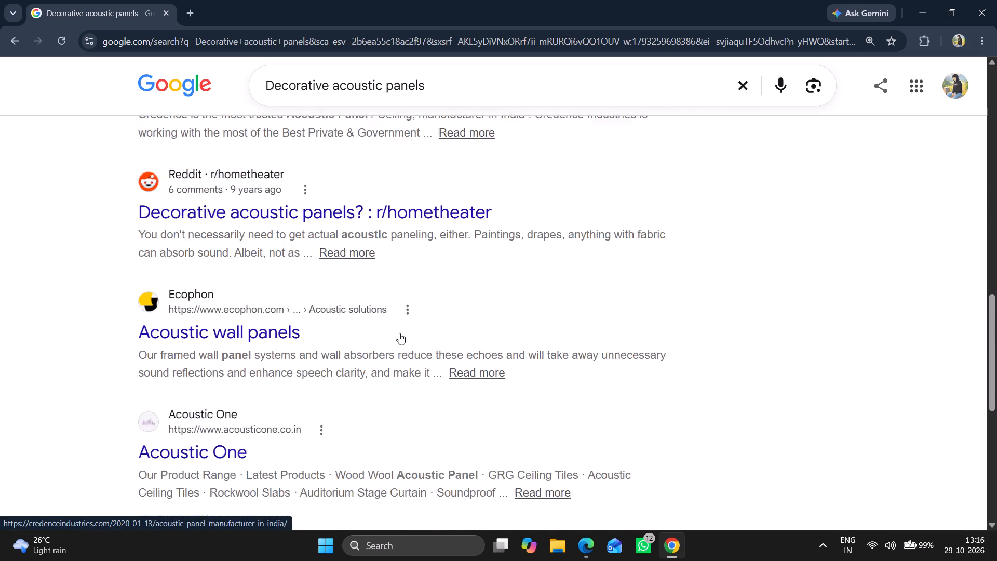
pyautogui.scroll(-4, 399, 333)
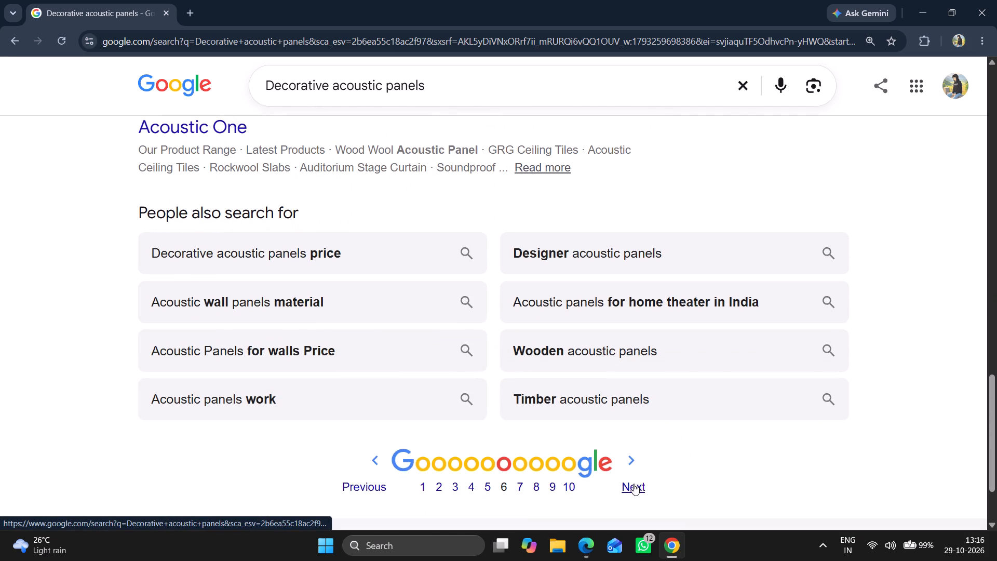
# Continue past the sixth page of "Decorative acoustic panels" results, looking for a TAP Acoustics listing.
pyautogui.click(634, 484)
pyautogui.click(630, 485)
pyautogui.scroll(-4, 491, 356)
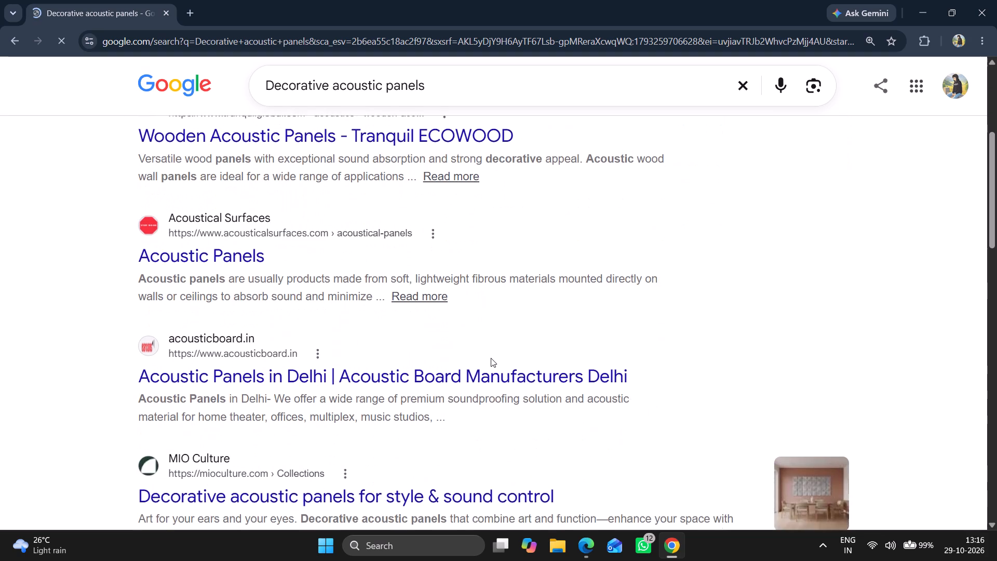
# Look through the seventh page of "Decorative acoustic panels" results for a TAP Acoustics listing.
pyautogui.scroll(-14, 491, 358)
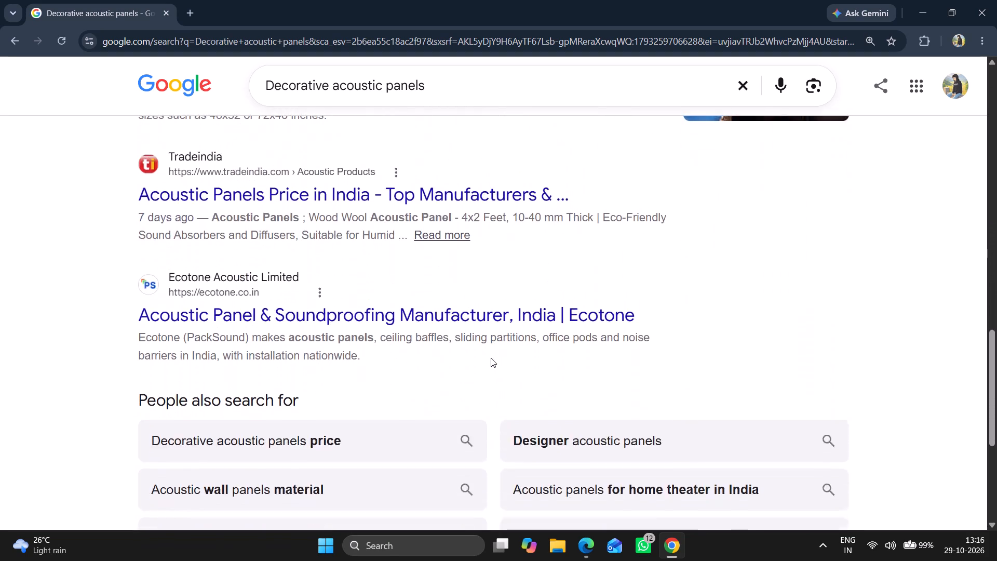
pyautogui.scroll(-4, 548, 397)
# Open the eighth page of "Decorative acoustic panels" results and look through it for a TAP Acoustics listing.
pyautogui.doubleClick(627, 383)
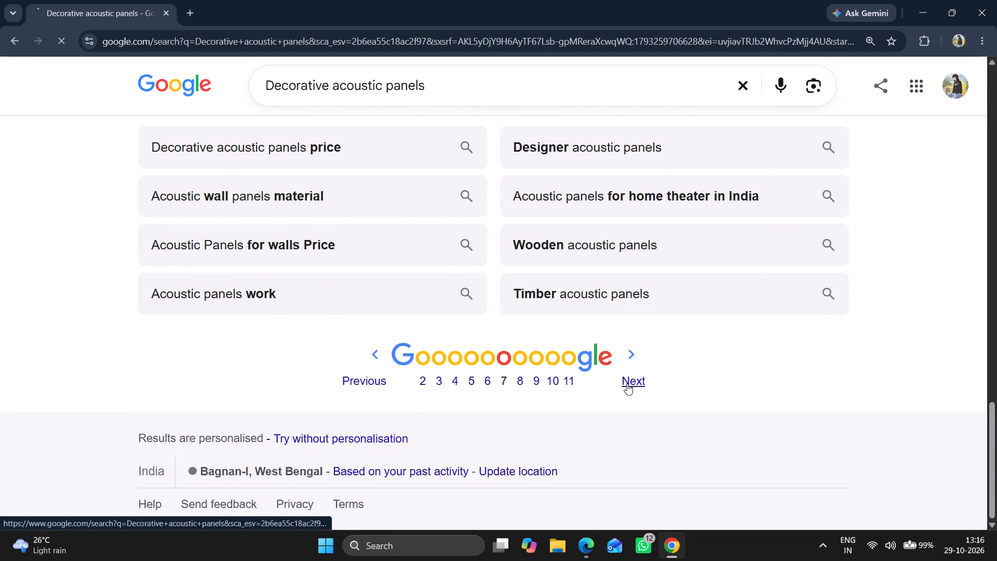
pyautogui.scroll(-7, 436, 361)
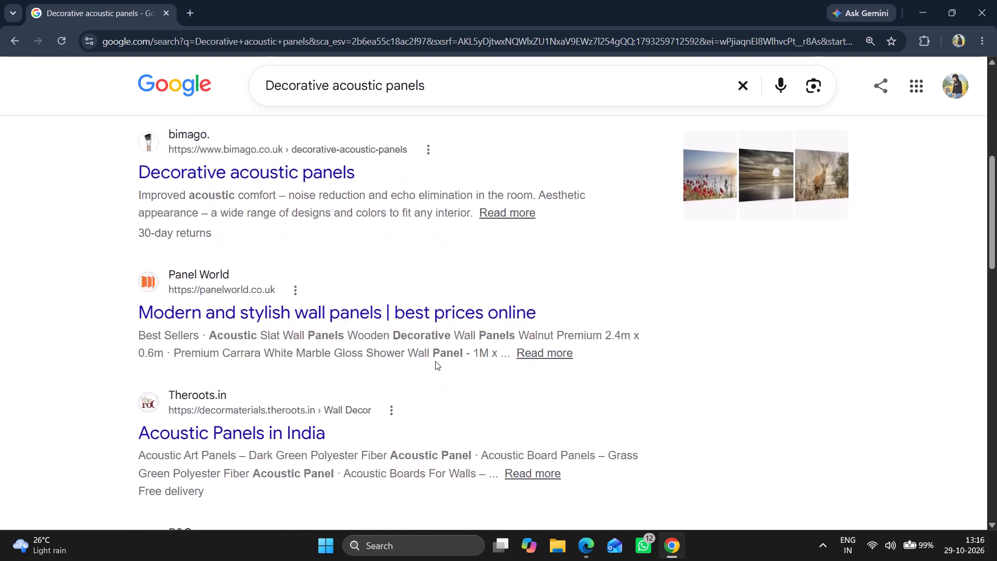
pyautogui.scroll(-14, 435, 361)
# Open the ninth page of "Decorative acoustic panels" results and look through it for a TAP Acoustics listing.
pyautogui.doubleClick(629, 427)
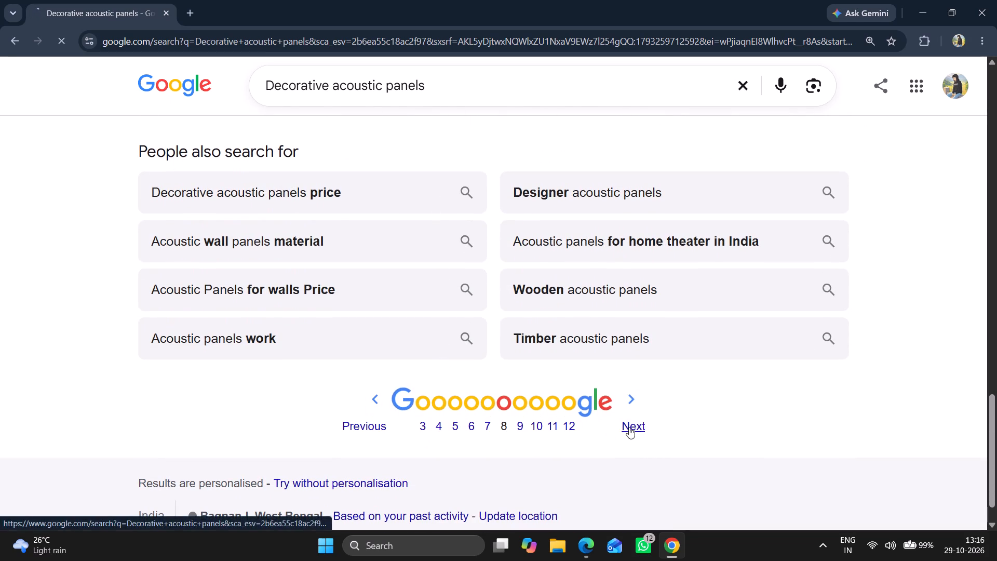
pyautogui.scroll(-10, 435, 322)
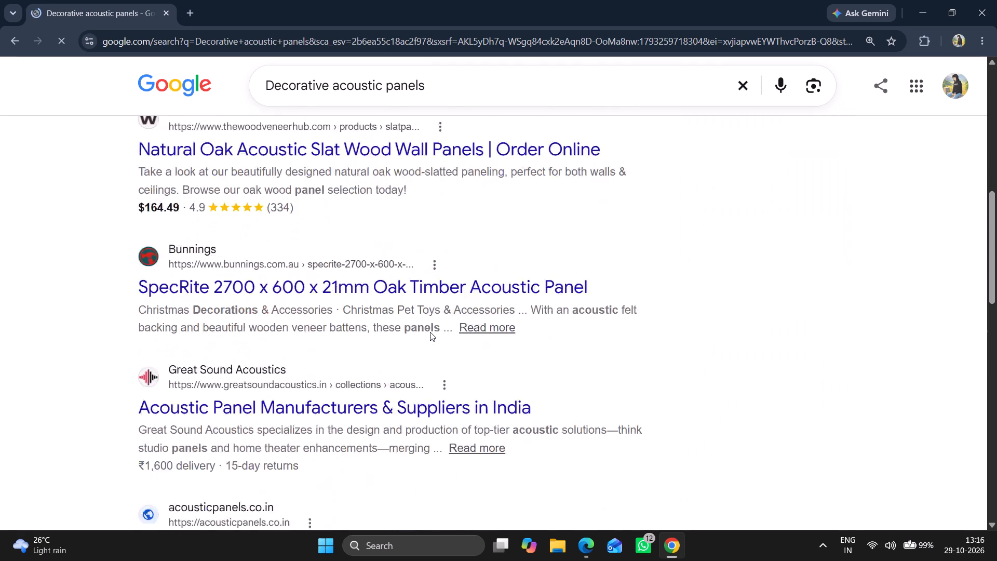
pyautogui.scroll(-10, 430, 333)
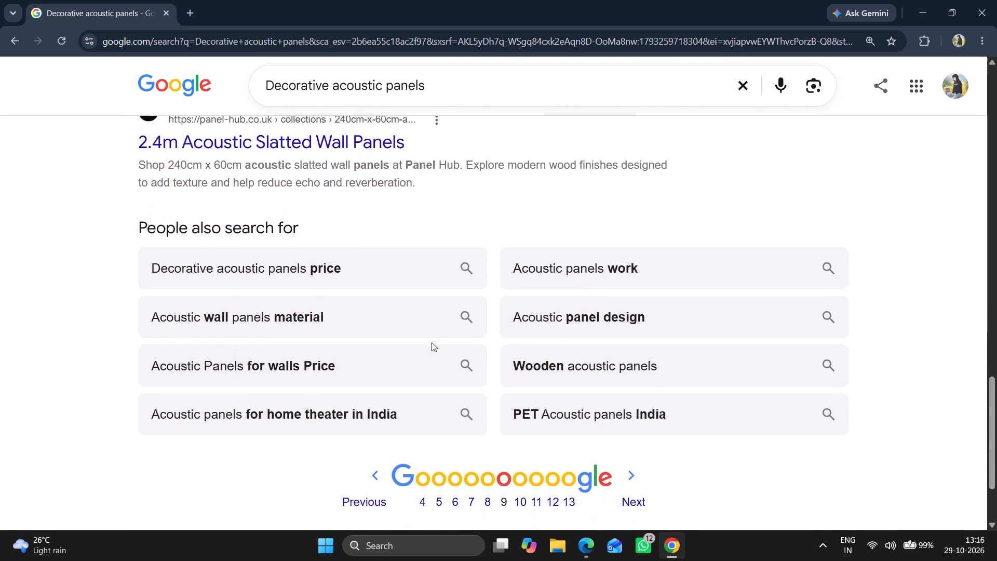
pyautogui.scroll(-3, 459, 352)
# Open the tenth page of "Decorative acoustic panels" results and look through it for a TAP Acoustics listing.
pyautogui.doubleClick(630, 375)
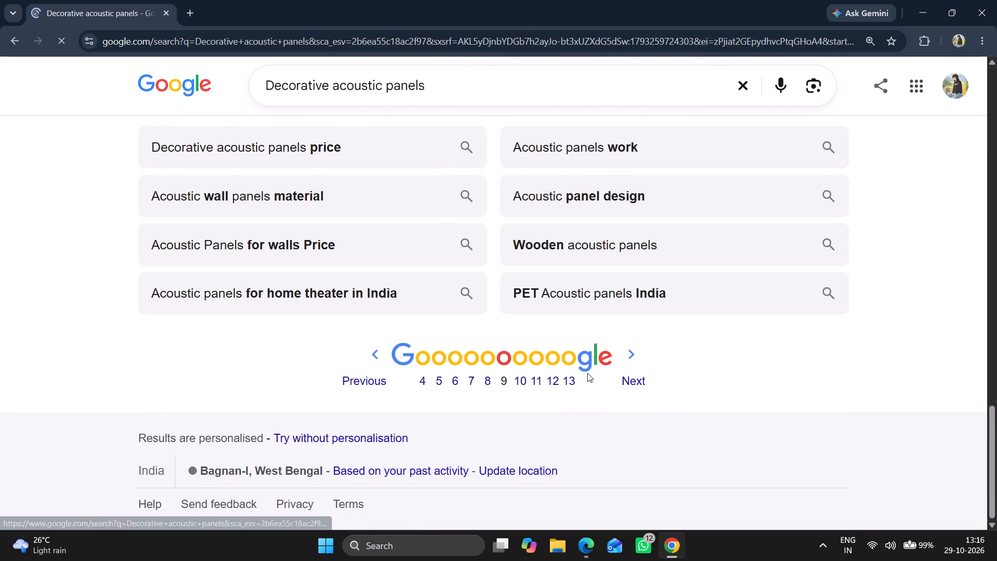
pyautogui.scroll(-11, 492, 349)
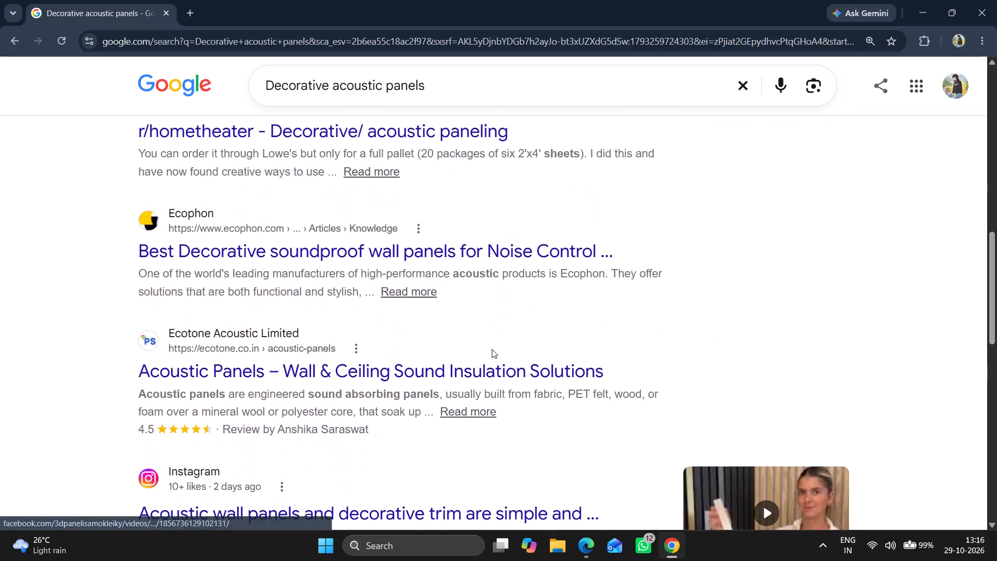
pyautogui.scroll(-10, 492, 349)
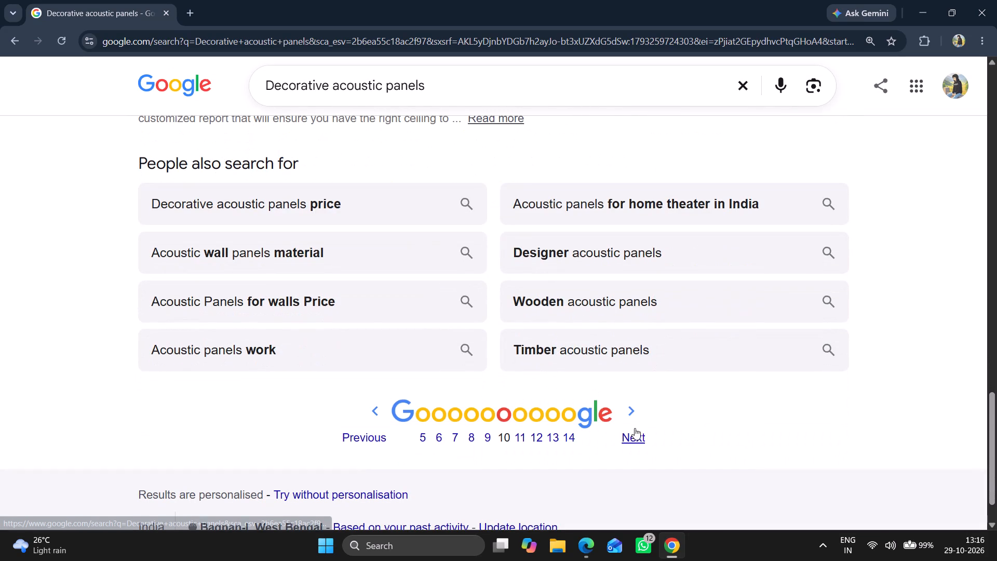
# Open the eleventh page of "Decorative acoustic panels" results and look through it for a TAP Acoustics listing.
pyautogui.doubleClick(636, 429)
pyautogui.scroll(-14, 636, 429)
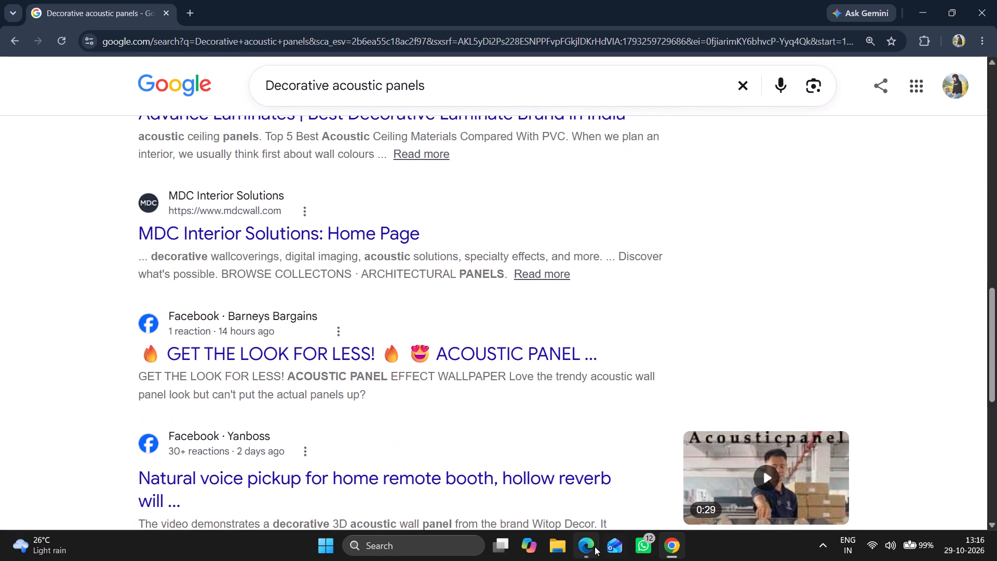
# Switch to the Rank-Updated Sheet in Microsoft Edge to record the rank for "Decorative acoustic panels" in column C of TAP-seo.
pyautogui.moveTo(592, 545); pyautogui.dragTo(600, 545)
pyautogui.click(602, 545)
pyautogui.doubleClick(586, 549)
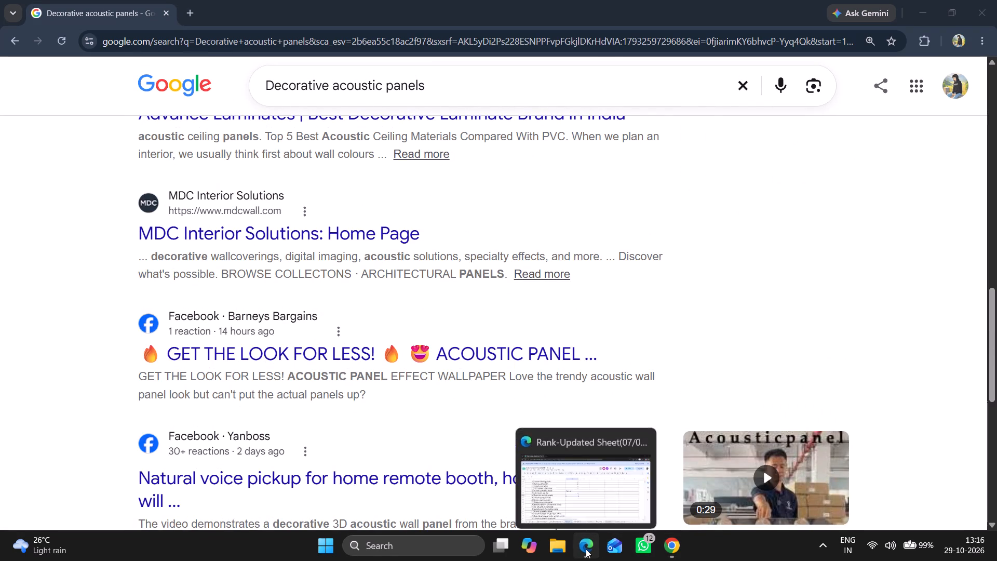
pyautogui.click(586, 549)
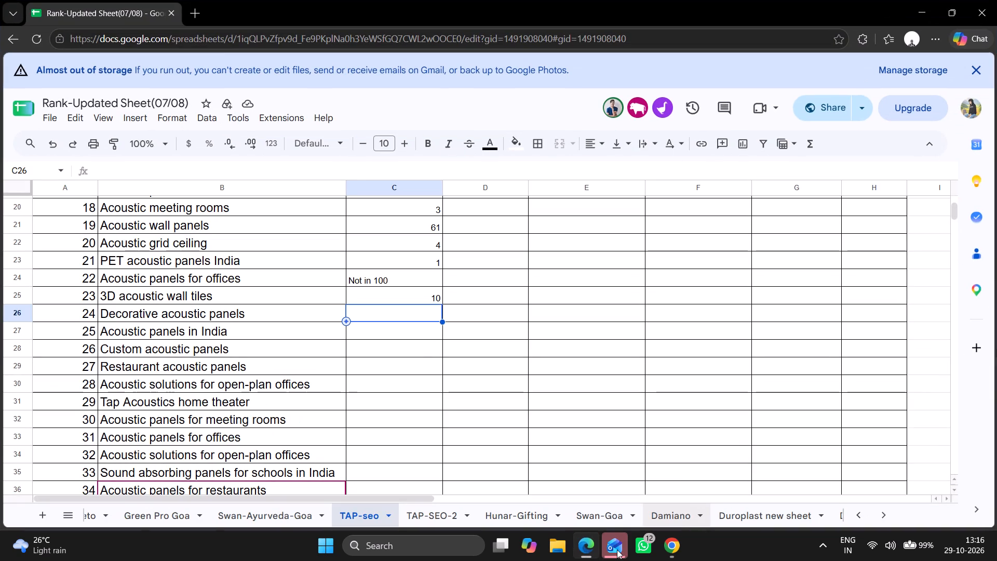
pyautogui.doubleClick(662, 436)
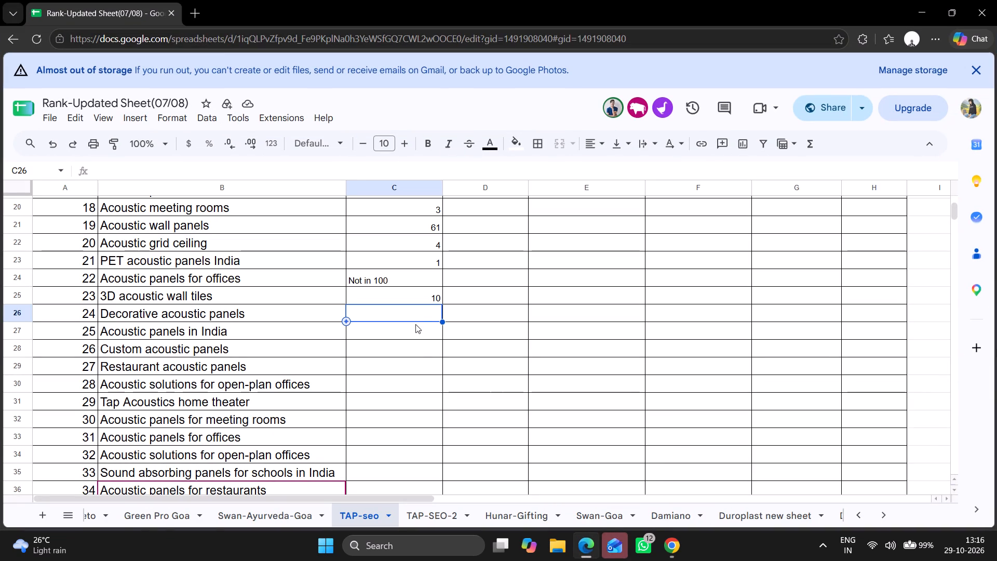
# In the TAP-seo sheet in Edge, enter "Not in 100" in C26 as the rank for "Decorative acoustic panels".
pyautogui.doubleClick(411, 313)
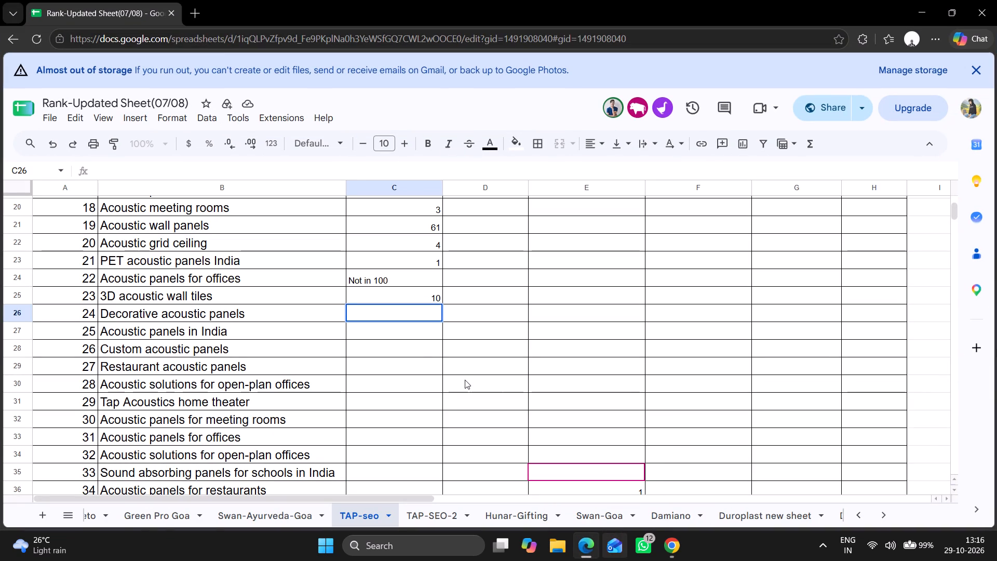
pyautogui.hotkey('shift', 'n')
pyautogui.write('ot')
pyautogui.press('space')
pyautogui.write('in 100')
pyautogui.press('Return')
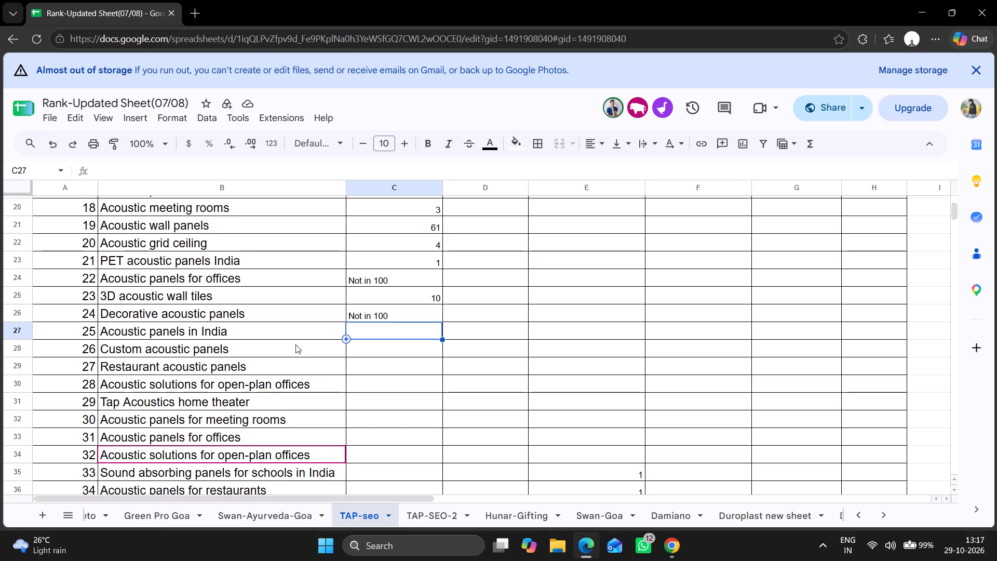
# Copy the keyword "Acoustic panels in India" from B27 of the TAP-seo sheet and search Google for it in Chrome.
pyautogui.tripleClick(274, 329)
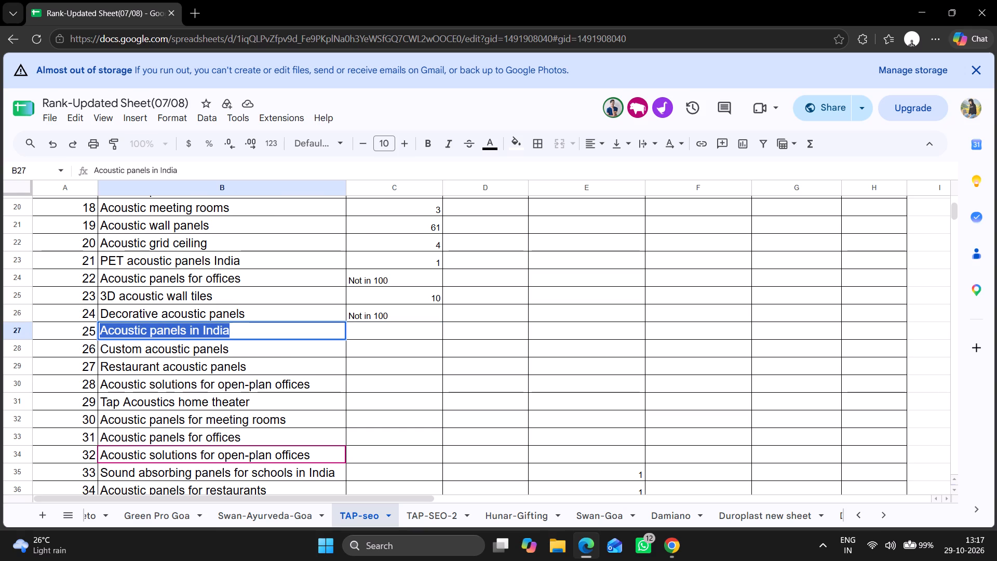
pyautogui.hotkey('ctrl', 'c')
pyautogui.doubleClick(417, 325)
pyautogui.scroll(-2, 489, 377)
pyautogui.scroll(1, 489, 377)
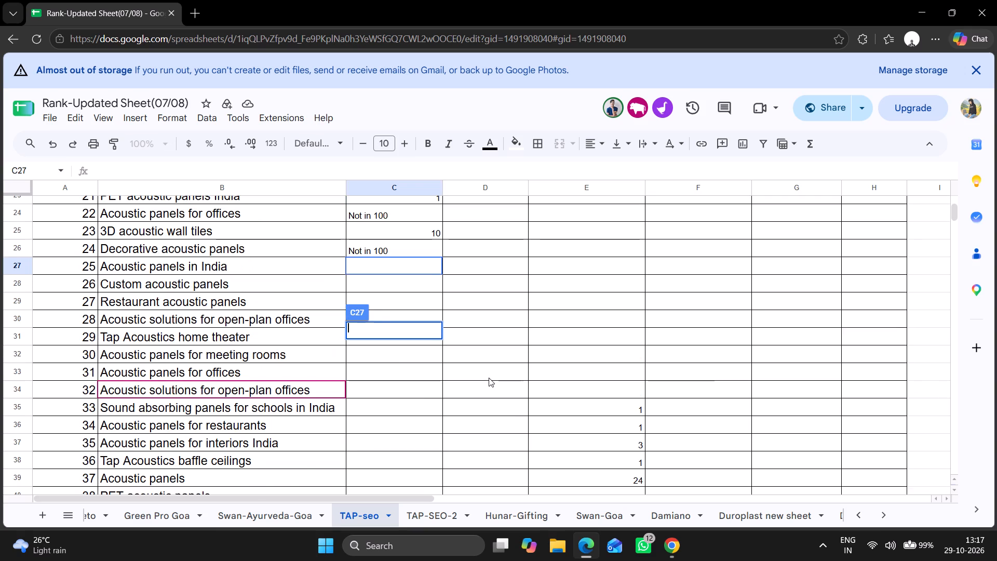
pyautogui.scroll(1, 486, 378)
pyautogui.doubleClick(418, 337)
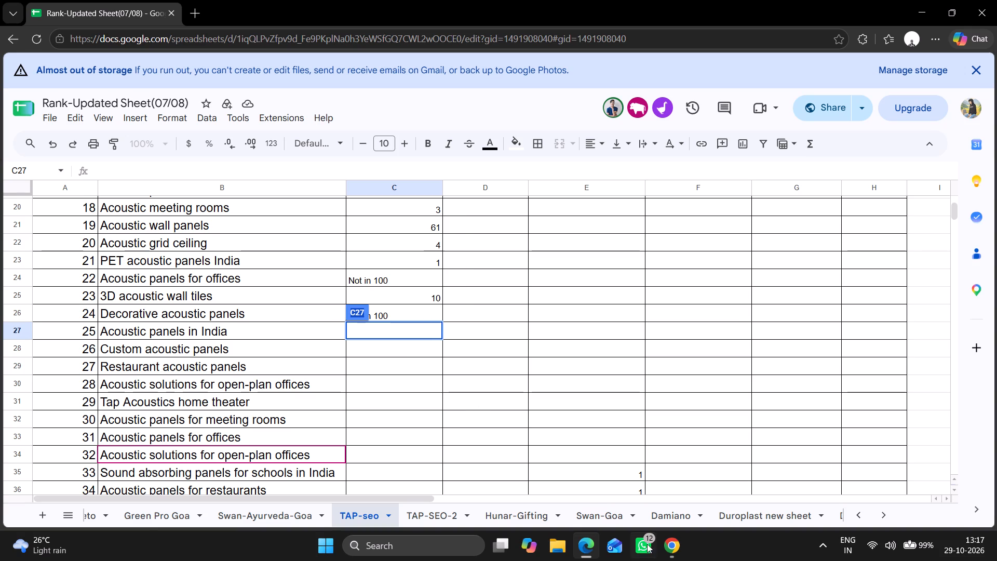
pyautogui.doubleClick(669, 550)
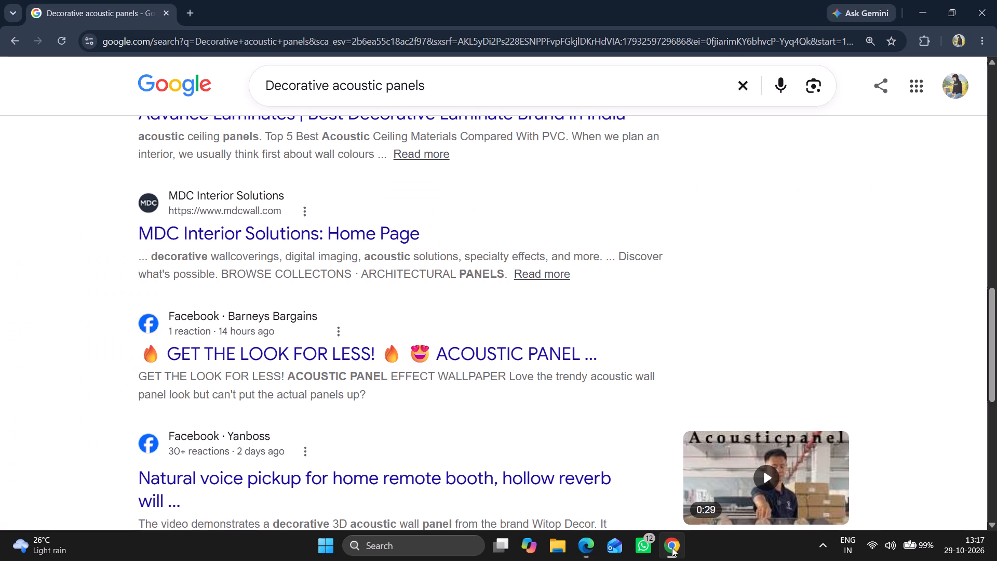
pyautogui.tripleClick(471, 80)
pyautogui.tripleClick(471, 80)
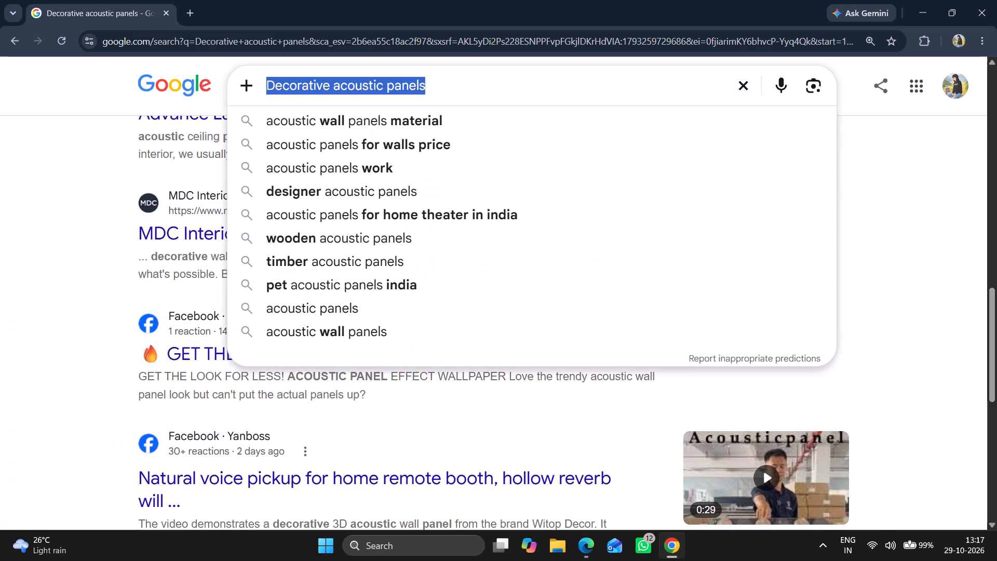
pyautogui.click(471, 80)
pyautogui.hotkey('ctrl', 'v')
pyautogui.press('Return')
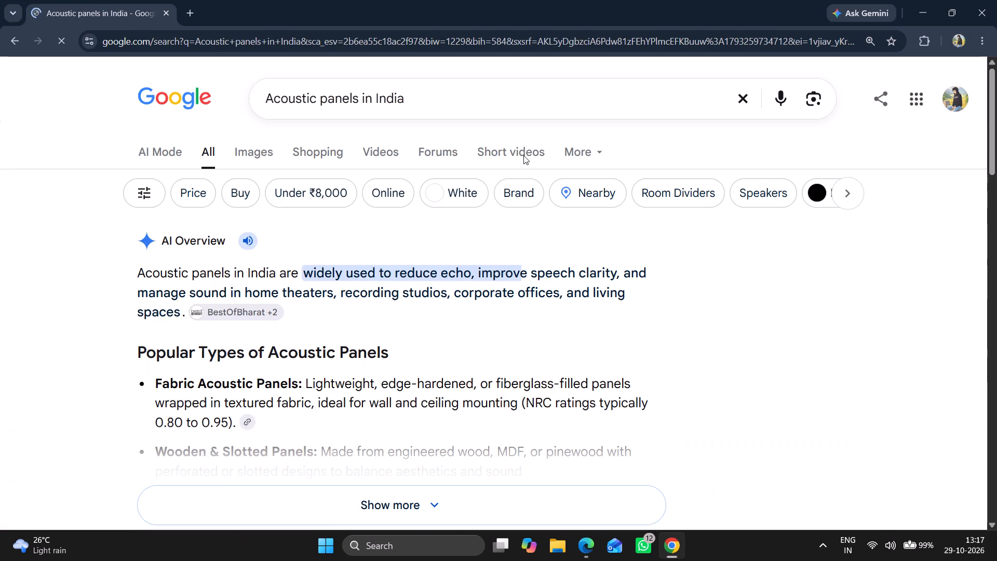
# Look through the first page of "Acoustic panels in India" results for a TAP Acoustics listing.
pyautogui.scroll(-5, 312, 344)
pyautogui.scroll(-2, 210, 309)
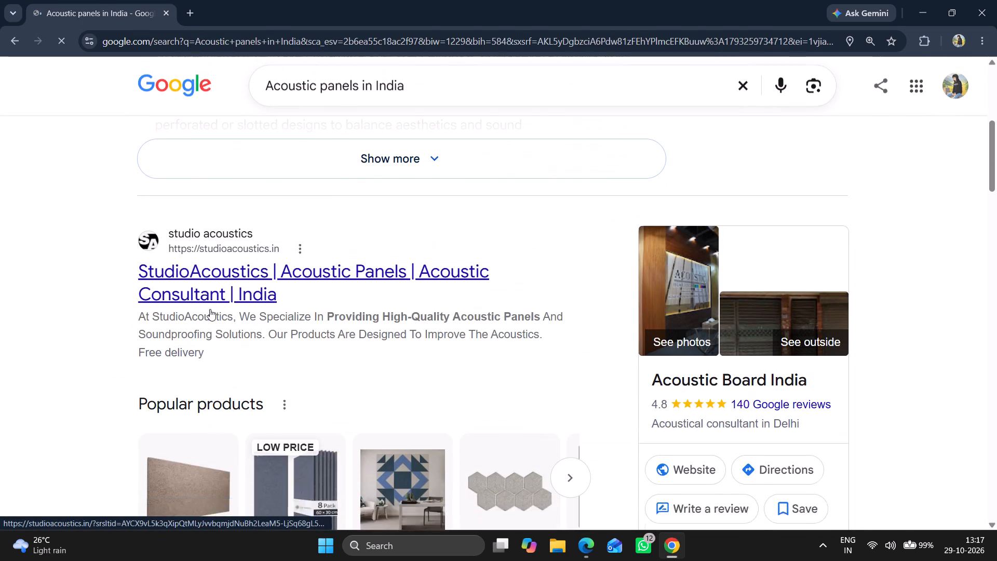
pyautogui.scroll(-5, 210, 309)
pyautogui.scroll(-5, 206, 357)
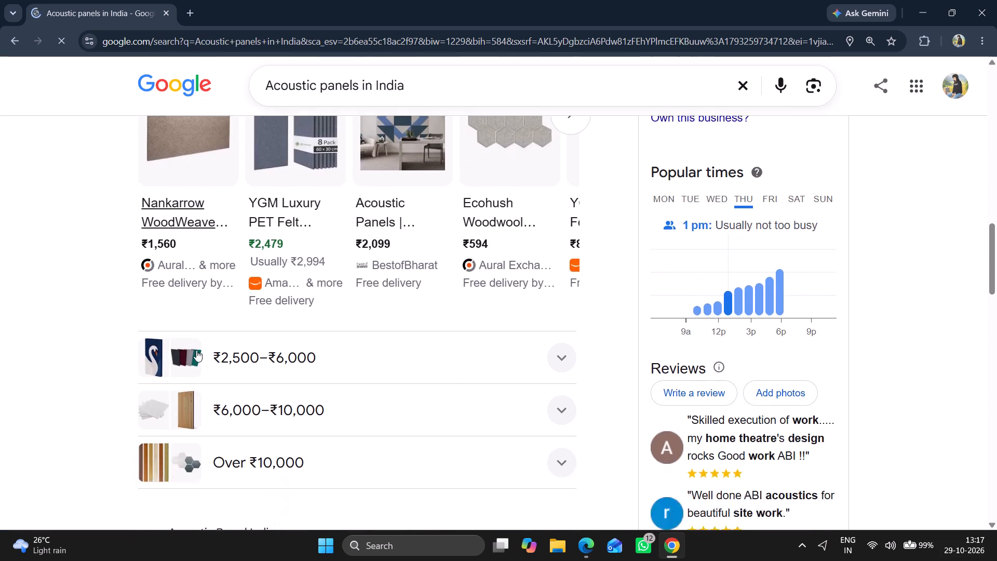
pyautogui.scroll(-3, 196, 350)
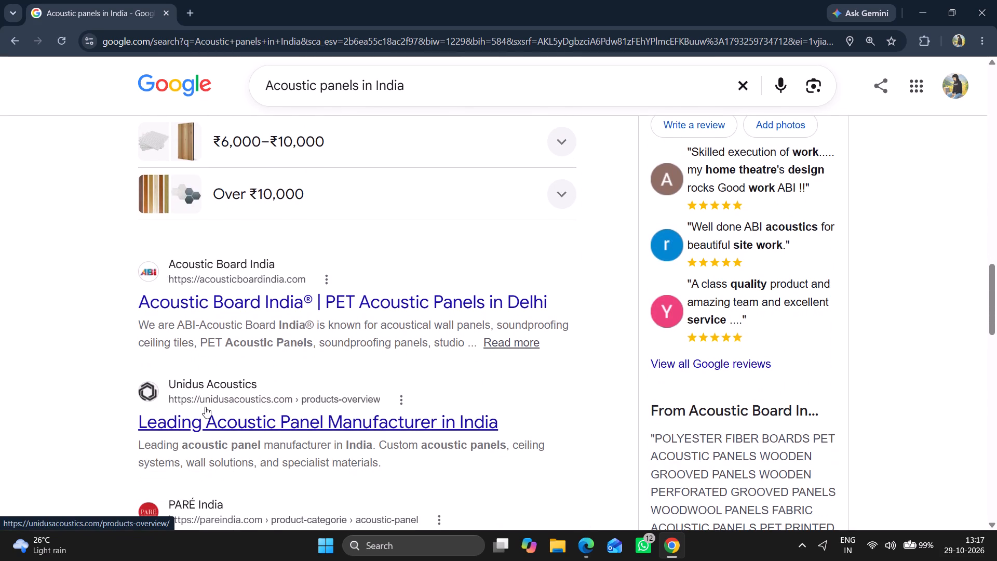
pyautogui.scroll(-1, 205, 407)
pyautogui.scroll(-2, 159, 463)
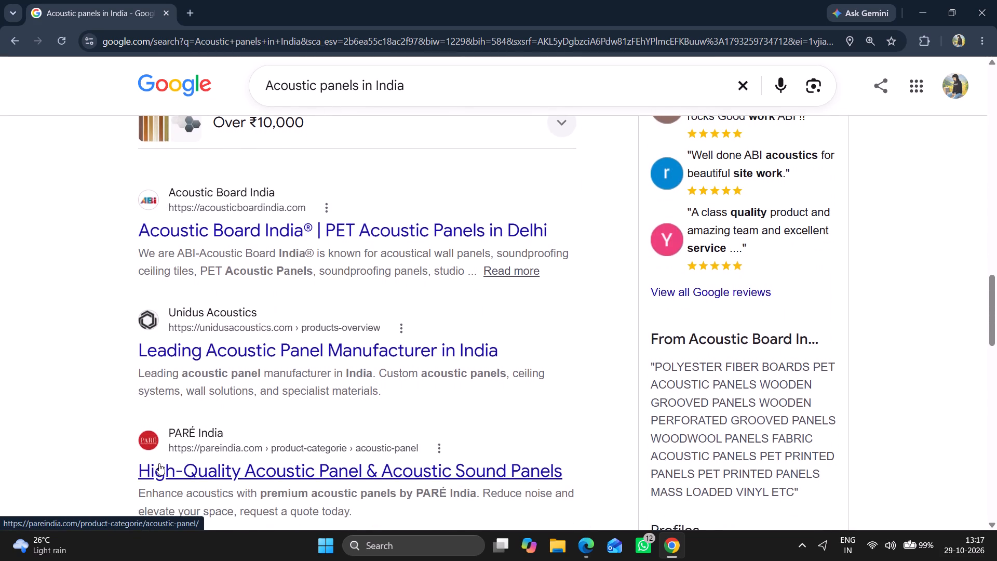
pyautogui.scroll(-3, 191, 462)
pyautogui.scroll(-1, 197, 419)
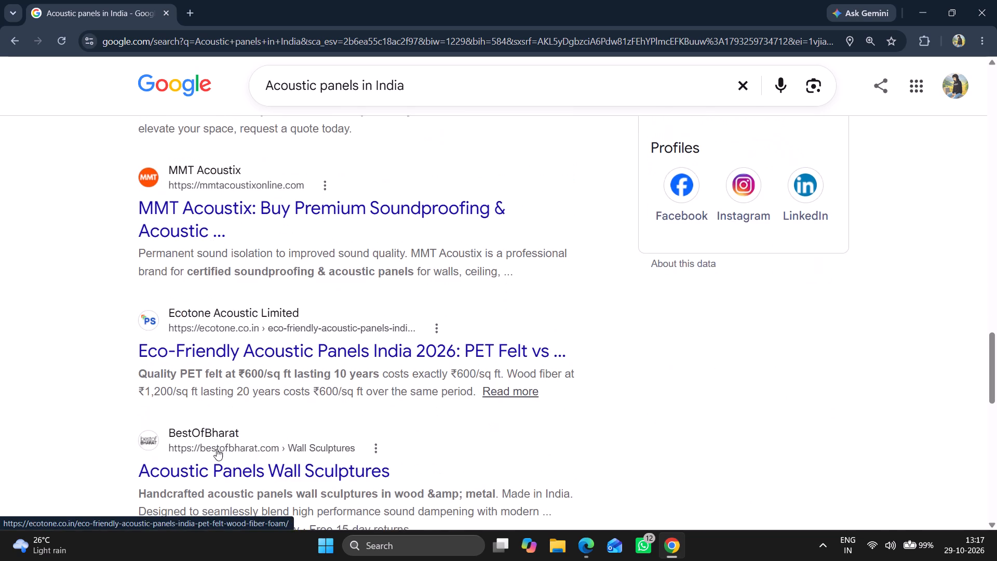
pyautogui.scroll(-8, 221, 452)
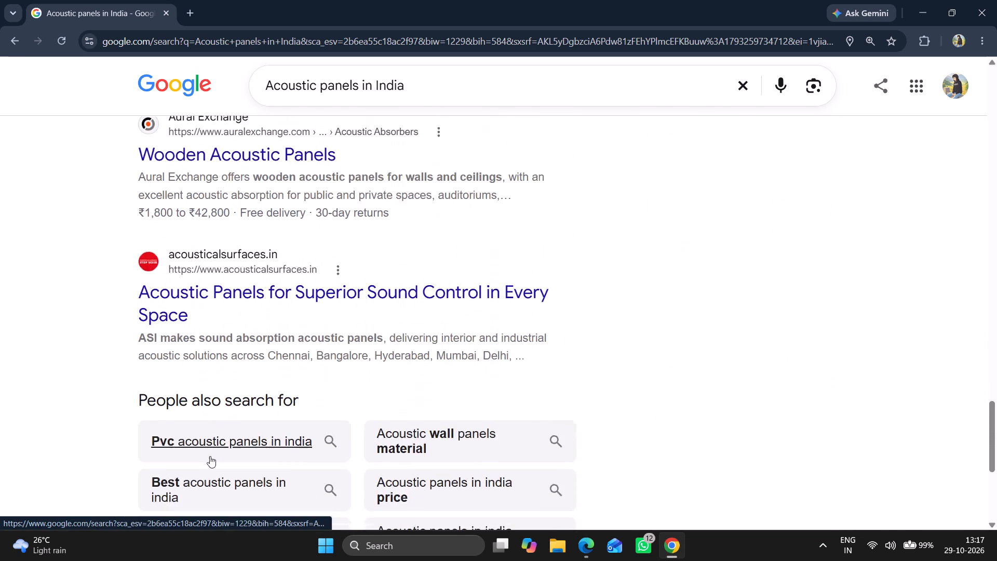
pyautogui.scroll(-4, 210, 456)
# Look through the second page of "Acoustic panels in India" results for a TAP Acoustics listing.
pyautogui.tripleClick(475, 379)
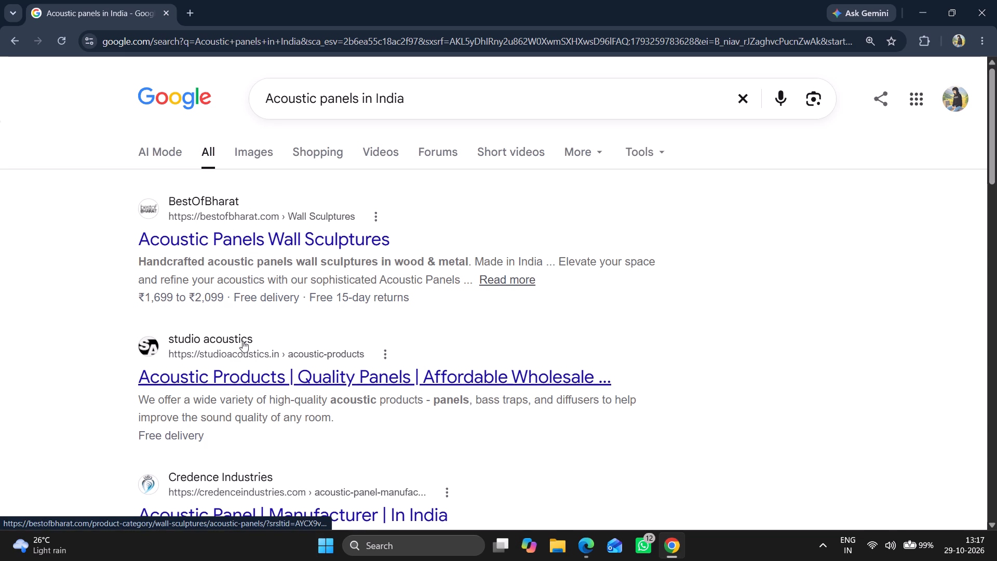
pyautogui.scroll(-1, 229, 362)
pyautogui.scroll(-3, 217, 451)
pyautogui.scroll(-1, 196, 352)
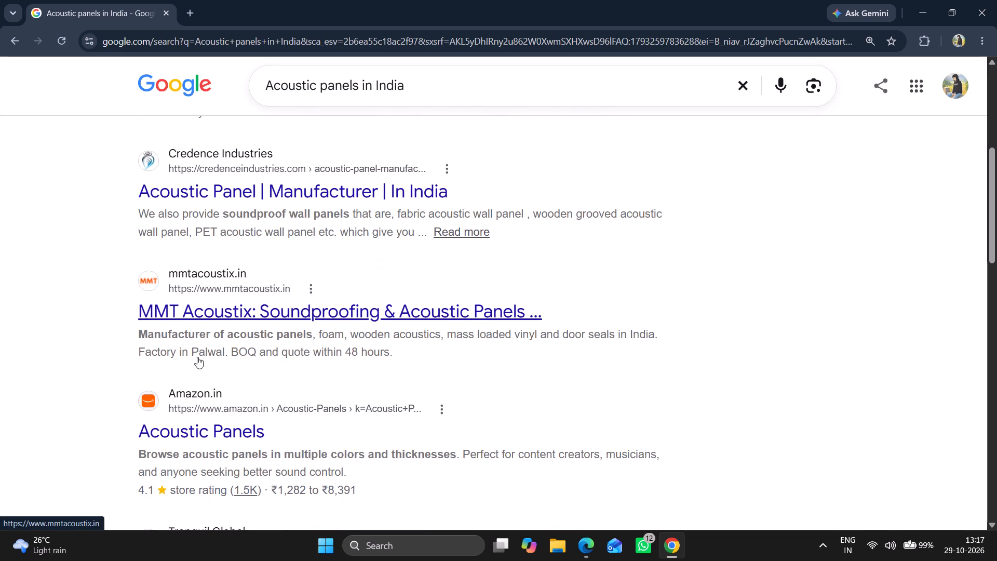
pyautogui.scroll(-3, 175, 415)
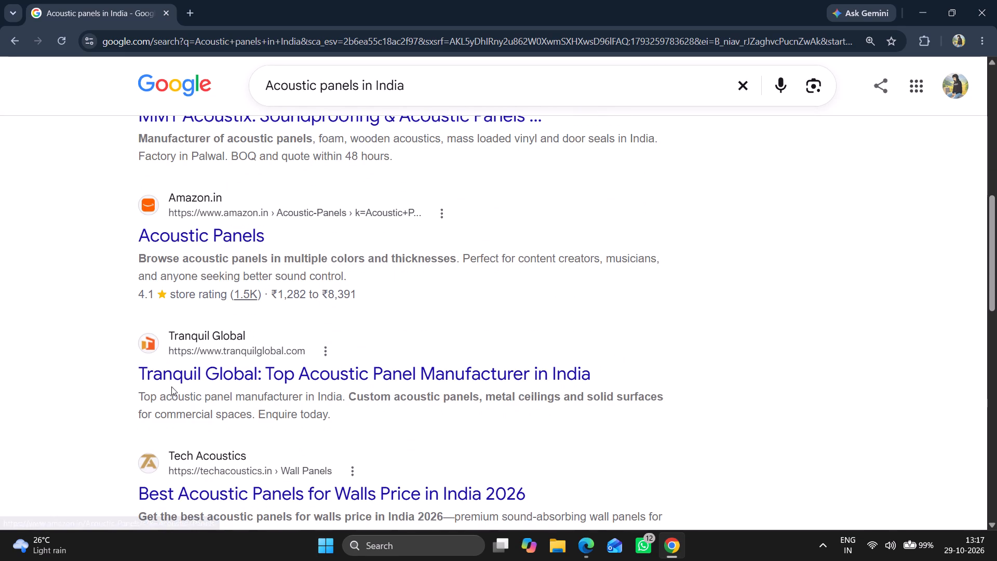
pyautogui.scroll(-1, 171, 386)
pyautogui.scroll(-4, 215, 438)
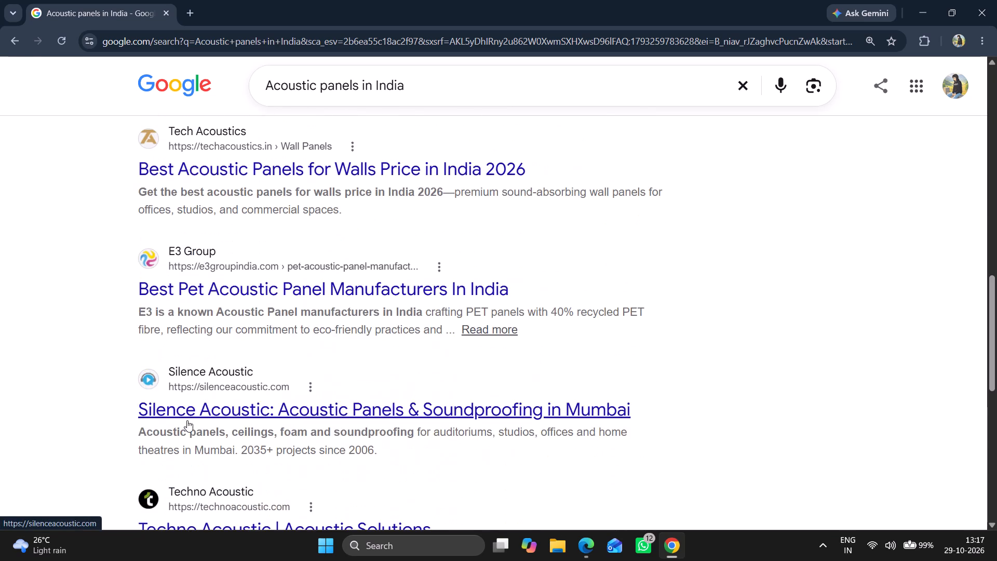
pyautogui.scroll(-8, 185, 408)
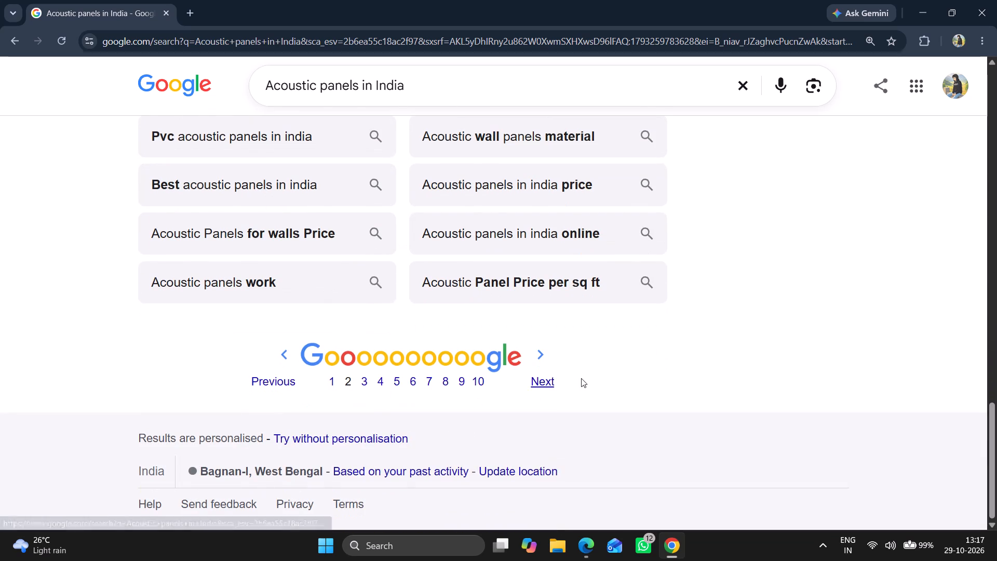
# Look through the third page of "Acoustic panels in India" results for a TAP Acoustics listing.
pyautogui.doubleClick(548, 381)
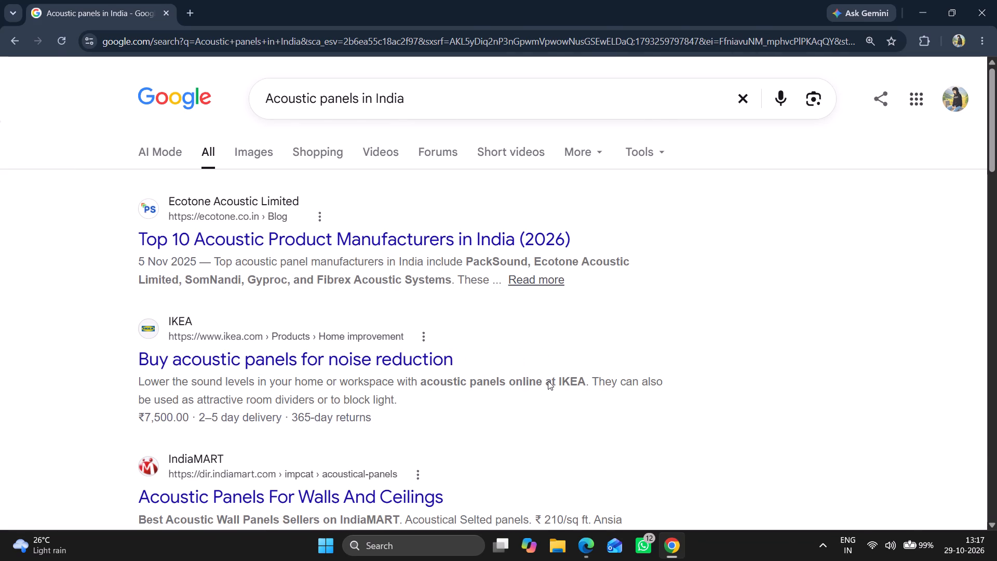
pyautogui.scroll(-1, 260, 353)
pyautogui.scroll(-2, 225, 412)
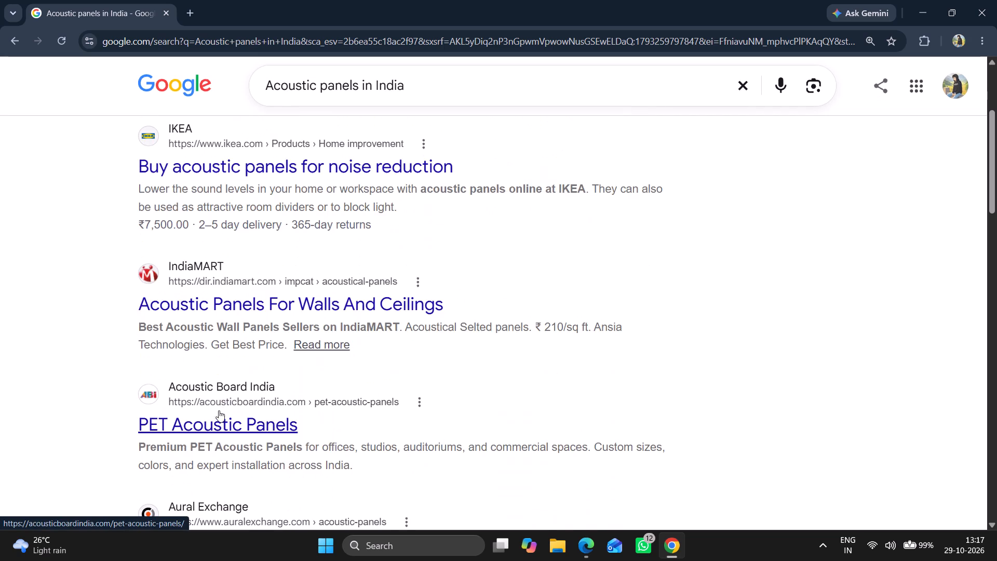
pyautogui.scroll(-5, 219, 412)
pyautogui.scroll(-2, 192, 342)
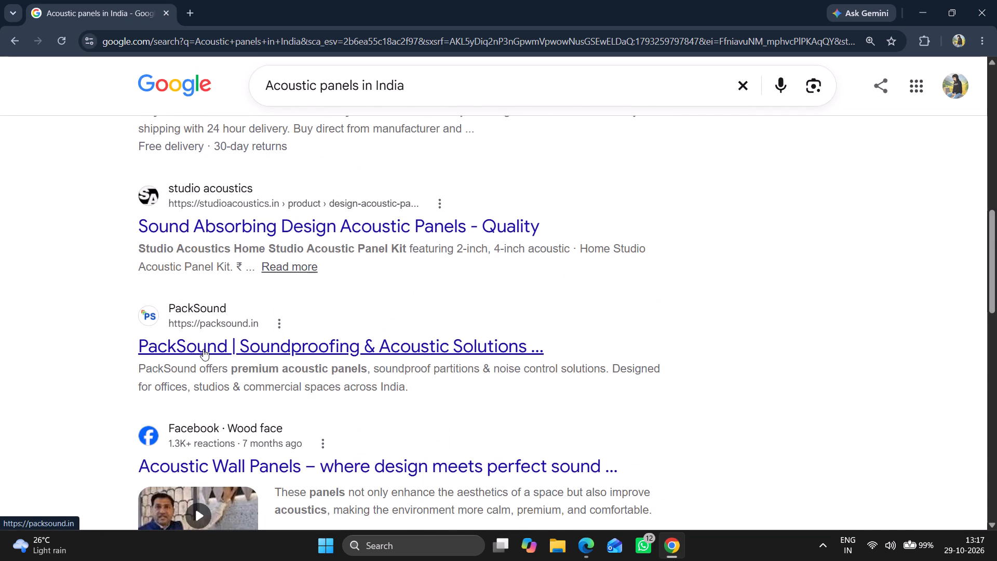
pyautogui.scroll(-1, 203, 349)
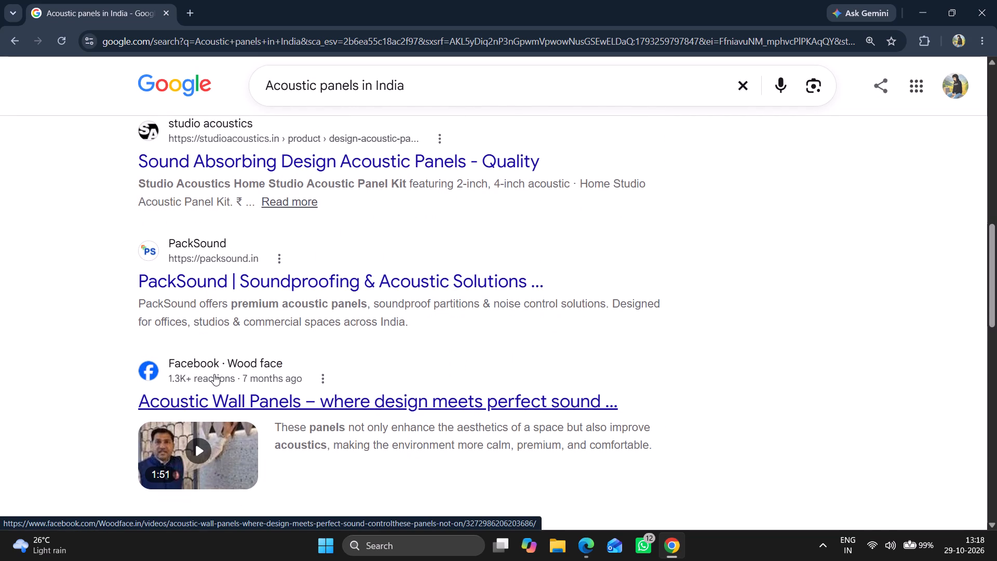
pyautogui.scroll(-1, 214, 375)
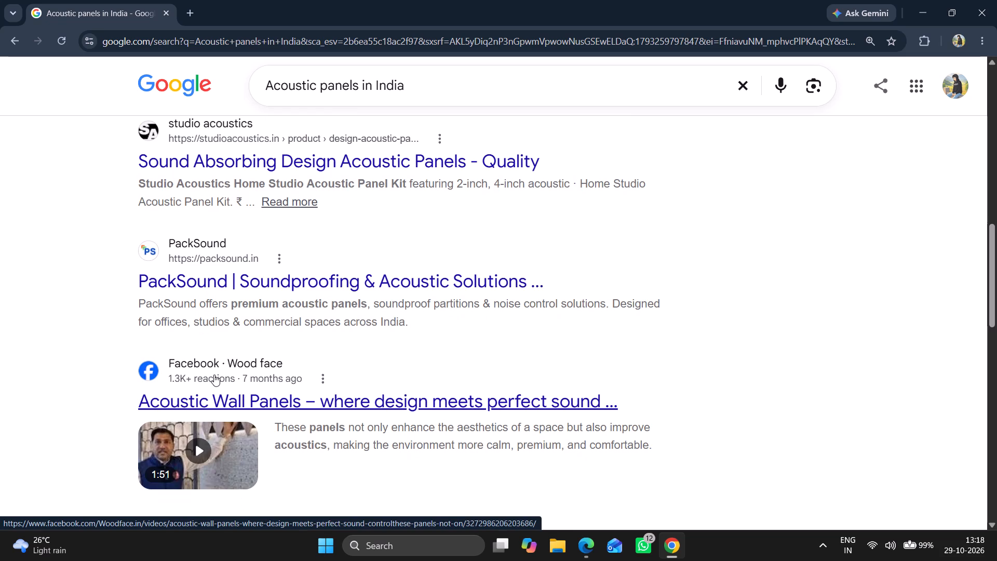
pyautogui.scroll(-12, 214, 375)
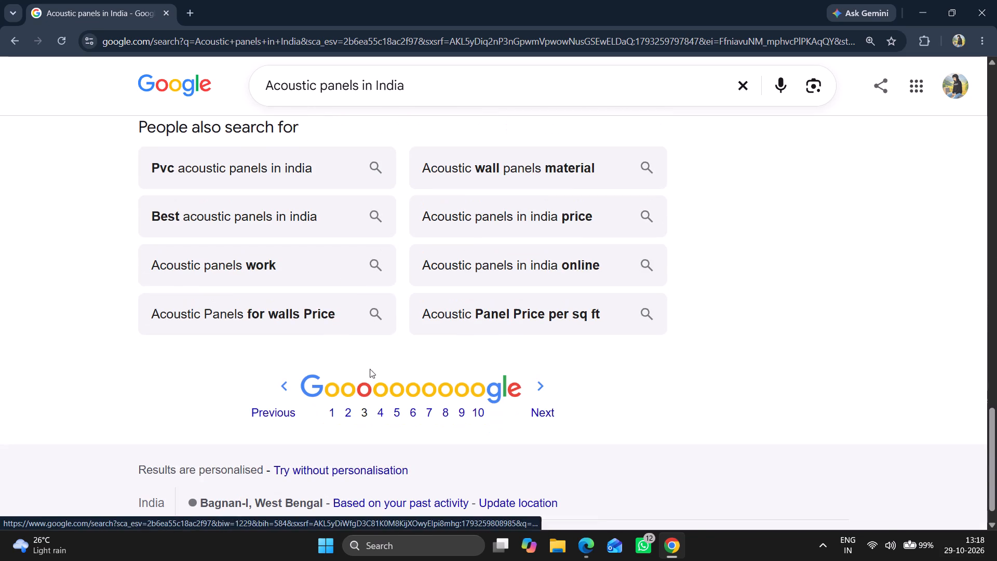
# Look through the fourth page of "Acoustic panels in India" results for a TAP Acoustics listing.
pyautogui.doubleClick(527, 404)
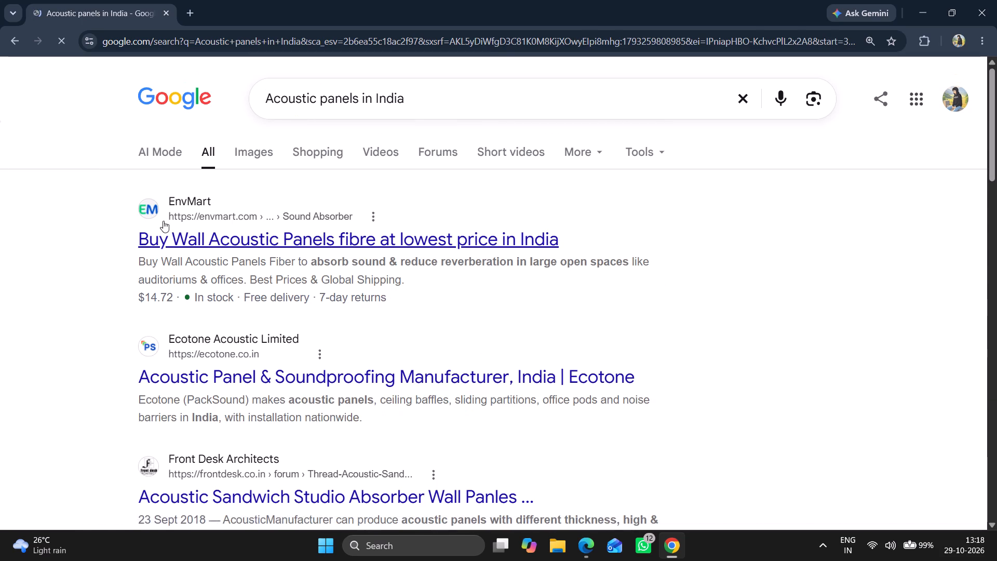
pyautogui.scroll(-3, 168, 465)
pyautogui.scroll(-2, 157, 404)
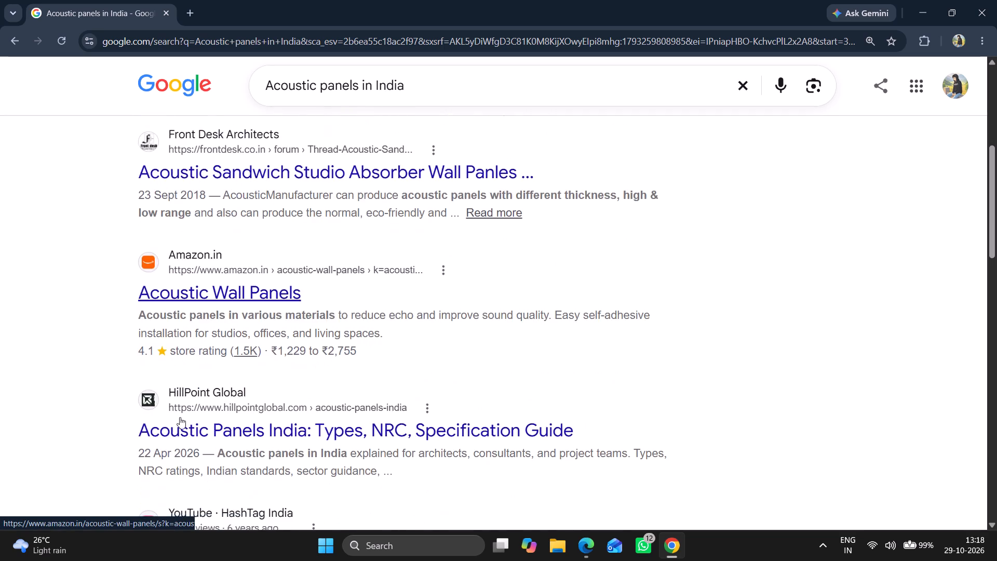
pyautogui.scroll(-10, 180, 417)
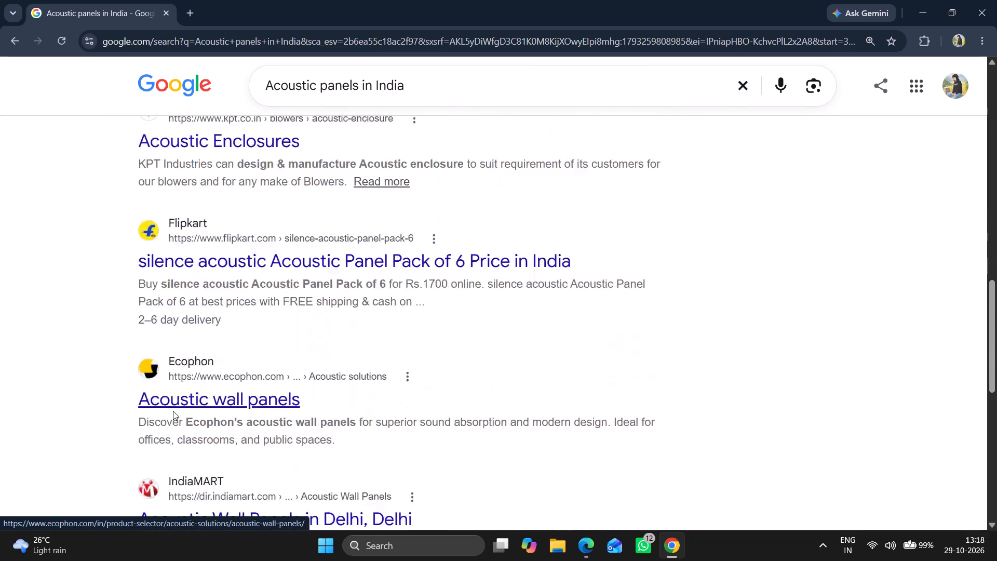
pyautogui.scroll(-5, 173, 411)
pyautogui.scroll(-3, 223, 398)
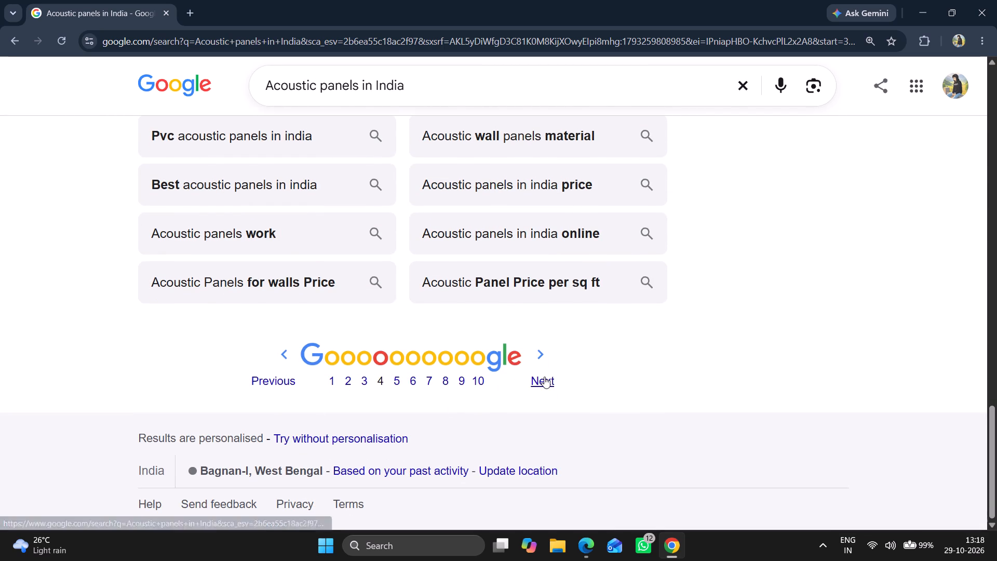
# Open the fifth page of "Acoustic panels in India" results and look through it for a TAP Acoustics listing.
pyautogui.doubleClick(544, 377)
pyautogui.scroll(-2, 237, 371)
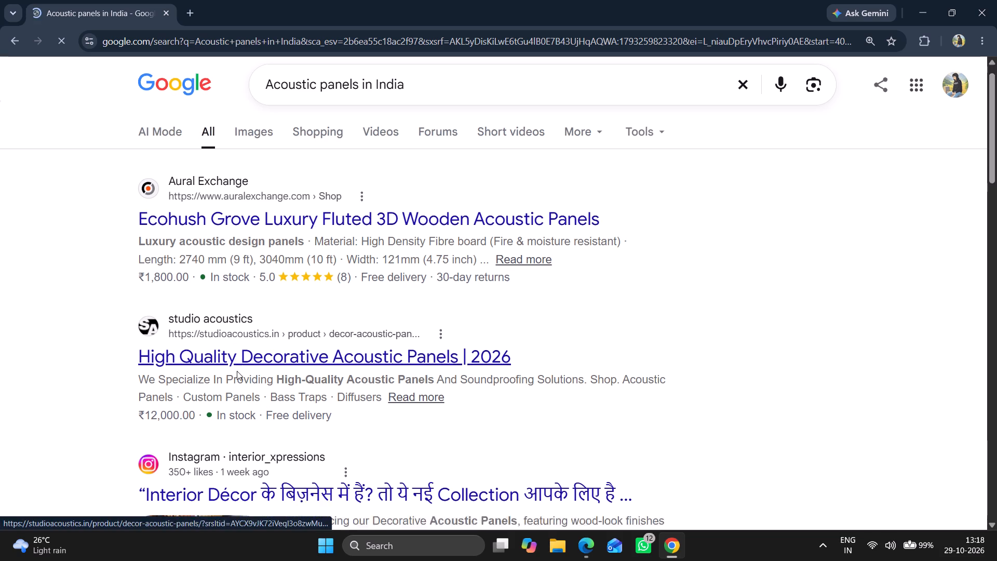
pyautogui.scroll(-13, 237, 371)
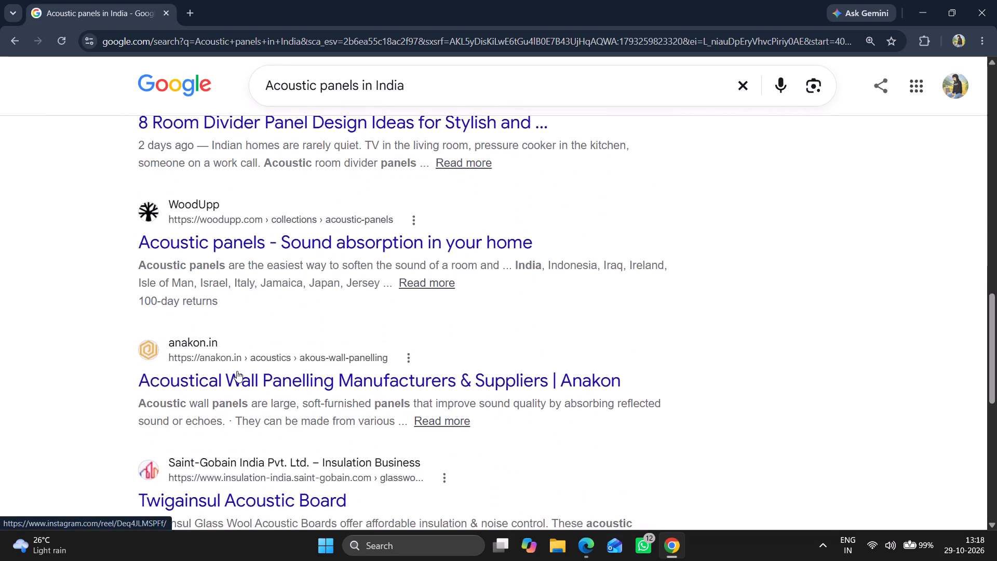
pyautogui.scroll(-9, 237, 371)
# Open the sixth page of "Acoustic panels in India" results and look through it for a TAP Acoustics listing.
pyautogui.doubleClick(523, 375)
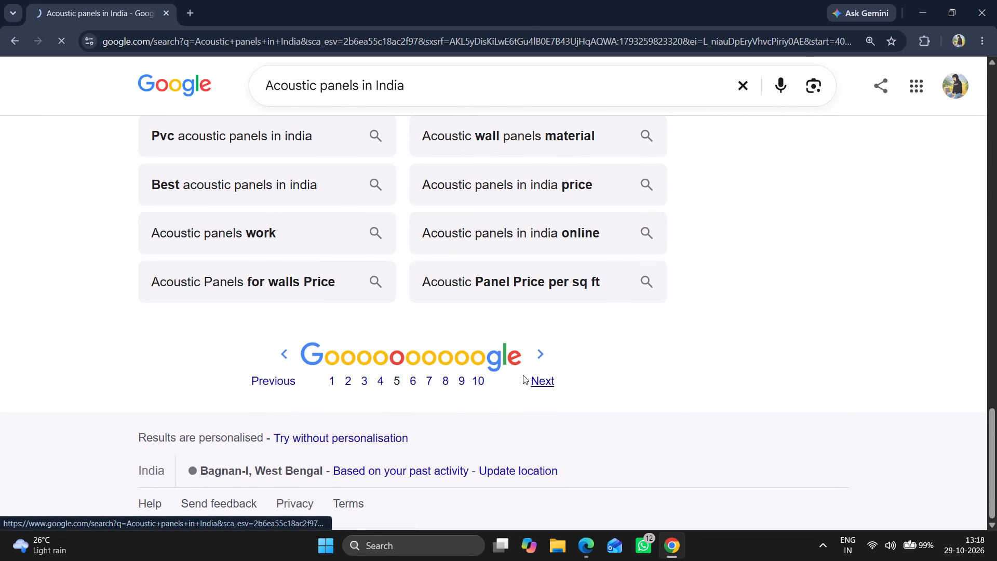
pyautogui.scroll(-9, 303, 301)
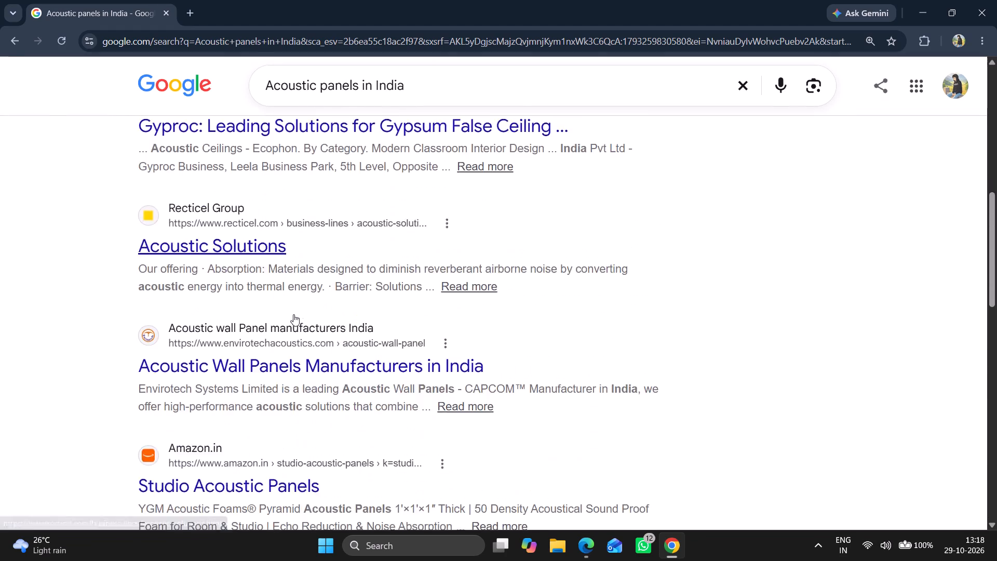
pyautogui.scroll(-13, 293, 314)
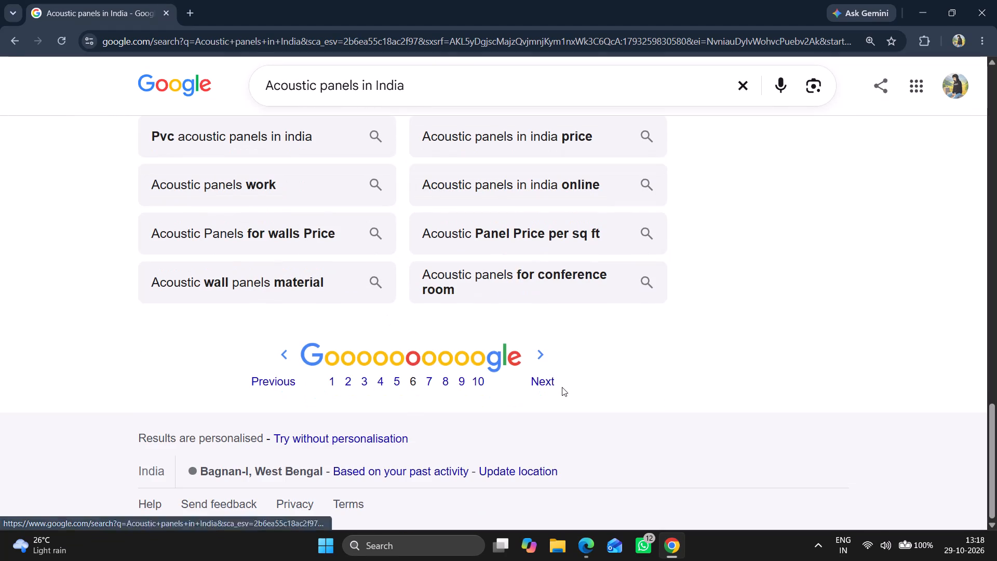
# Open the seventh page of "Acoustic panels in India" results and look through it for a TAP Acoustics listing.
pyautogui.click(546, 378)
pyautogui.scroll(-8, 349, 333)
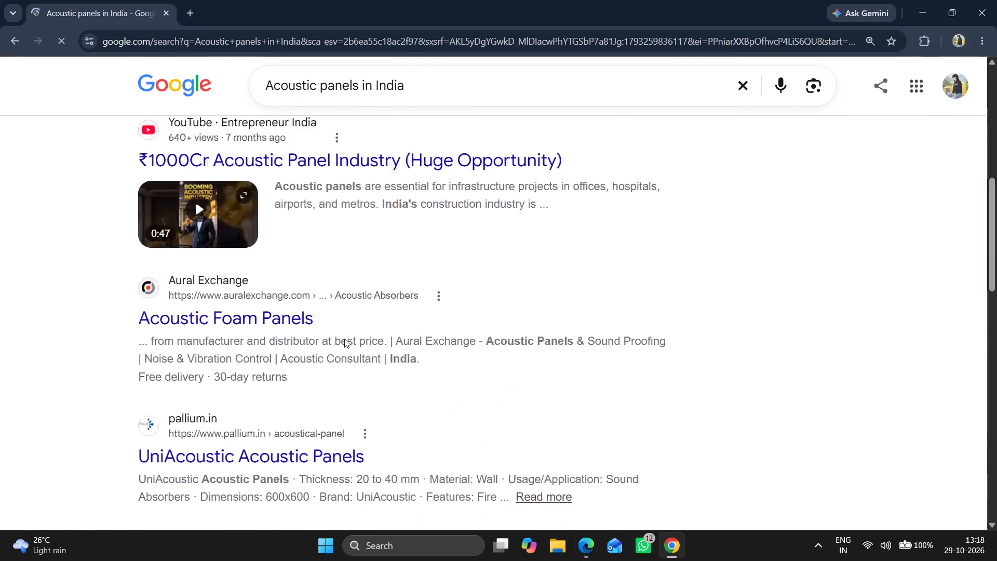
pyautogui.scroll(-11, 344, 339)
pyautogui.scroll(-2, 411, 332)
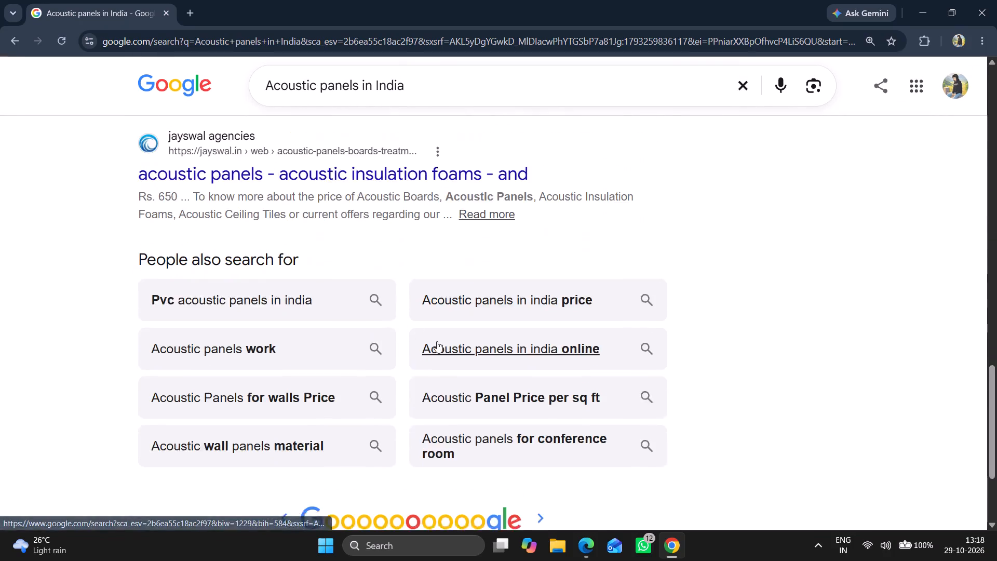
pyautogui.scroll(-3, 437, 341)
# Open the eighth page of "Acoustic panels in India" results and look through it for a TAP Acoustics listing.
pyautogui.click(531, 375)
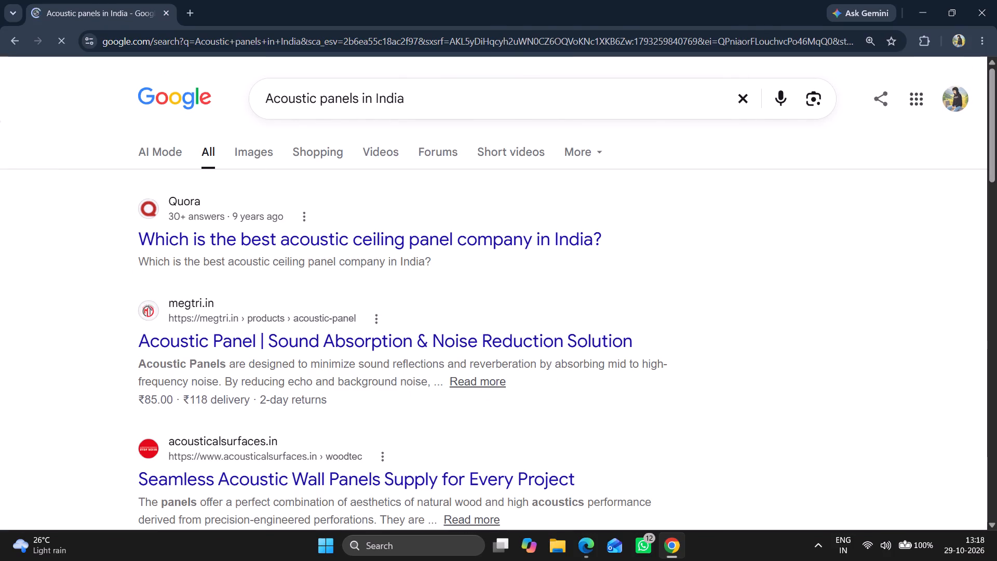
pyautogui.scroll(-4, 326, 282)
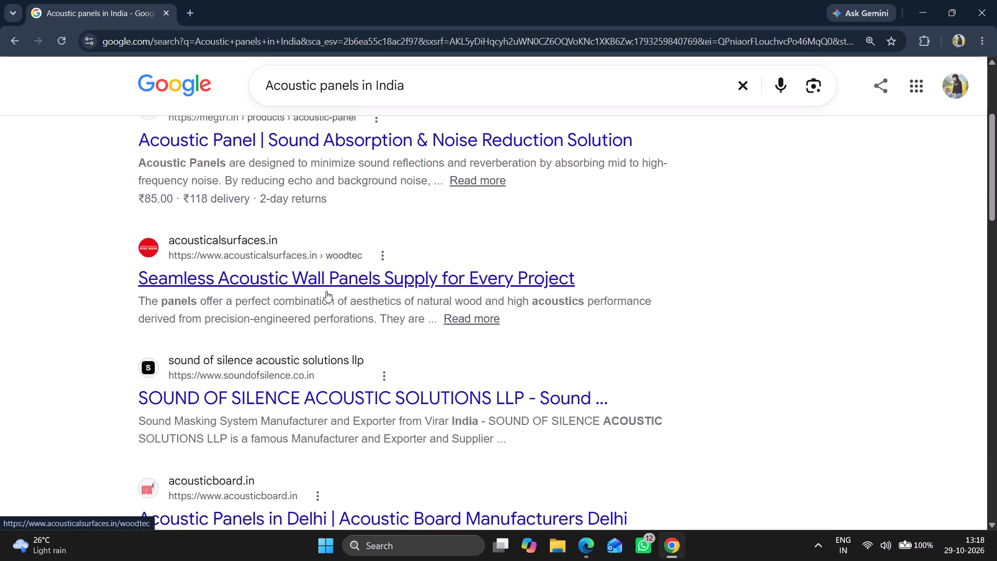
pyautogui.scroll(-11, 326, 291)
pyautogui.scroll(-4, 405, 344)
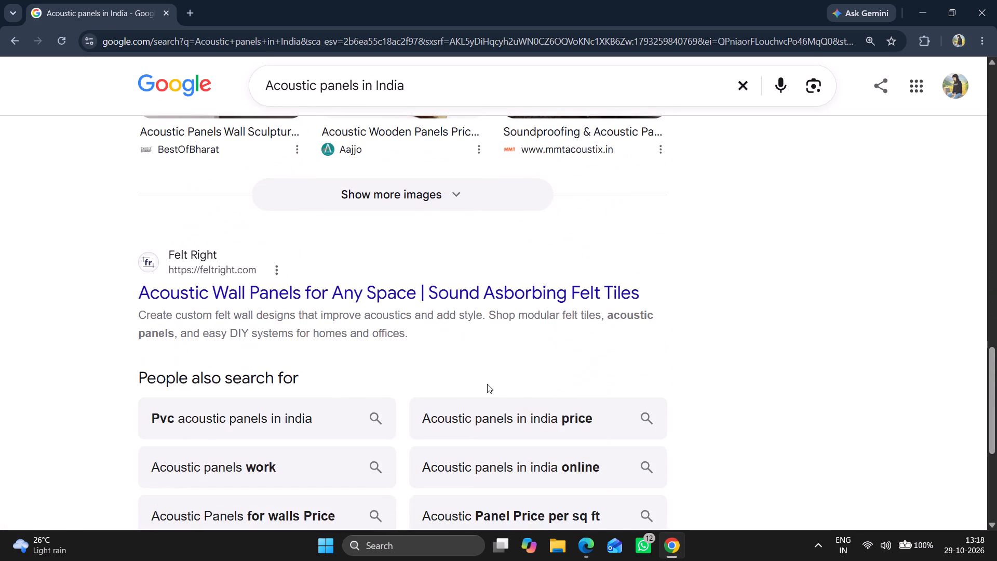
pyautogui.scroll(-3, 497, 387)
# Open the ninth page of "Acoustic panels in India" results and look through it for a TAP Acoustics listing.
pyautogui.click(545, 460)
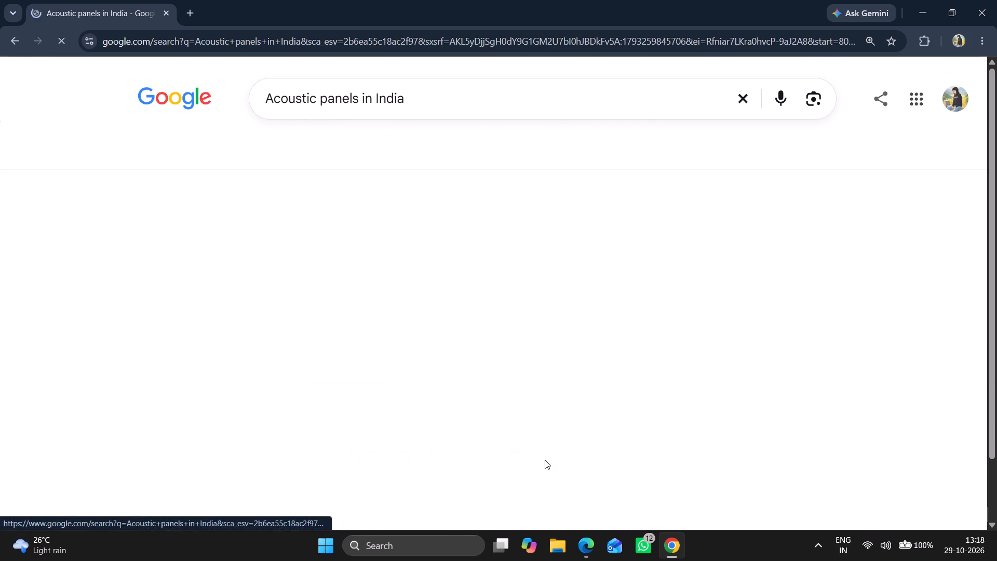
pyautogui.scroll(-11, 355, 283)
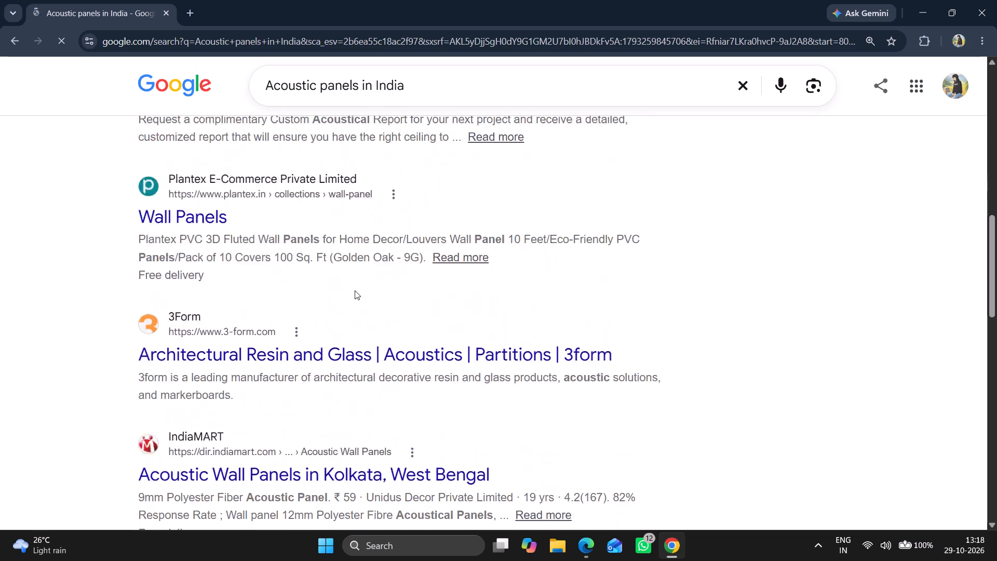
pyautogui.scroll(-15, 355, 290)
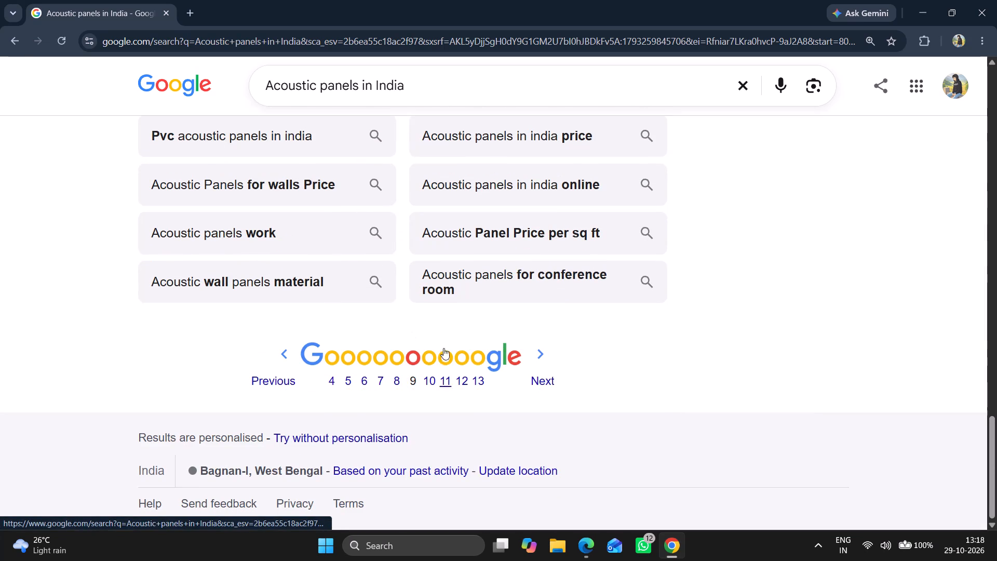
# Open the tenth page of "Acoustic panels in India" results and look through it for a TAP Acoustics listing.
pyautogui.doubleClick(526, 372)
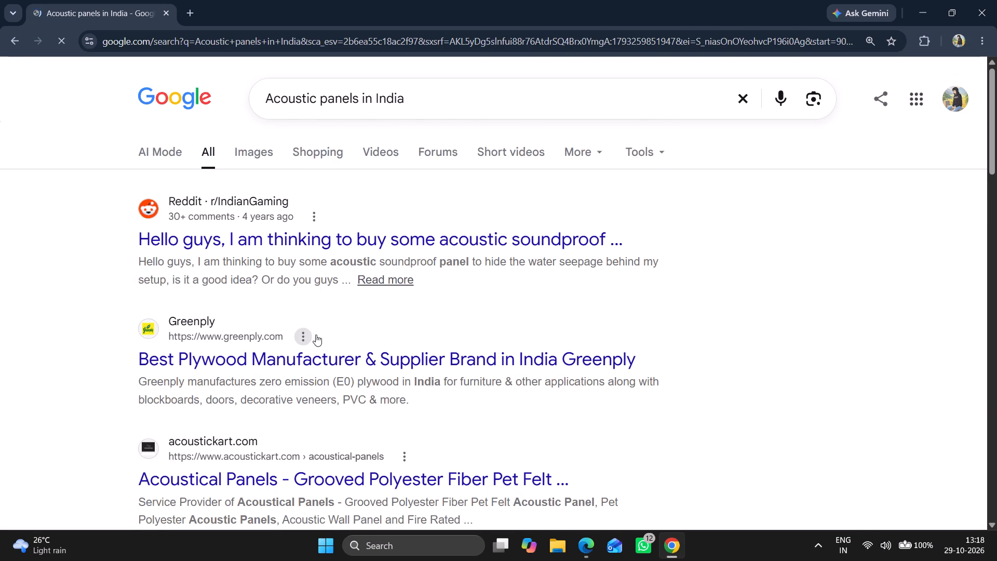
pyautogui.scroll(-20, 316, 335)
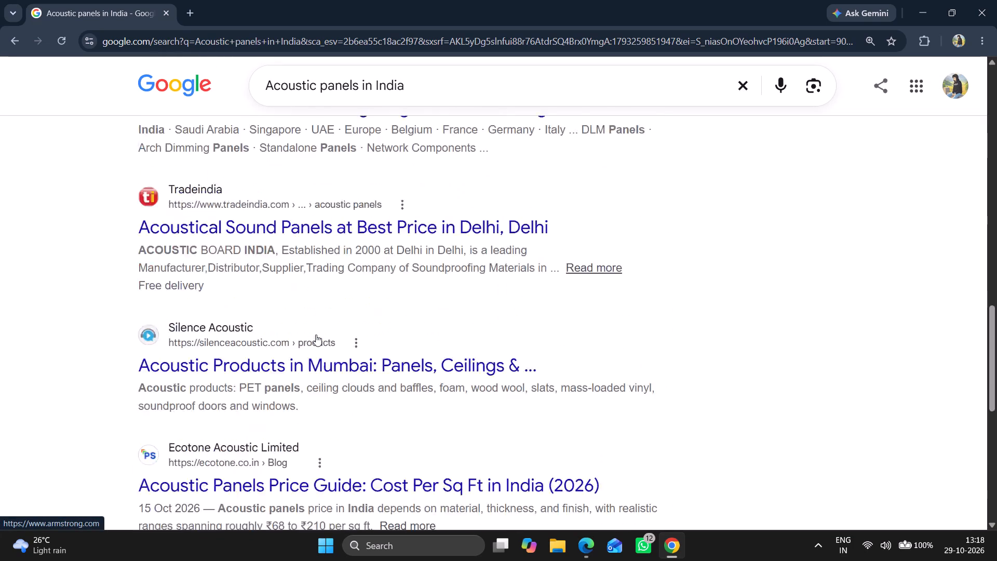
pyautogui.scroll(-5, 425, 380)
# Open the eleventh page of "Acoustic panels in India" results and look through it for a TAP Acoustics listing.
pyautogui.doubleClick(538, 377)
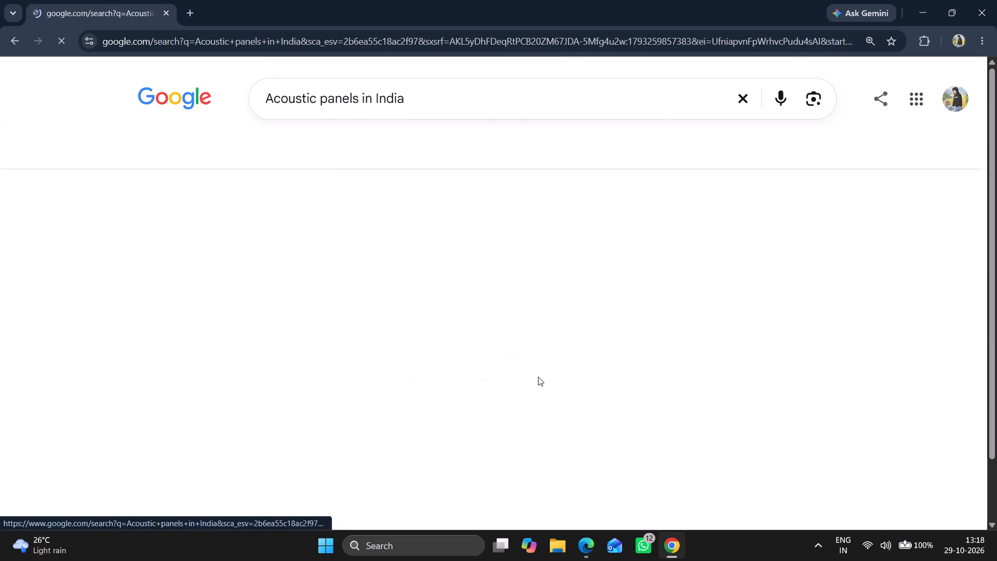
pyautogui.scroll(-6, 389, 351)
pyautogui.scroll(-16, 389, 351)
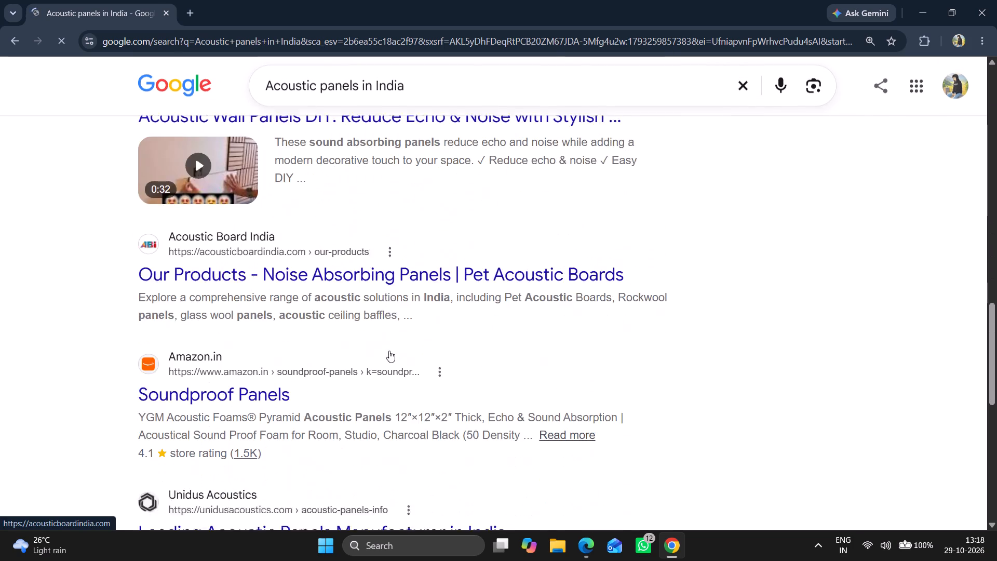
pyautogui.scroll(-1, 389, 351)
# Switch to the TAP-seo sheet in Edge and record "Not in 100" in cell C27 for "Acoustic panels in India".
pyautogui.click(590, 543)
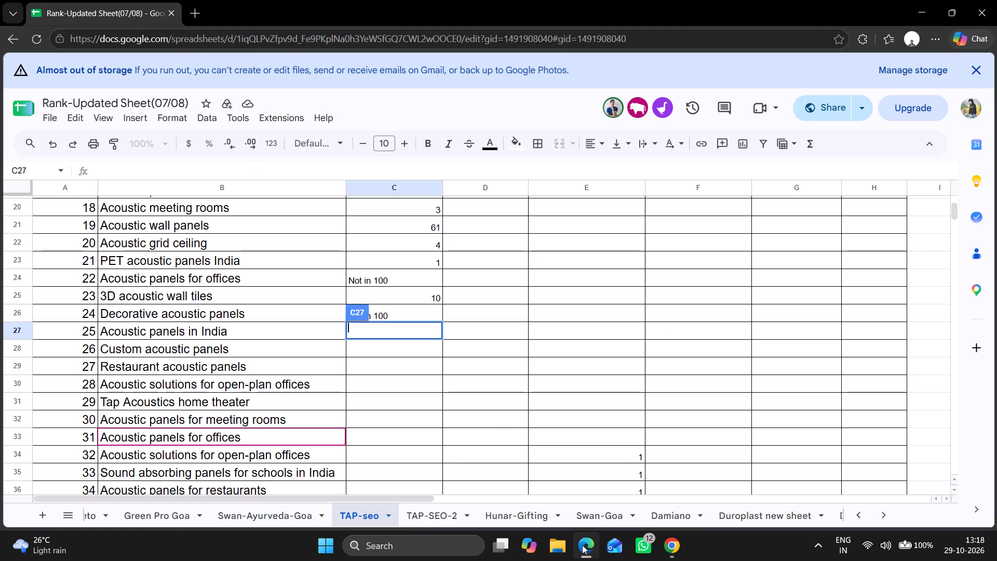
pyautogui.hotkey('shift', 'n')
pyautogui.press('Return')
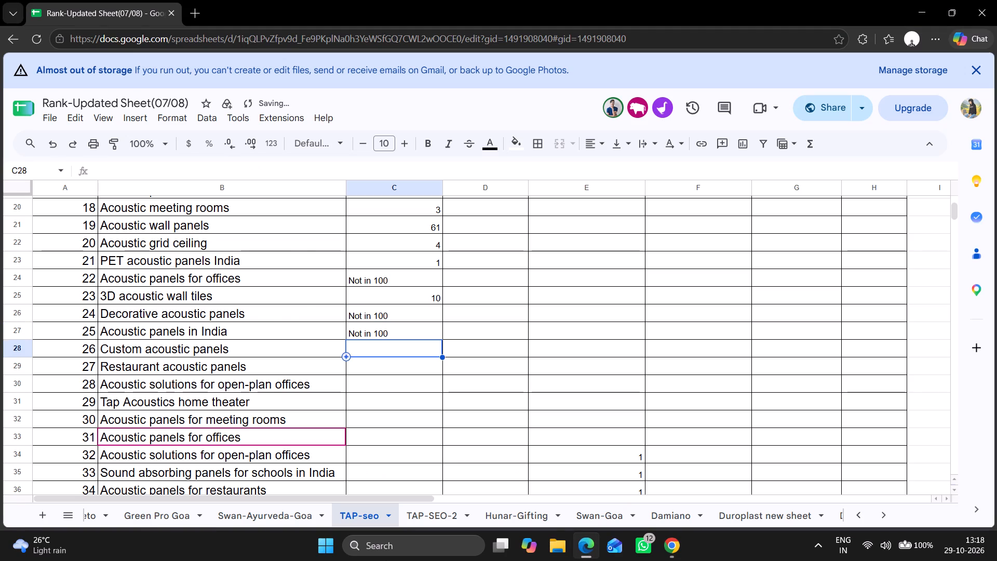
# Copy the keyword "Custom acoustic panels" from B28, select its rank cell C28, and search Google for the keyword in Chrome.
pyautogui.scroll(-2, 273, 366)
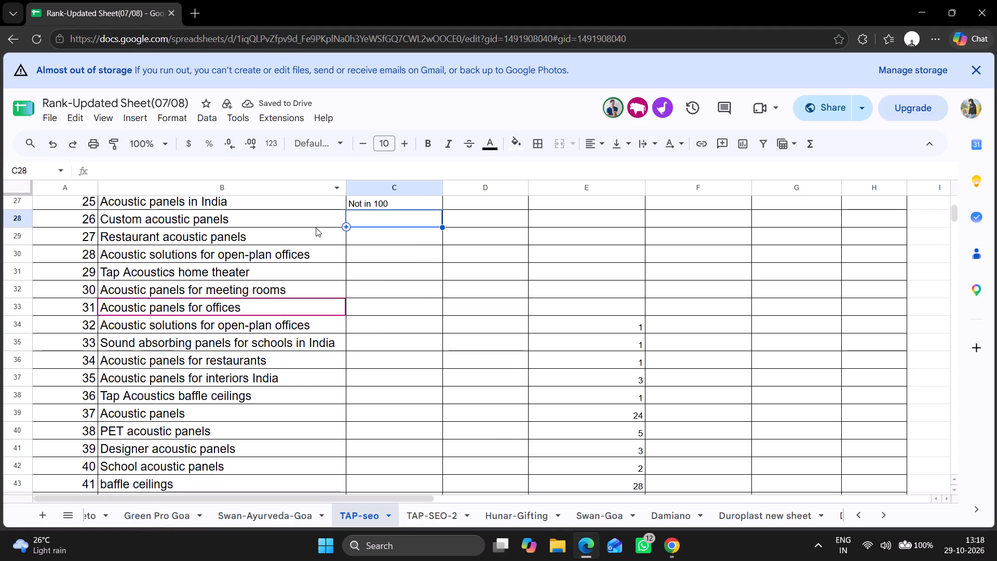
pyautogui.tripleClick(302, 223)
pyautogui.click(302, 223)
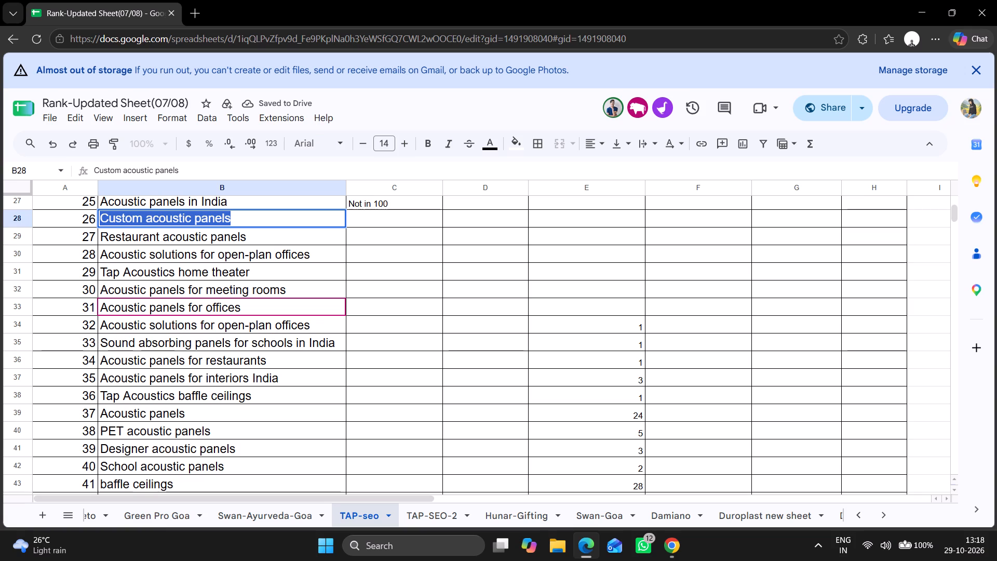
pyautogui.hotkey('ctrl', 'c')
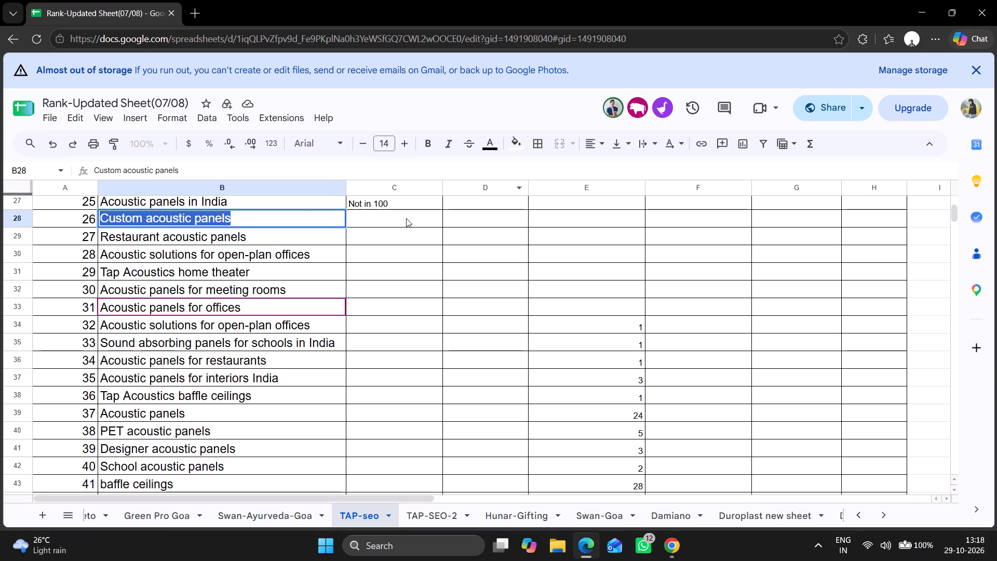
pyautogui.click(406, 218)
pyautogui.click(671, 546)
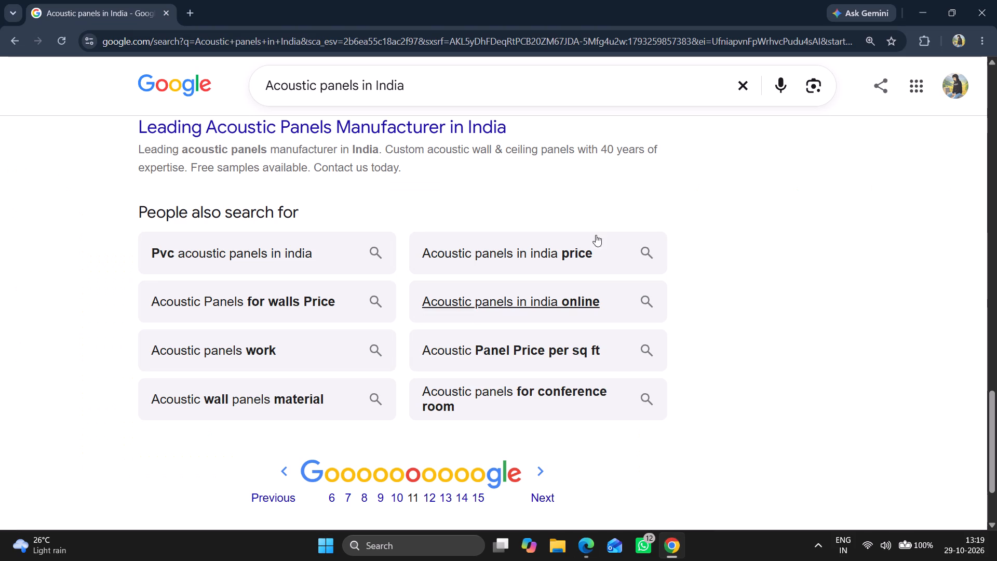
pyautogui.tripleClick(520, 97)
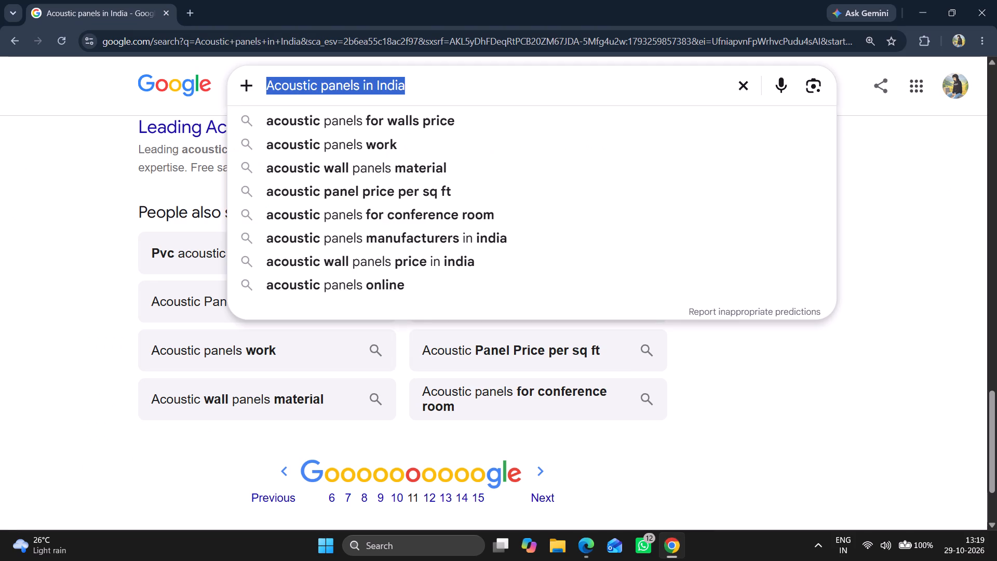
pyautogui.hotkey('ctrl', 'v')
pyautogui.press('Return')
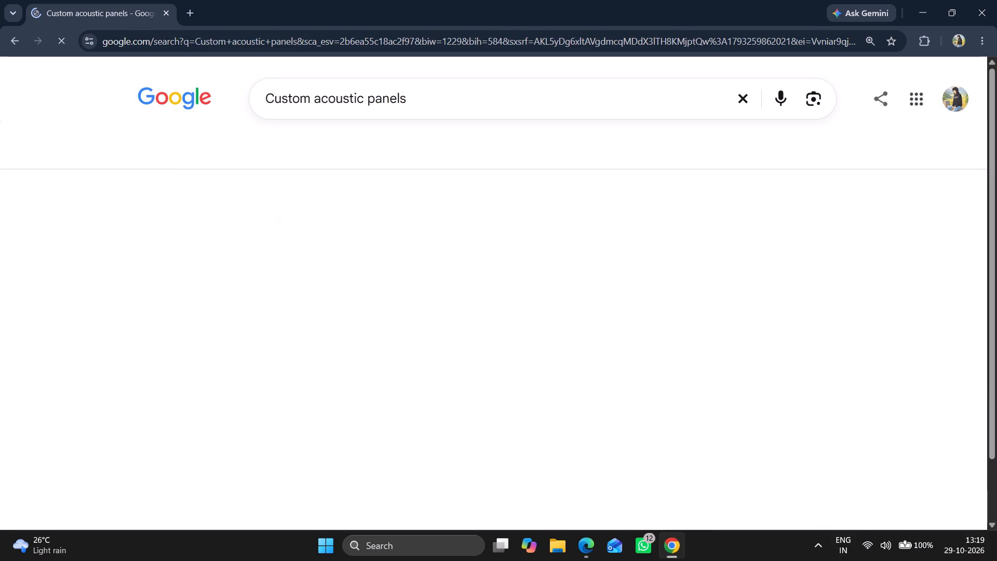
# Look through the first page of "Custom acoustic panels" results for a TAP Acoustics listing.
pyautogui.scroll(-7, 239, 322)
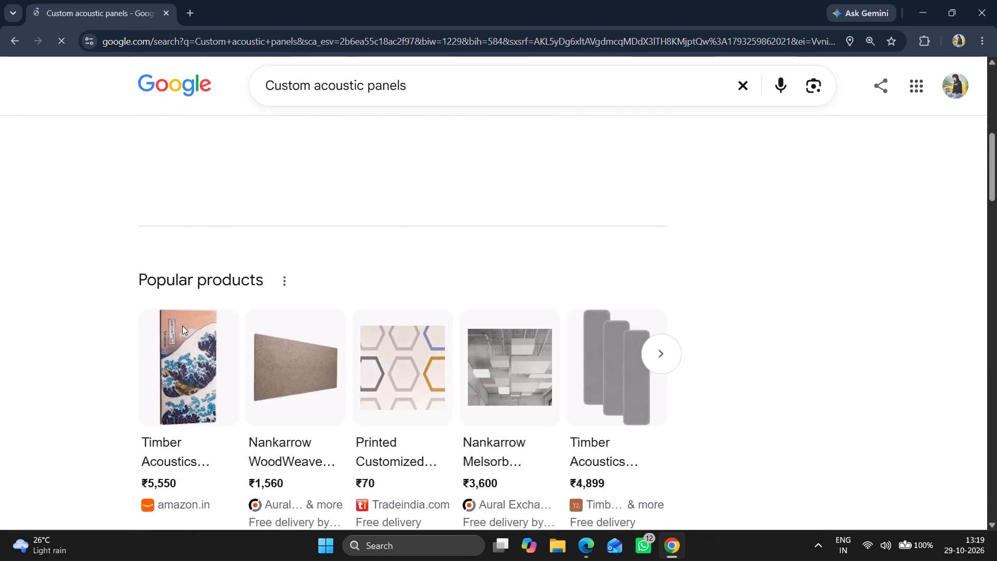
pyautogui.scroll(-14, 179, 339)
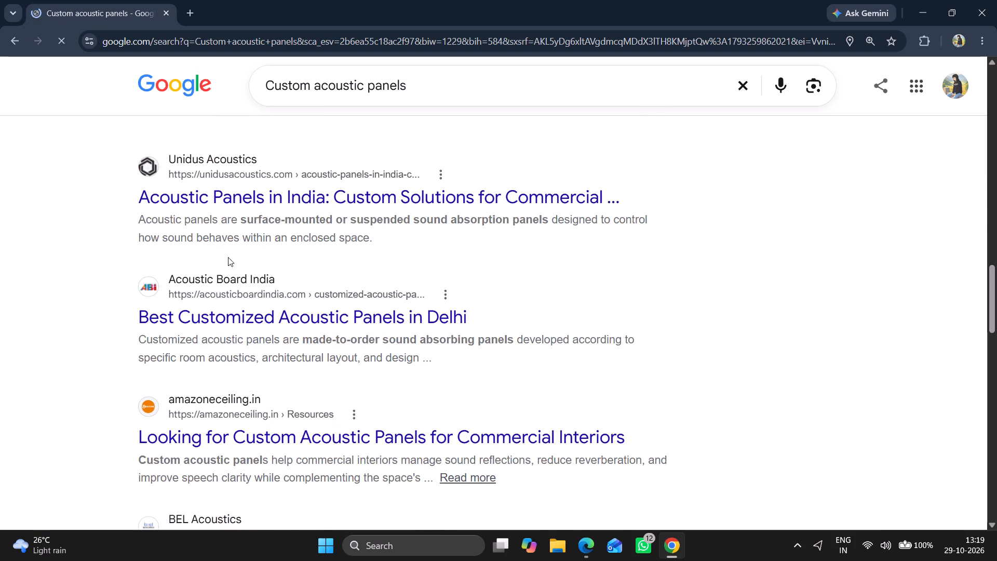
pyautogui.scroll(-8, 169, 457)
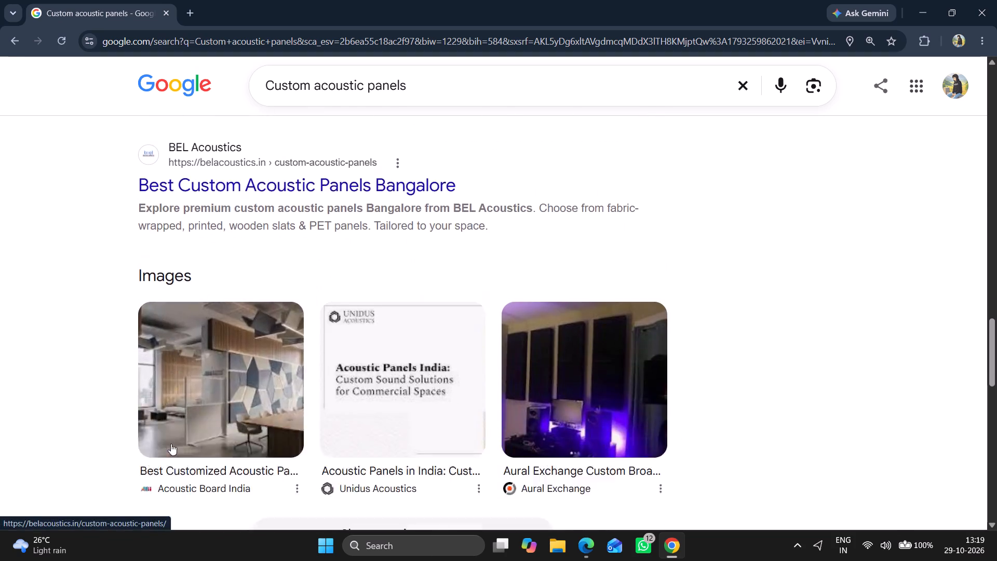
pyautogui.scroll(-6, 192, 483)
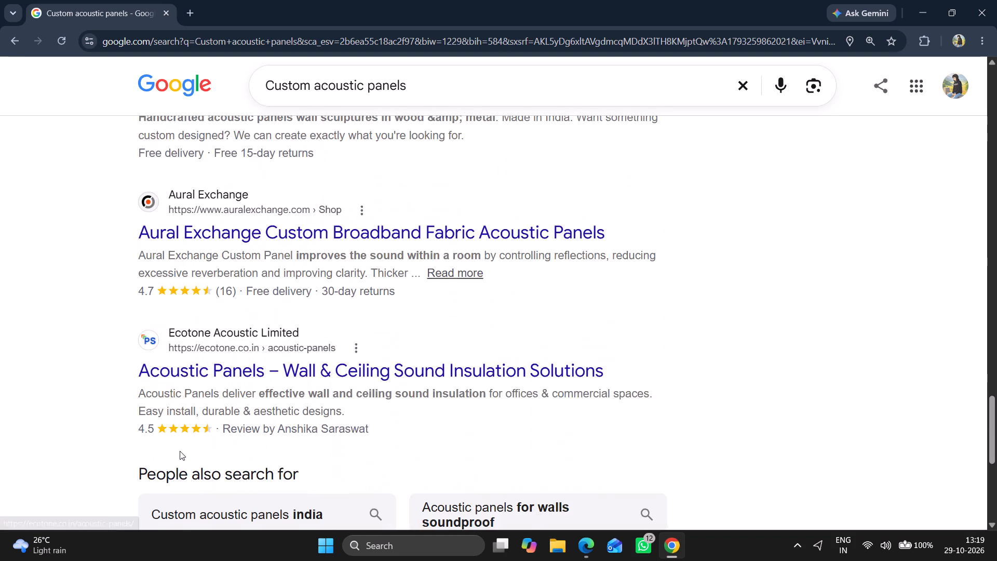
pyautogui.scroll(-6, 180, 377)
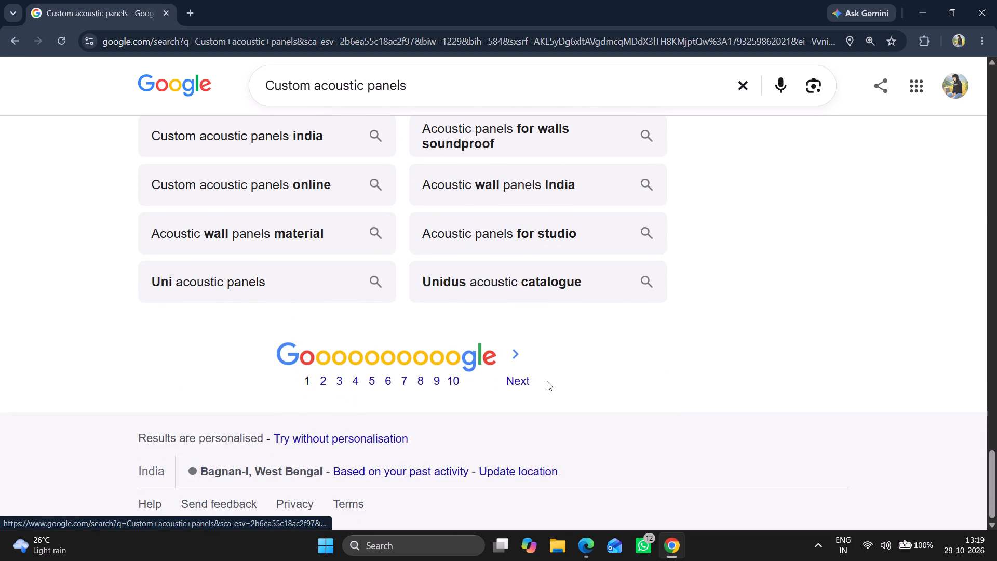
# Open the second page of "Custom acoustic panels" results and look through it for a TAP Acoustics listing.
pyautogui.tripleClick(520, 380)
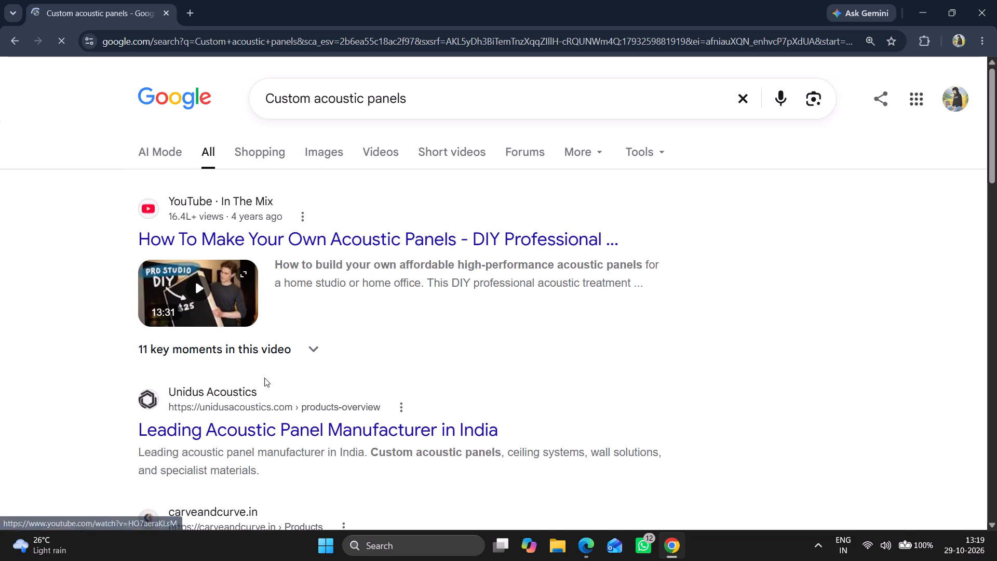
pyautogui.scroll(-2, 276, 410)
pyautogui.scroll(-3, 184, 405)
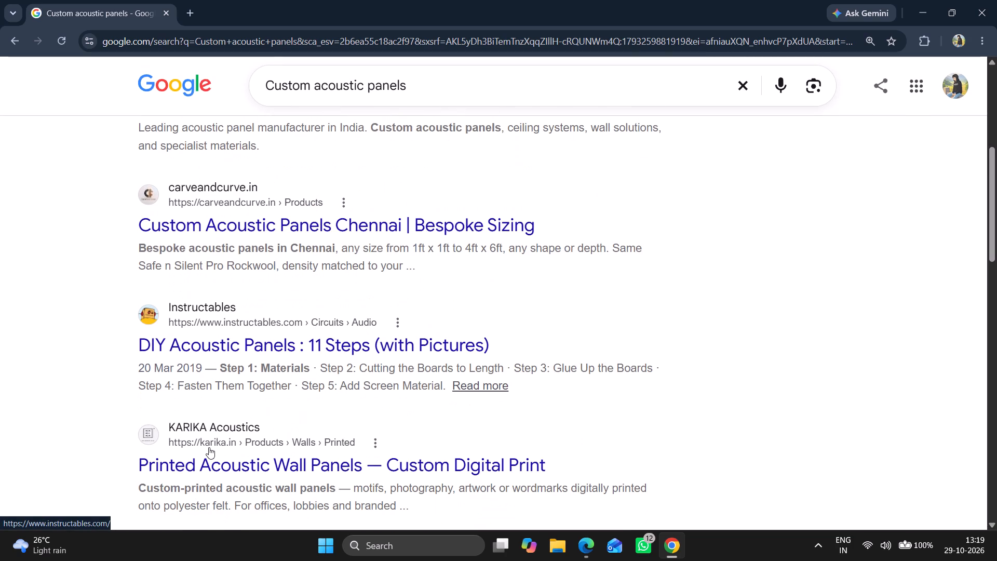
pyautogui.scroll(-5, 209, 447)
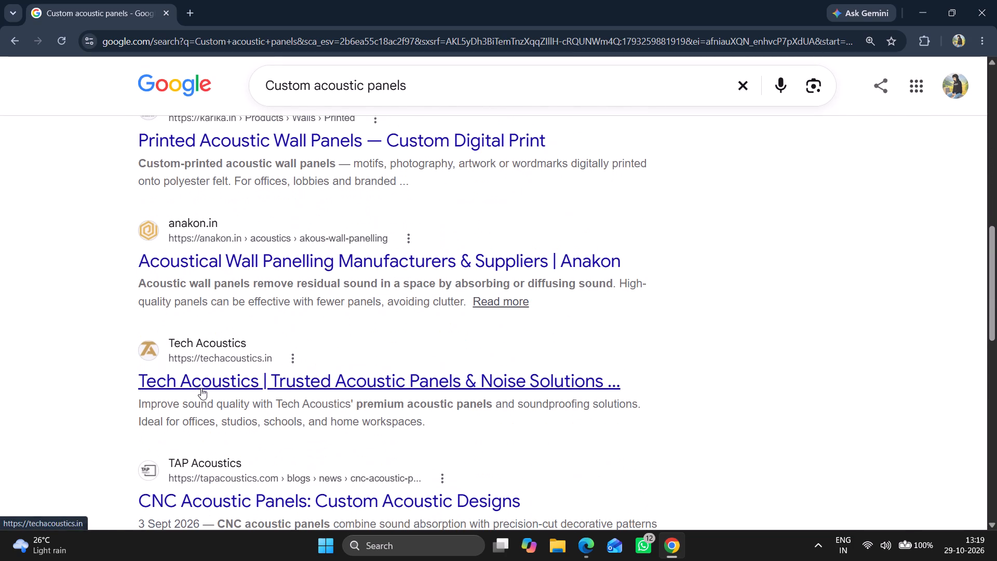
# Switch to the TAP-seo sheet in Edge and record rank 16 in cell C28 for "Custom acoustic panels".
pyautogui.click(583, 541)
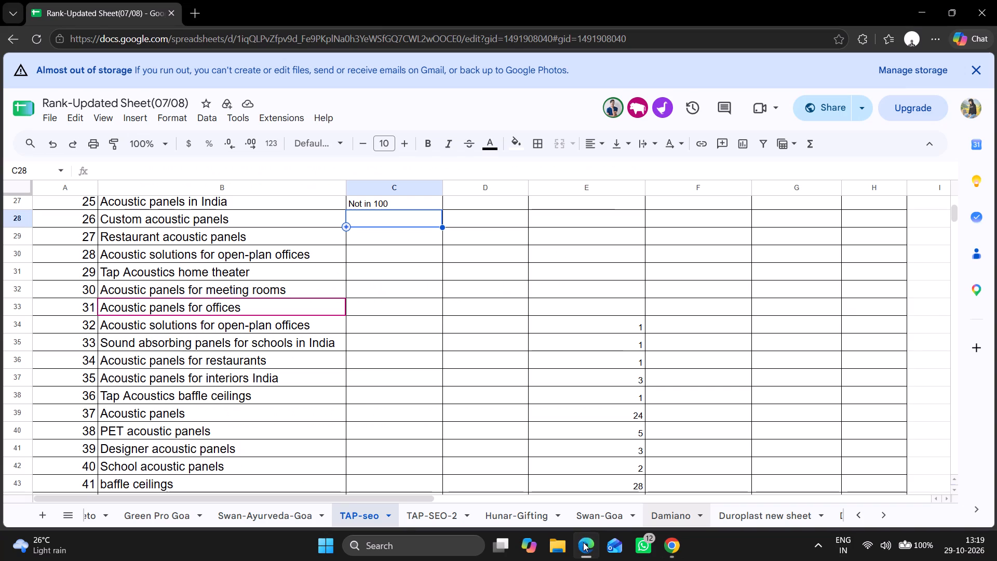
pyautogui.write('16')
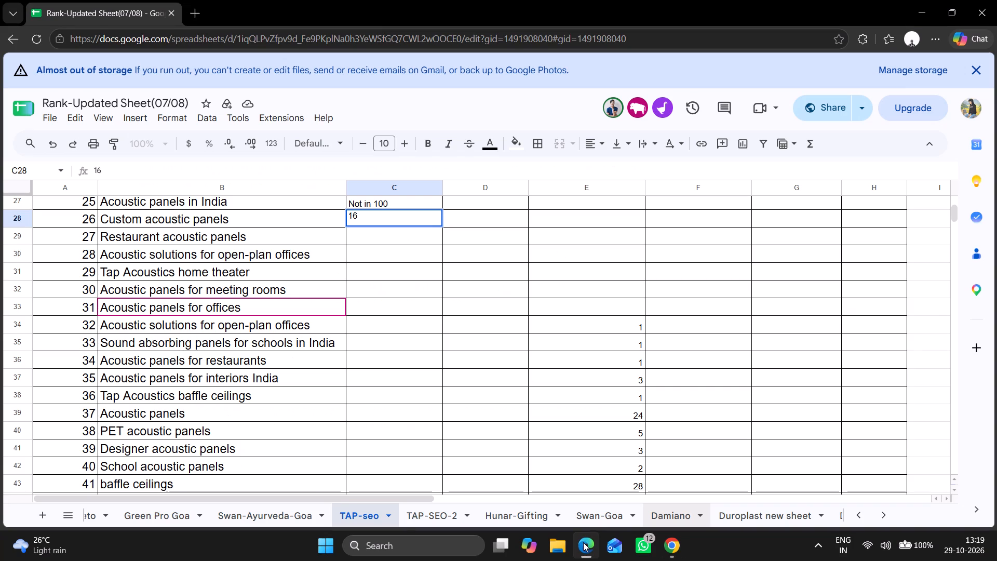
pyautogui.press('Return')
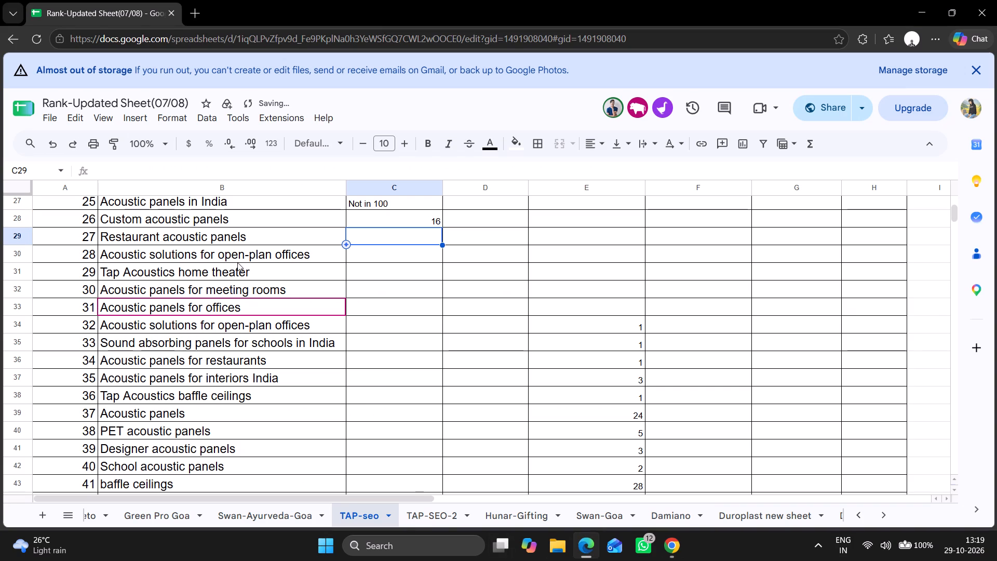
# Copy the keyword "Restaurant acoustic panels" from B29, open its rank cell C29, and search Google for the keyword in Chrome.
pyautogui.doubleClick(270, 232)
pyautogui.doubleClick(270, 232)
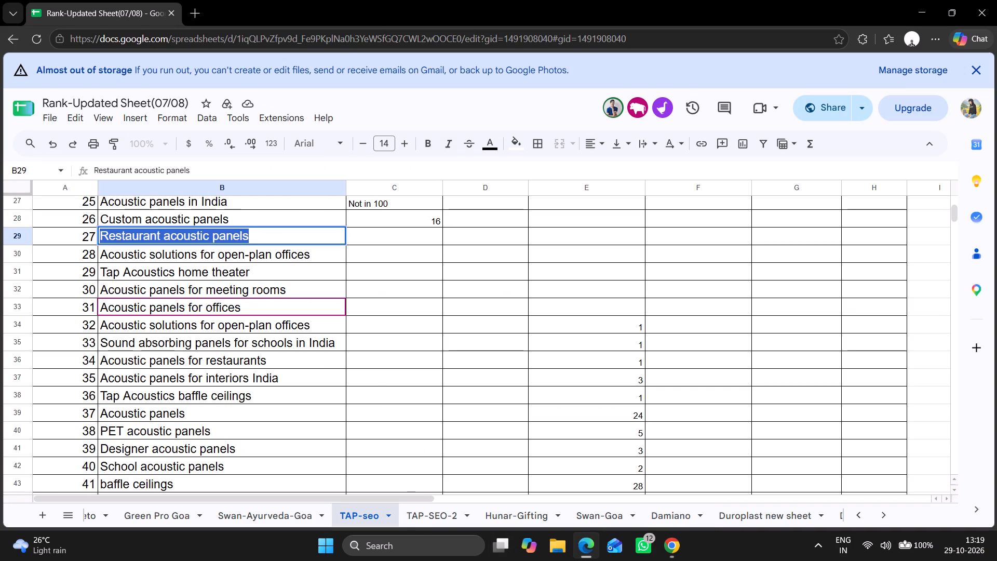
pyautogui.hotkey('ctrl', 'c')
pyautogui.doubleClick(387, 236)
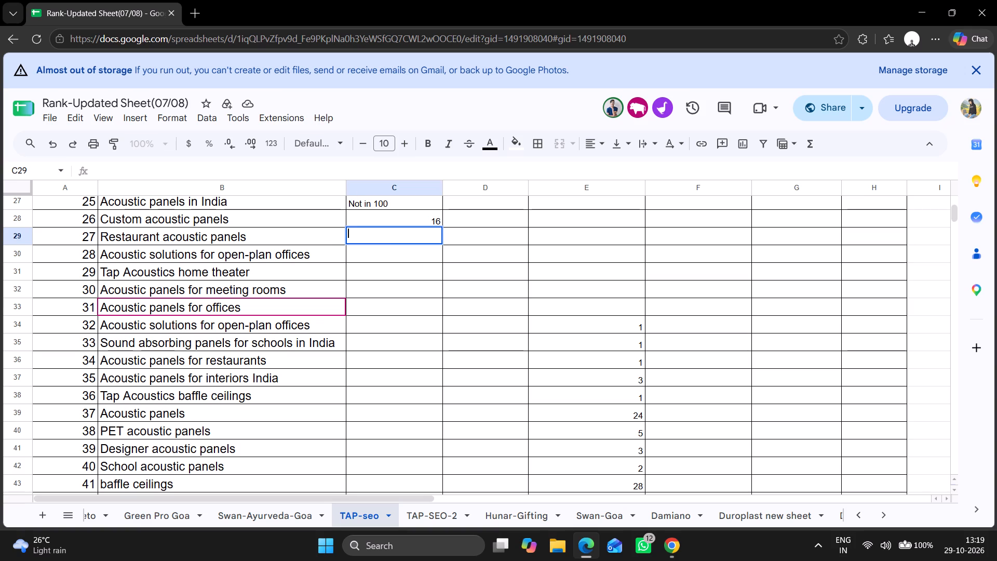
pyautogui.tripleClick(681, 552)
pyautogui.click(681, 552)
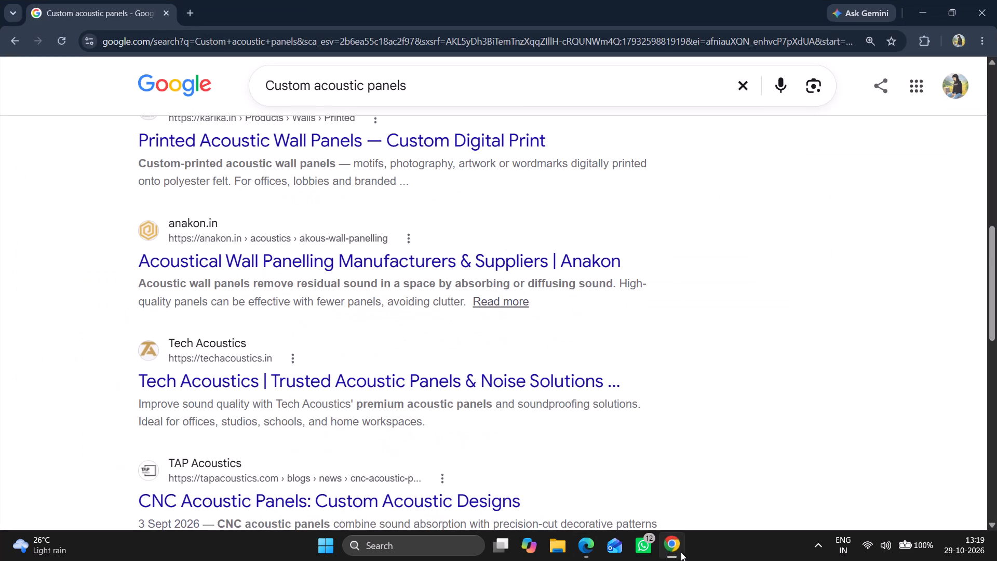
pyautogui.tripleClick(495, 88)
pyautogui.click(495, 88)
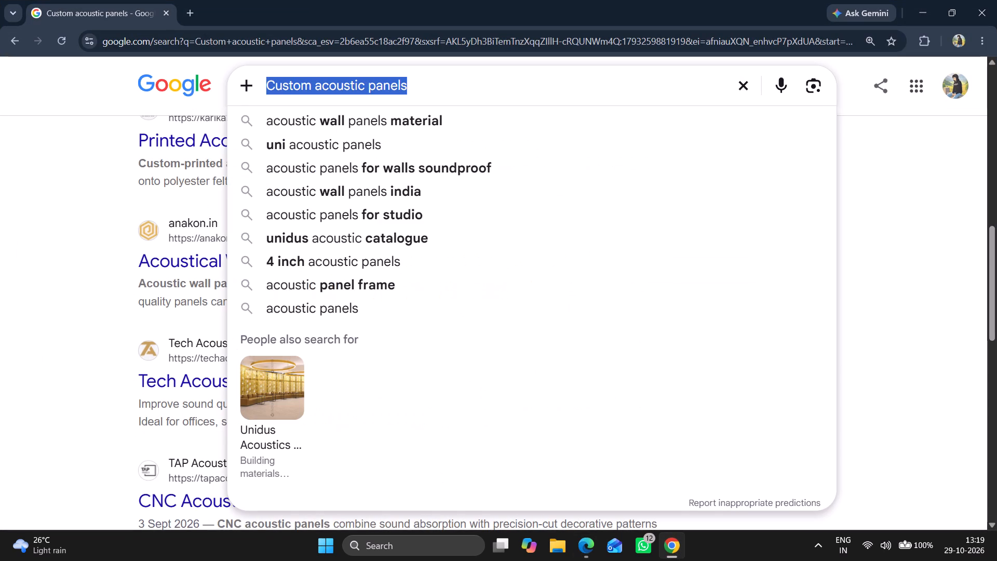
pyautogui.hotkey('ctrl', 'v')
pyautogui.press('Return')
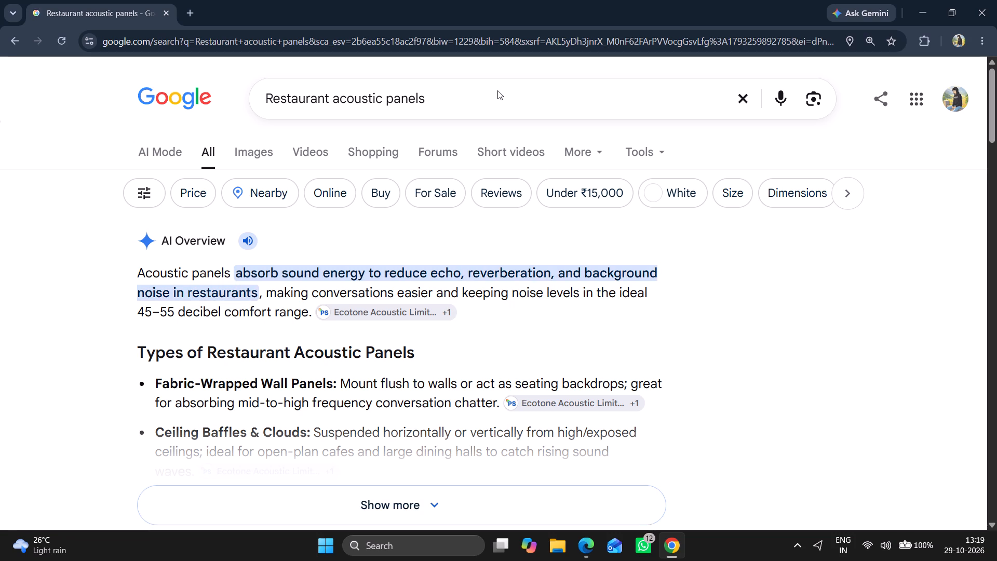
# Find TAP Acoustics in the "Restaurant acoustic panels" results and record rank 1 in cell C29 of the TAP-seo sheet in Edge.
pyautogui.scroll(-3, 298, 357)
pyautogui.scroll(-2, 0, 412)
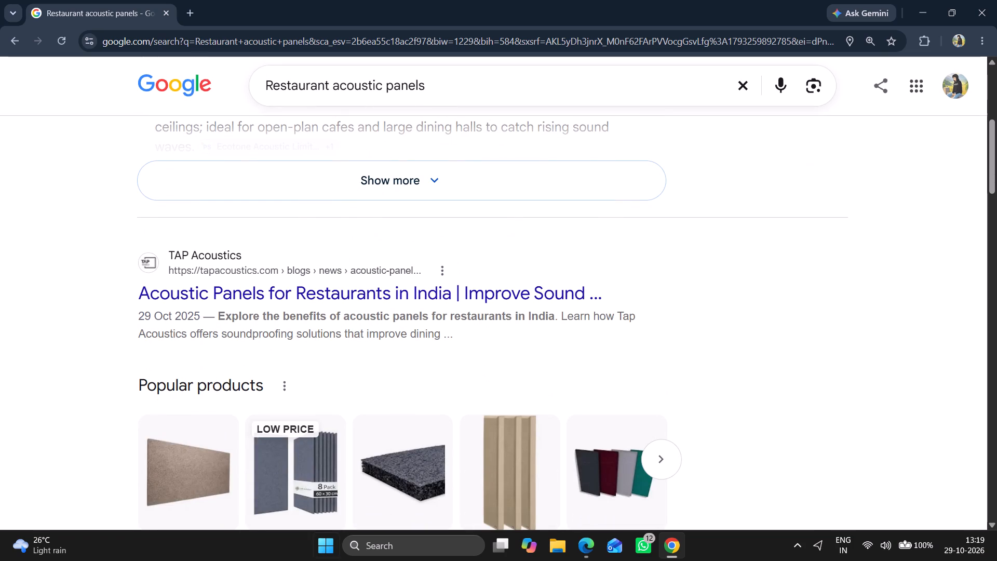
pyautogui.doubleClick(591, 552)
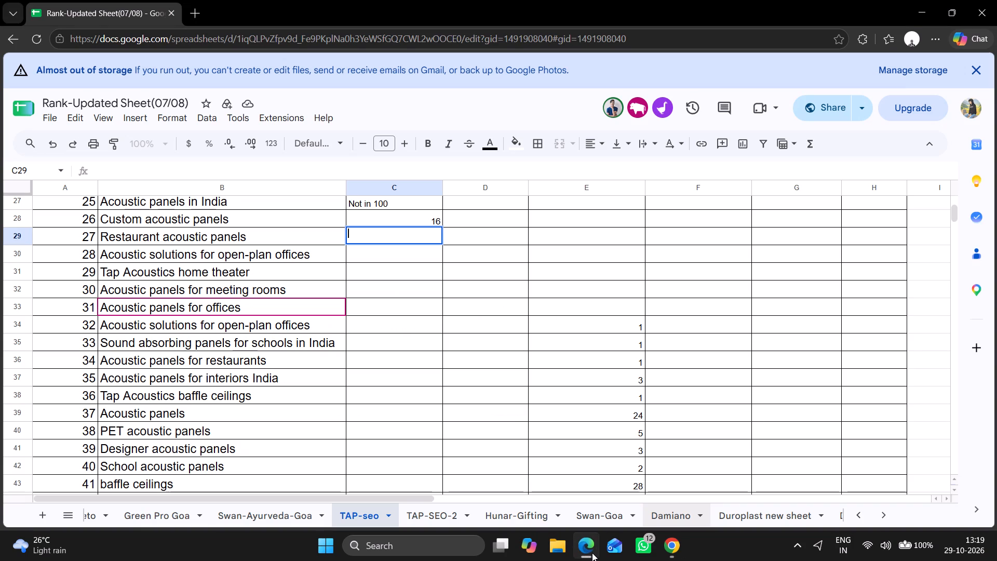
pyautogui.press('1')
pyautogui.press('Return')
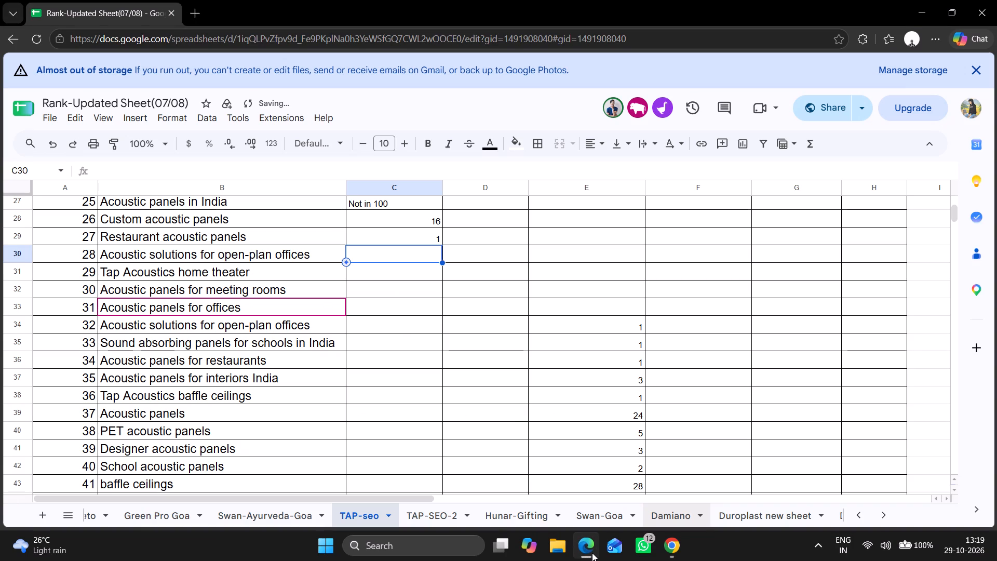
# Copy the keyword "Acoustic solutions for open-plan offices" from B30, open its rank cell C30, and search Google for it in Chrome.
pyautogui.tripleClick(324, 256)
pyautogui.click(324, 256)
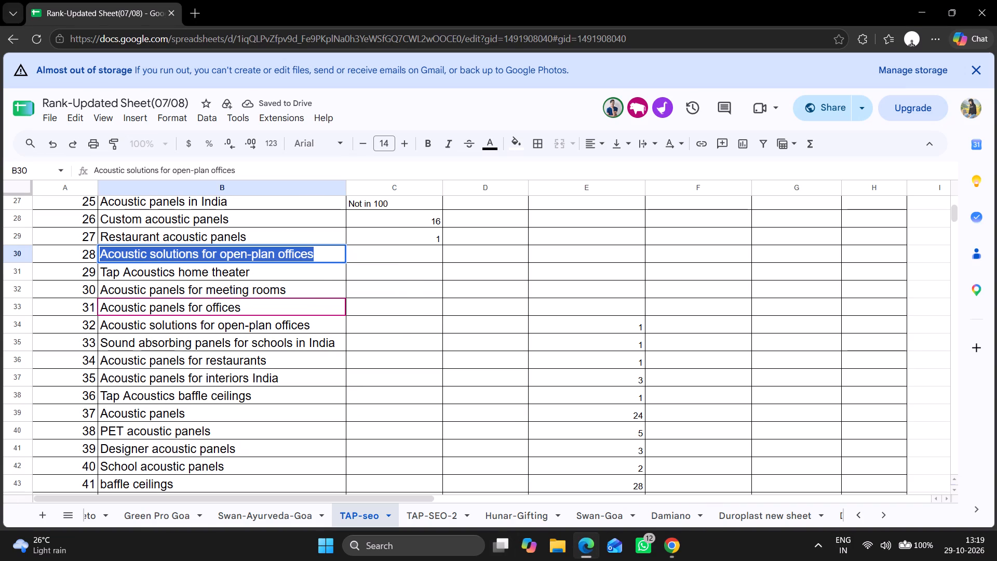
pyautogui.hotkey('ctrl', 'c')
pyautogui.doubleClick(392, 249)
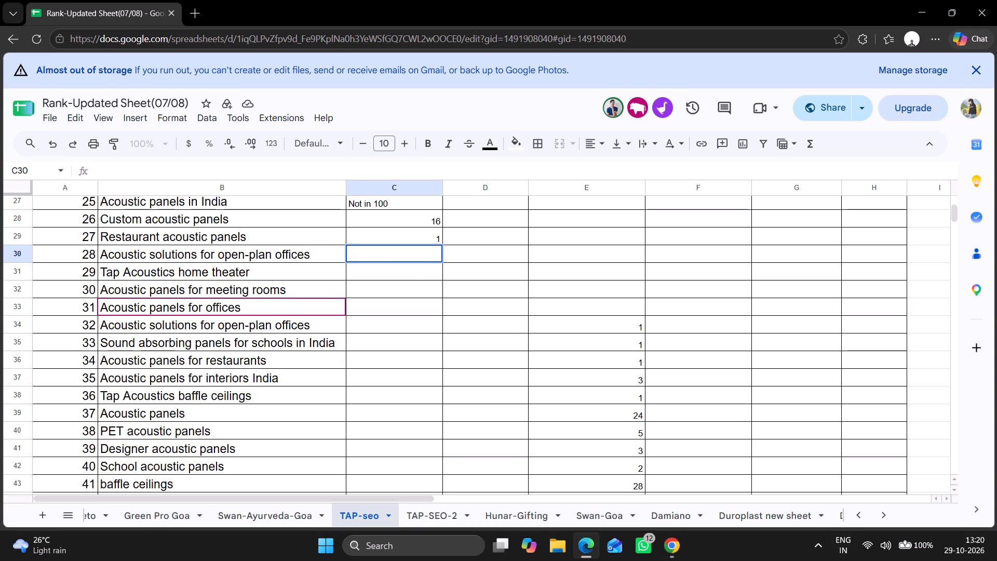
pyautogui.doubleClick(672, 547)
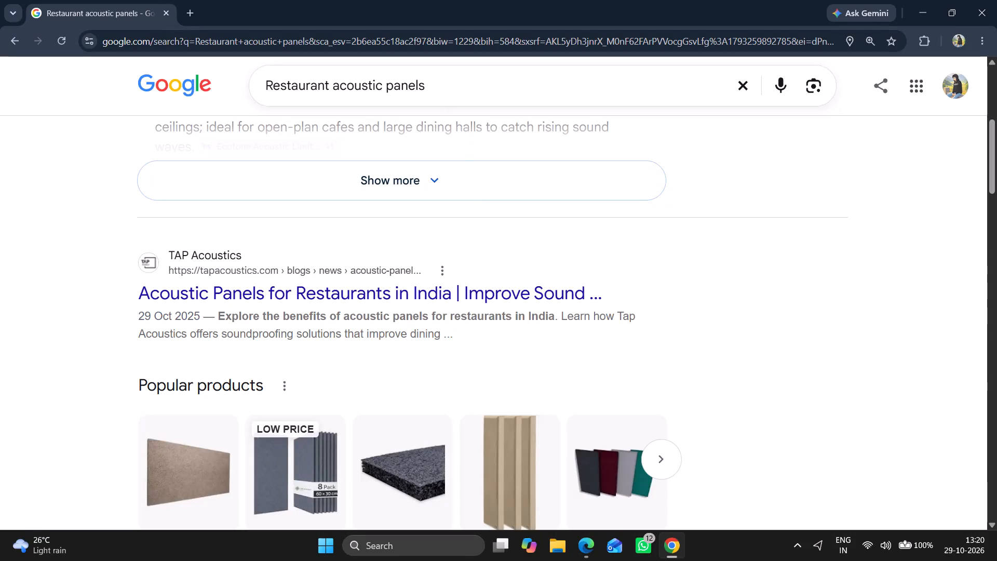
pyautogui.click(441, 97)
pyautogui.tripleClick(441, 93)
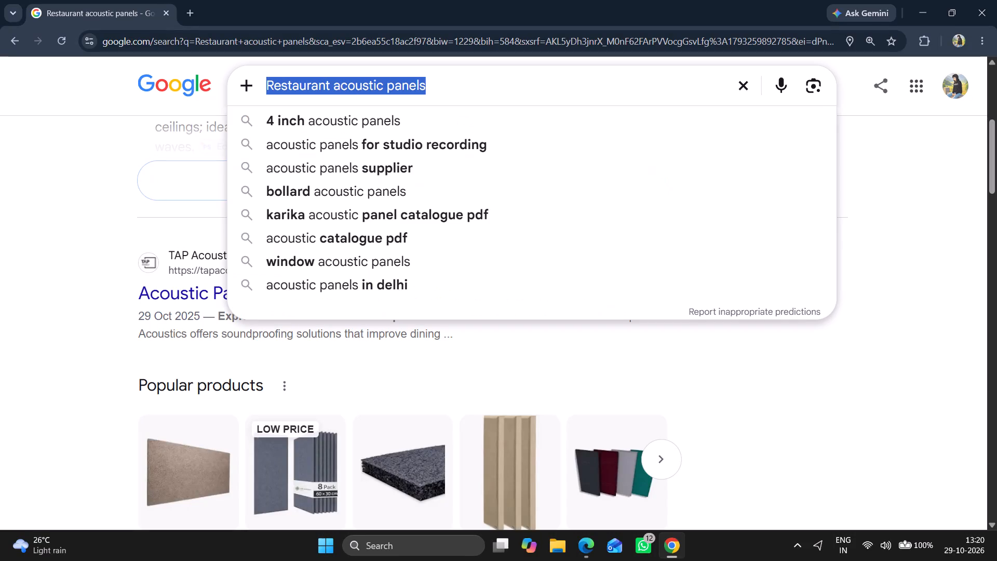
pyautogui.hotkey('ctrl', 'v')
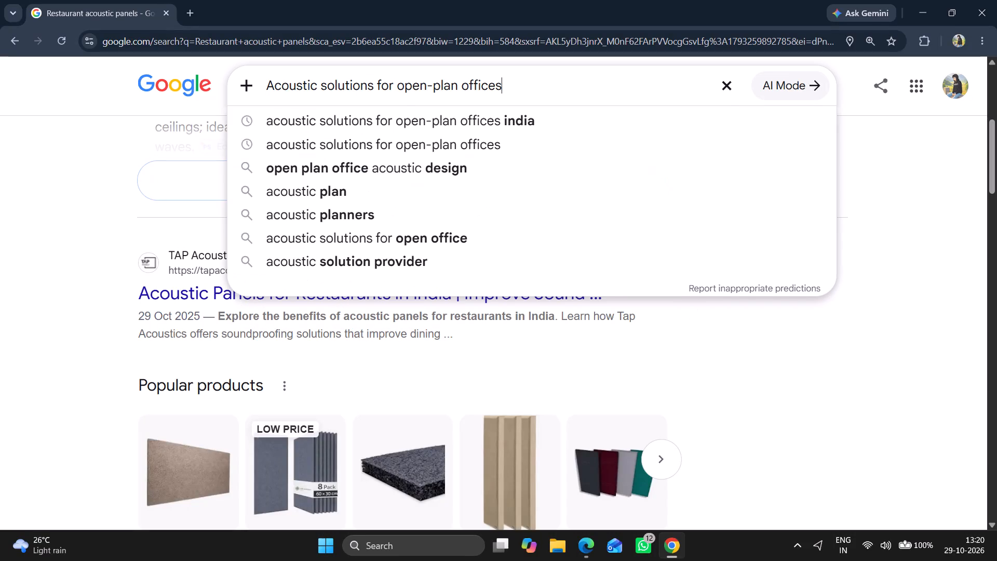
pyautogui.press('Return')
# Find TAP Acoustics in the open-plan offices results and record rank 1 in cell C30 of the TAP-seo sheet in Edge.
pyautogui.scroll(-3, 333, 117)
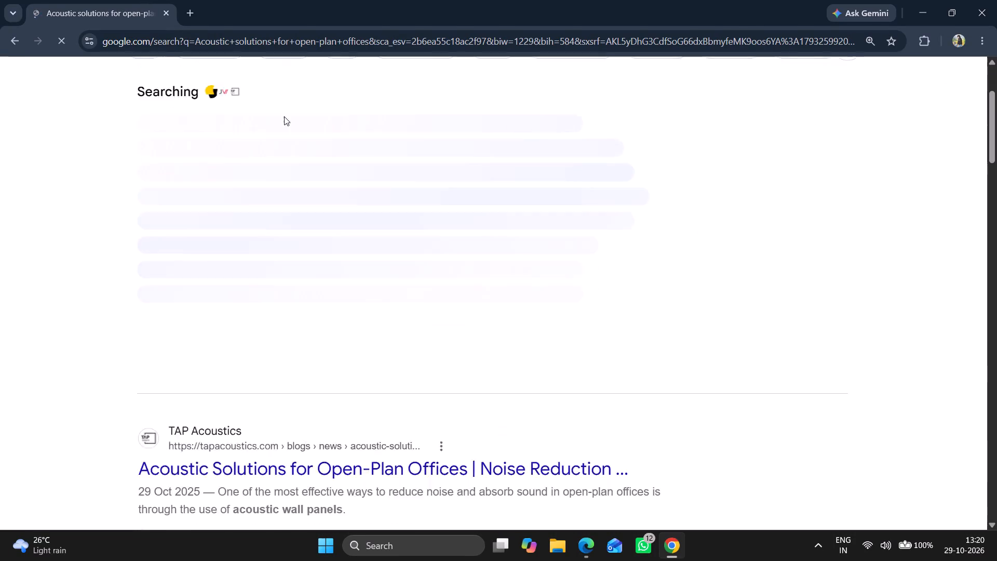
pyautogui.scroll(-2, 97, 140)
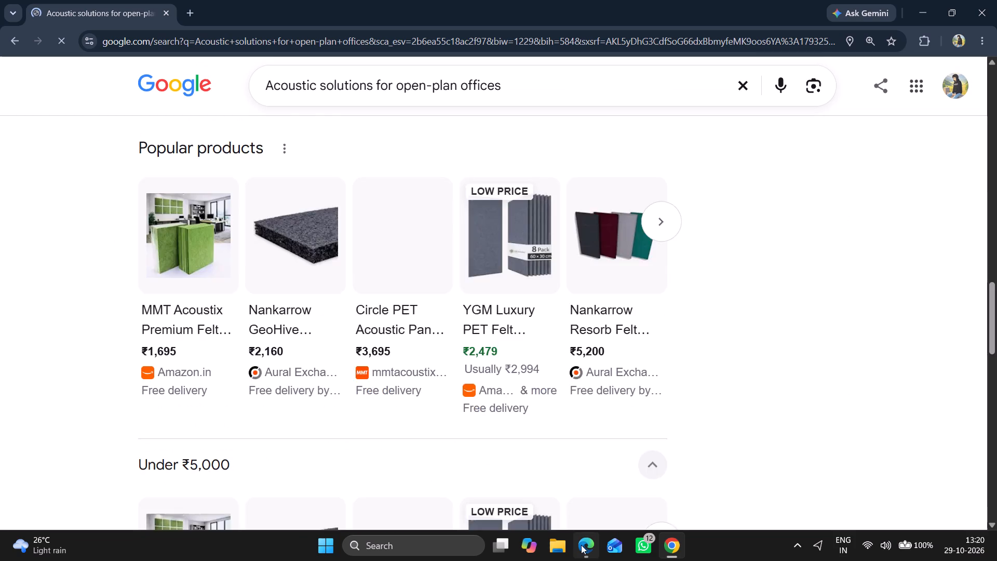
pyautogui.tripleClick(581, 545)
pyautogui.click(581, 545)
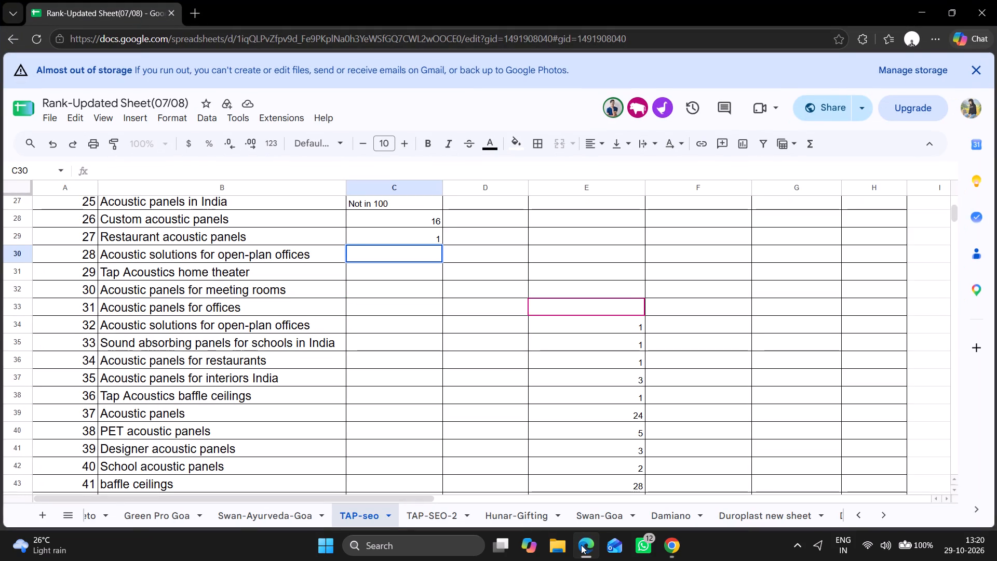
pyautogui.press('1')
pyautogui.press('Return')
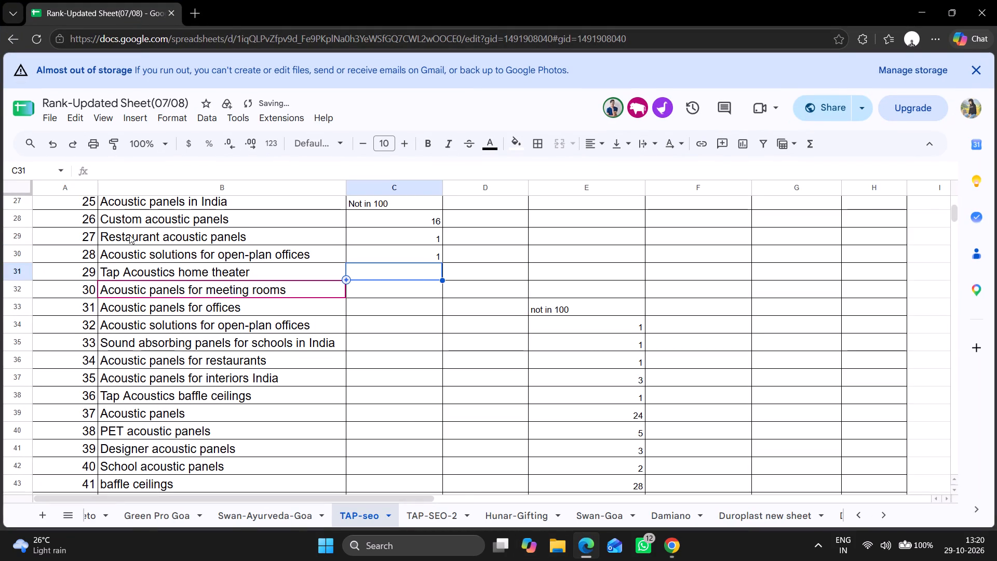
# Copy the keyword "Tap Acoustics home theater" from B31, open its rank cell C31, and search Google for the keyword in Chrome.
pyautogui.tripleClick(254, 265)
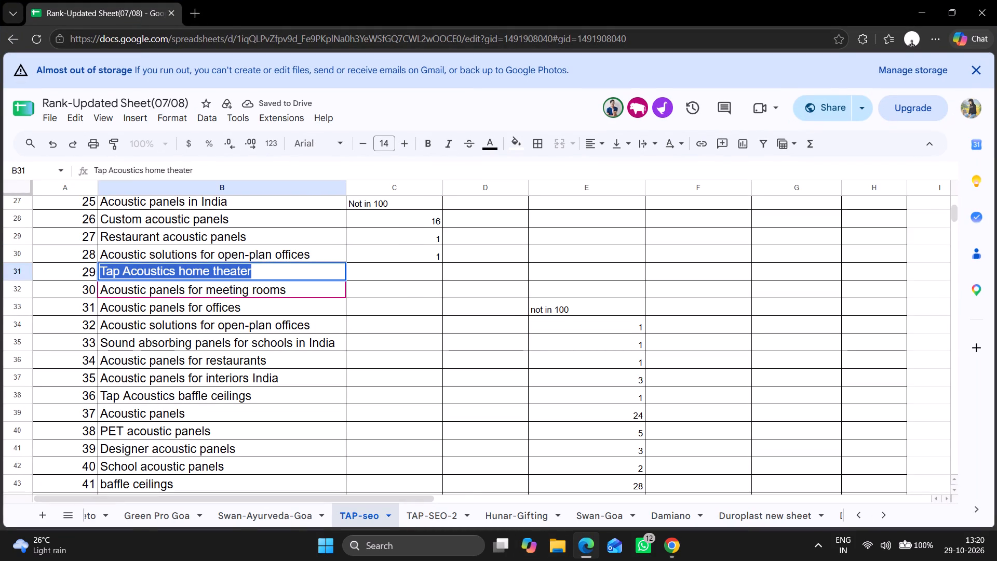
pyautogui.hotkey('ctrl', 'v')
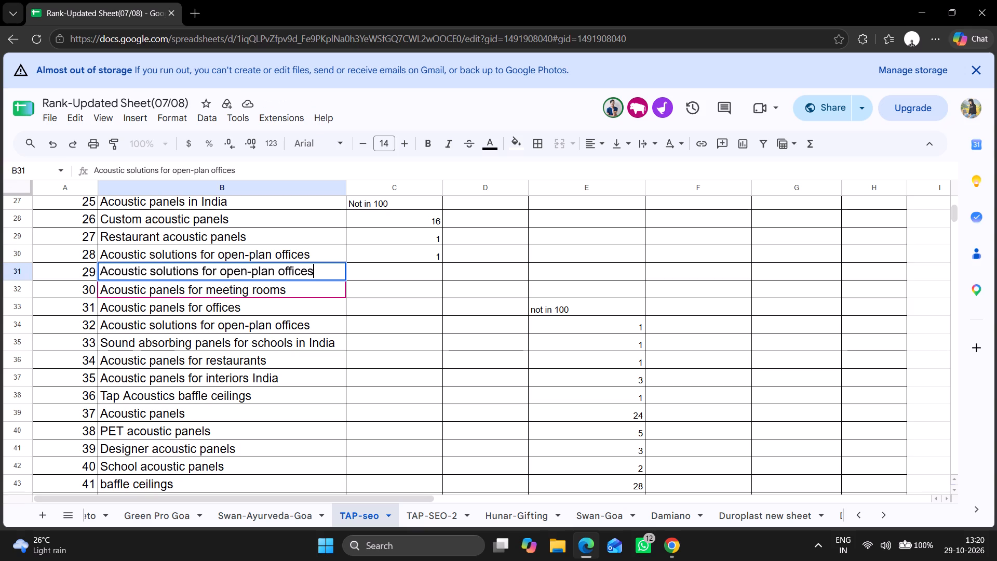
pyautogui.hotkey('ctrl', 'z')
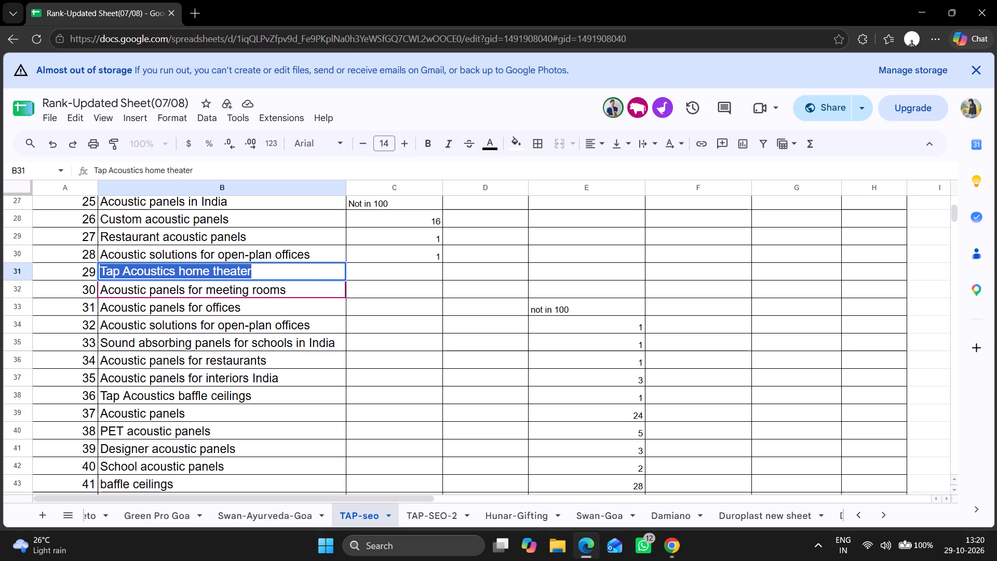
pyautogui.hotkey('ctrl', 'c')
pyautogui.hotkey('ctrl', 'c')
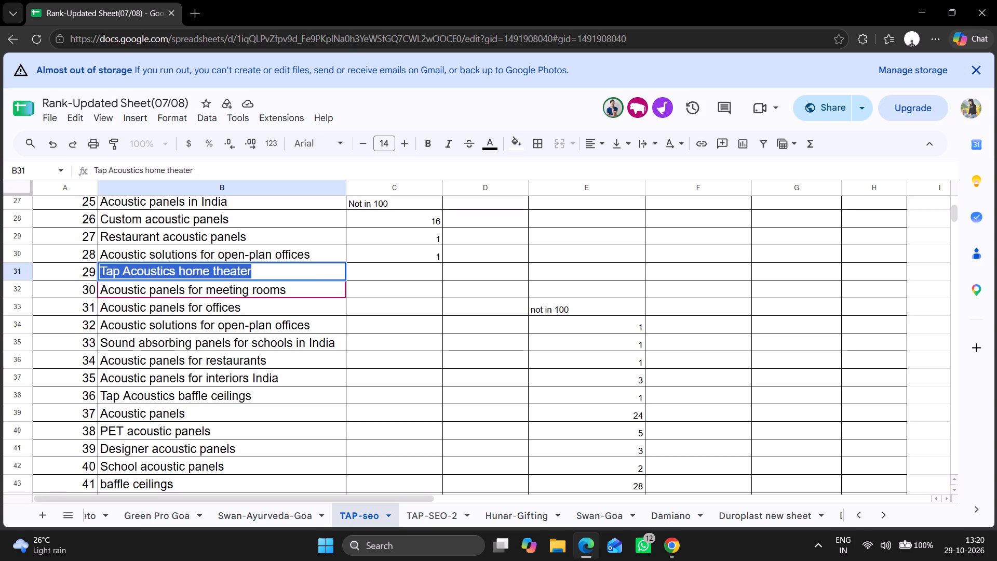
pyautogui.doubleClick(396, 270)
pyautogui.doubleClick(674, 542)
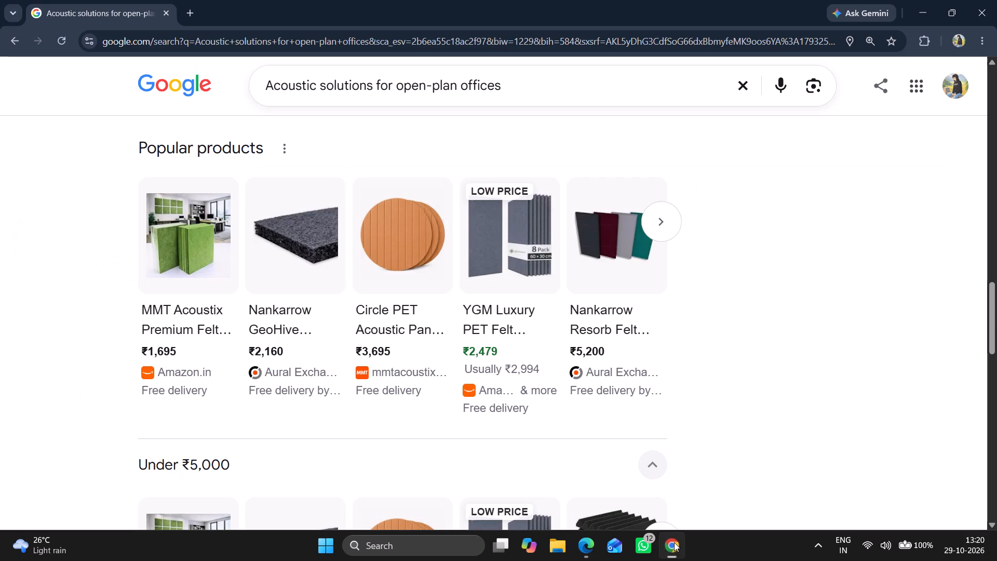
pyautogui.tripleClick(625, 81)
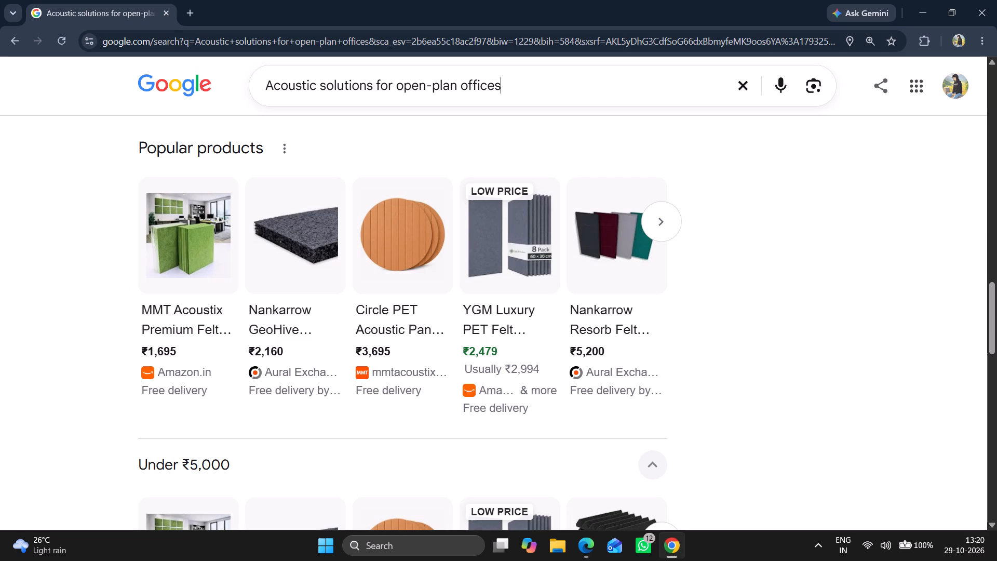
pyautogui.tripleClick(625, 81)
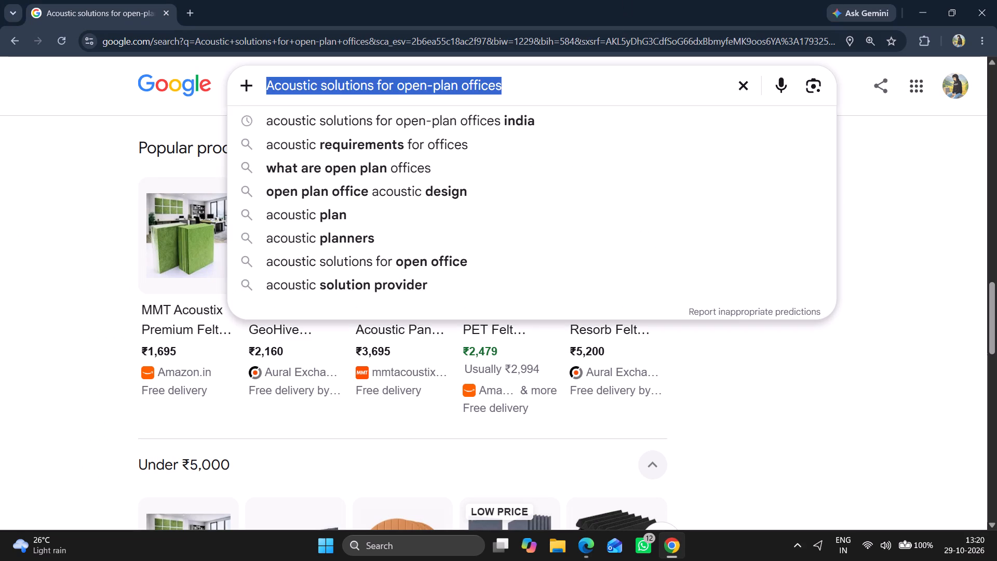
pyautogui.hotkey('ctrl', 'v')
pyautogui.press('Return')
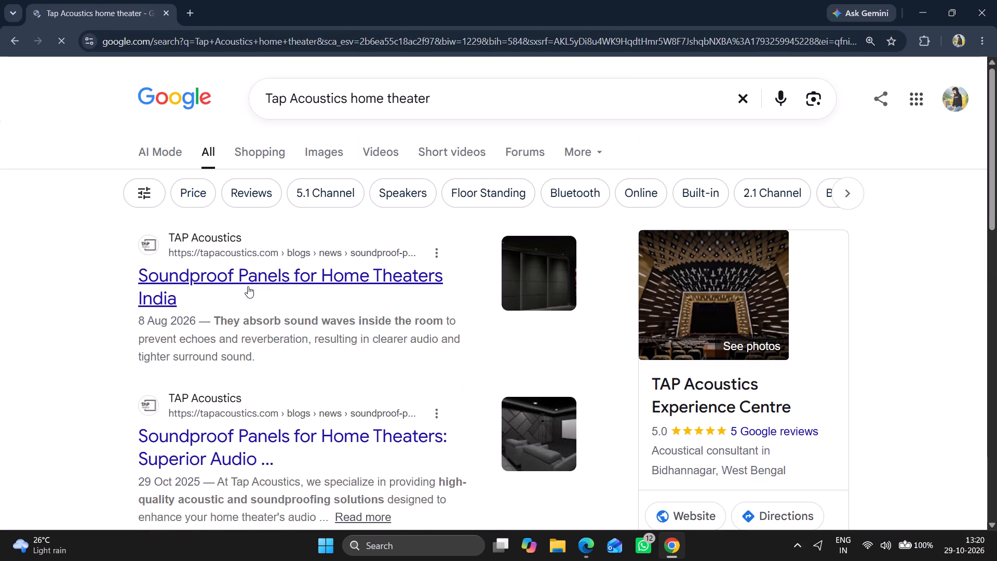
# Switch to the TAP-seo sheet in Edge and record rank 1 in cell C31 for "Tap Acoustics home theater".
pyautogui.click(585, 539)
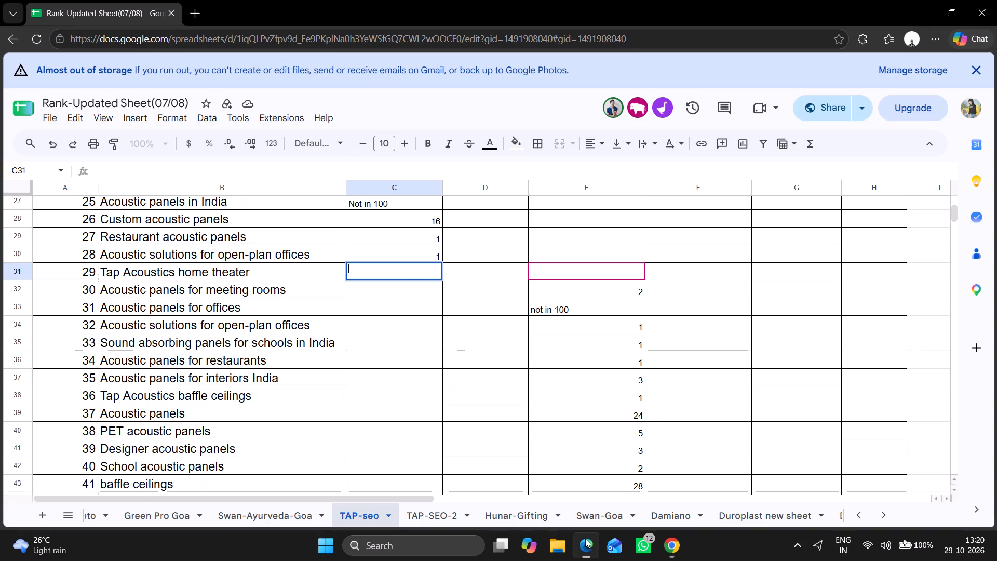
pyautogui.press('1')
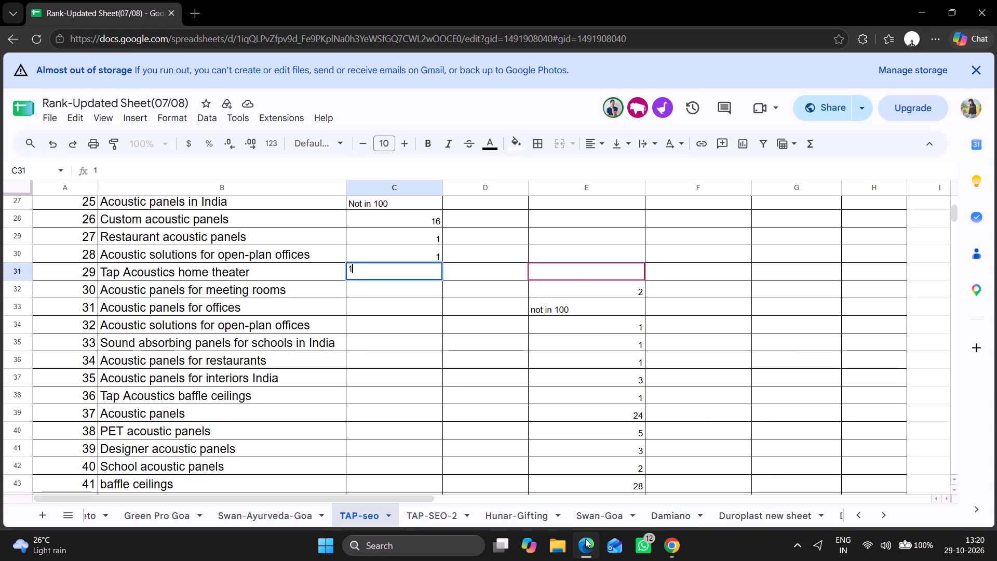
pyautogui.press('Return')
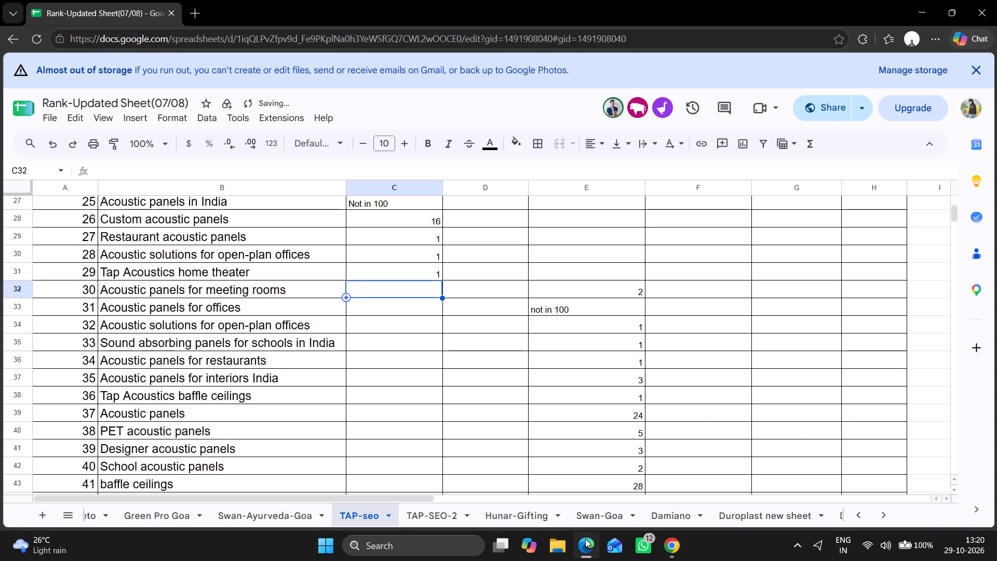
# Copy the keyword "Acoustic panels for meeting rooms" from B32, select its rank cell C32, and search Google for the keyword in Chrome.
pyautogui.tripleClick(306, 286)
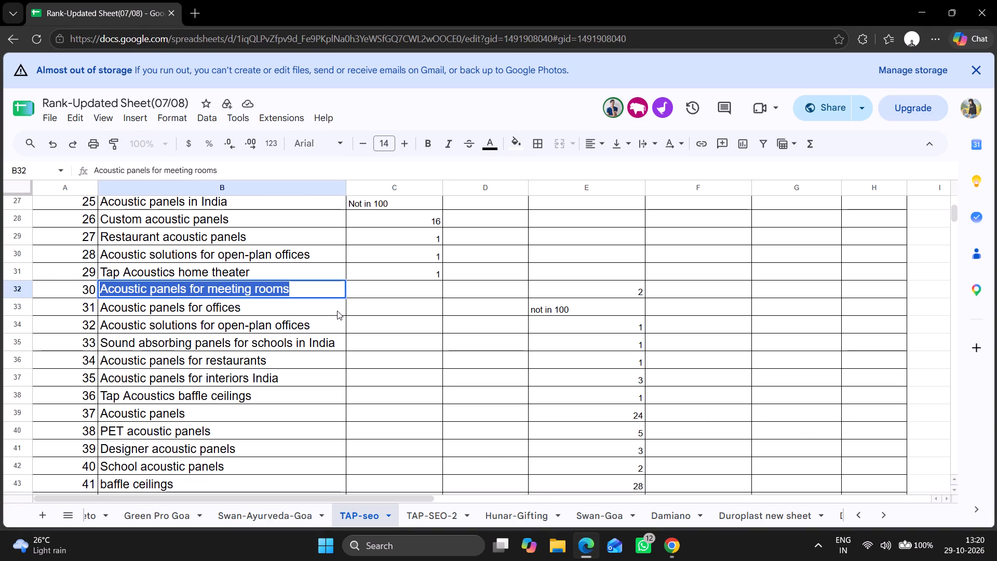
pyautogui.hotkey('ctrl', 'c')
pyautogui.click(393, 288)
pyautogui.doubleClick(673, 551)
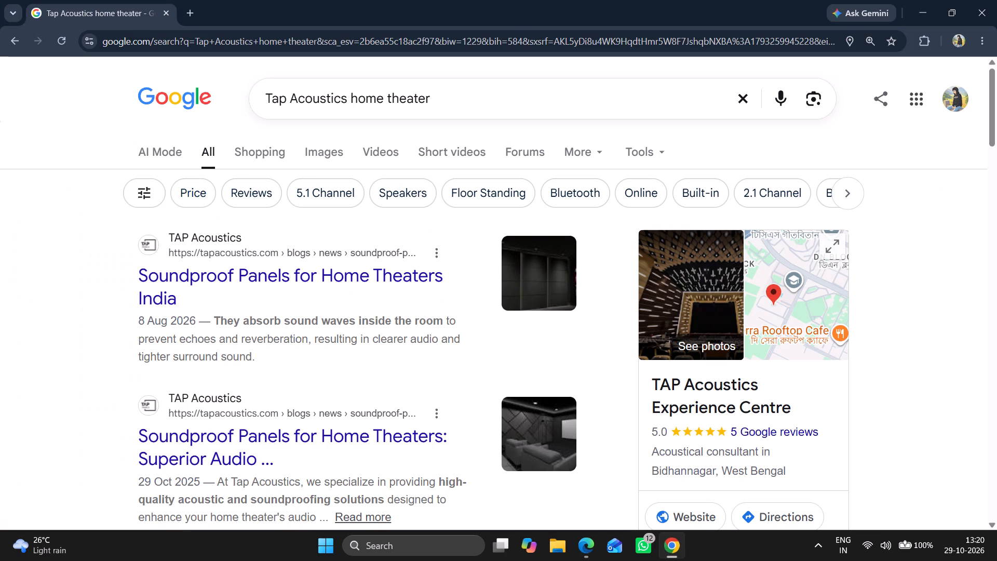
pyautogui.doubleClick(453, 97)
pyautogui.tripleClick(453, 97)
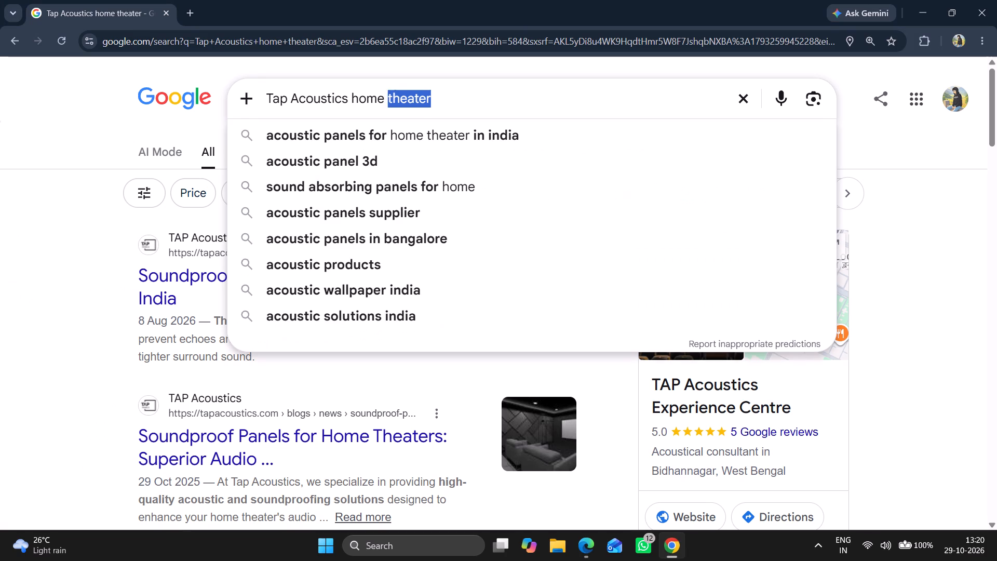
pyautogui.click(453, 97)
pyautogui.hotkey('ctrl', 'v')
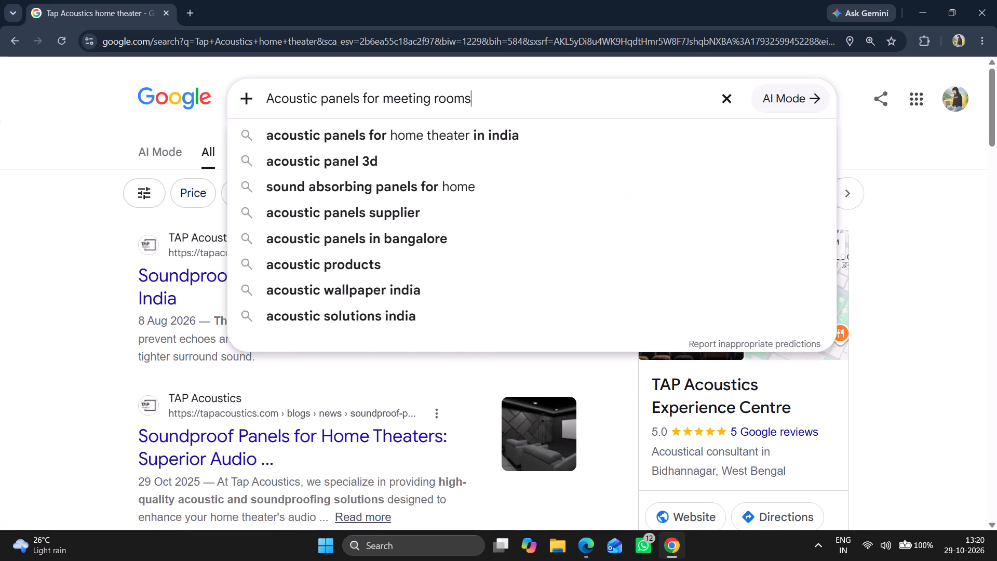
pyautogui.press('Return')
# Find TAP Acoustics in the meeting rooms results and record rank 2 in cell C32 of the TAP-seo sheet in Edge.
pyautogui.scroll(-5, 318, 362)
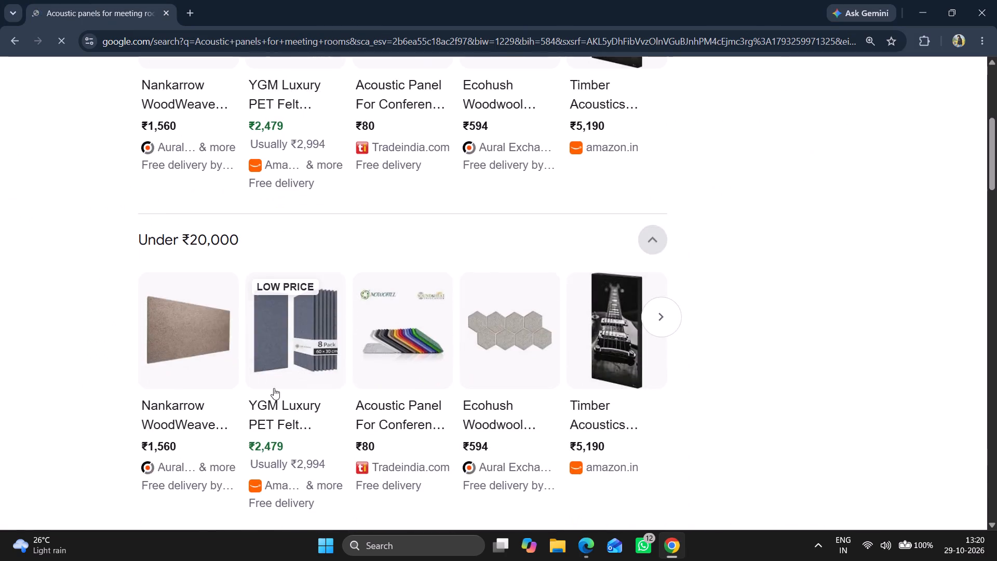
pyautogui.scroll(-6, 264, 392)
pyautogui.scroll(-7, 213, 359)
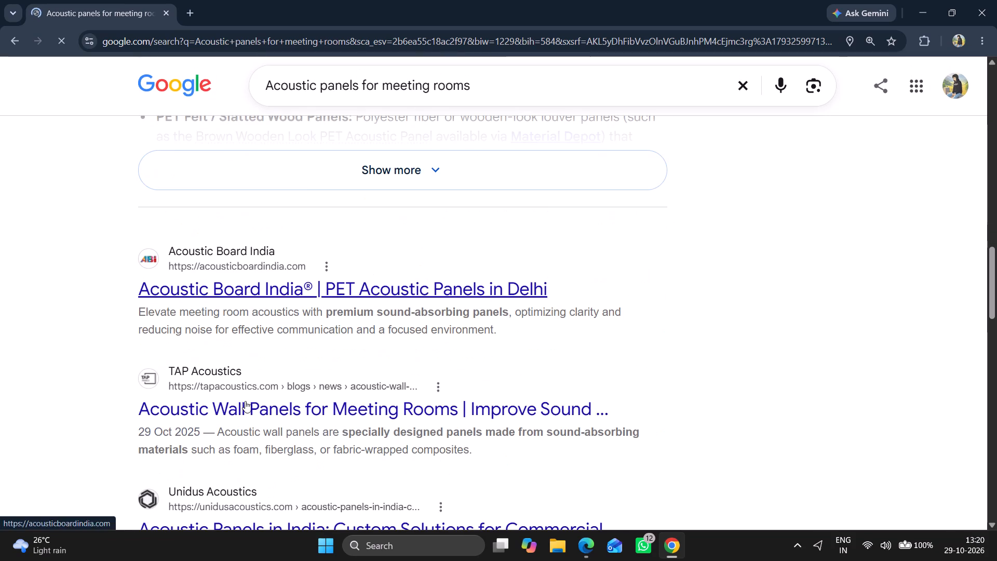
pyautogui.click(577, 546)
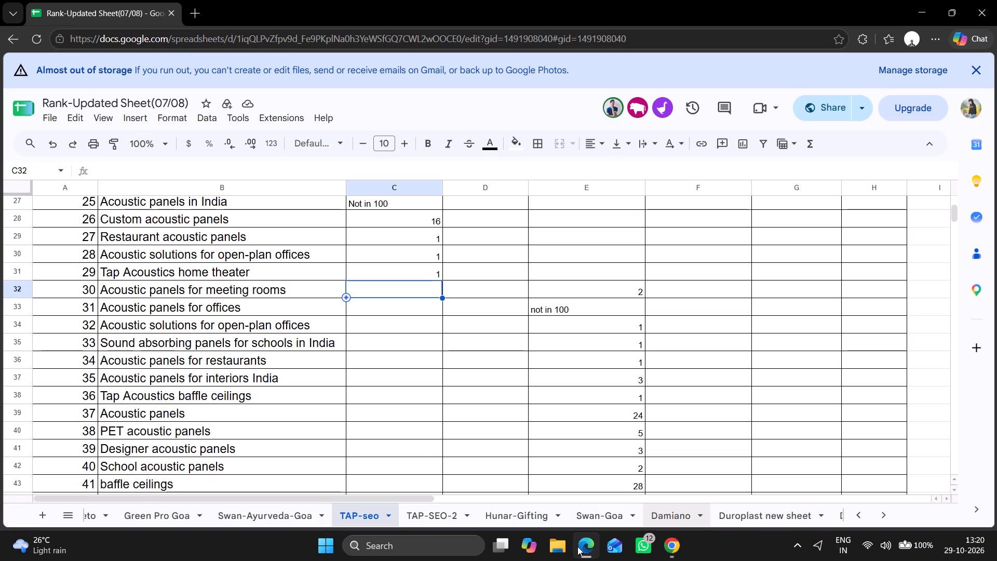
pyautogui.press('2')
pyautogui.press('Return')
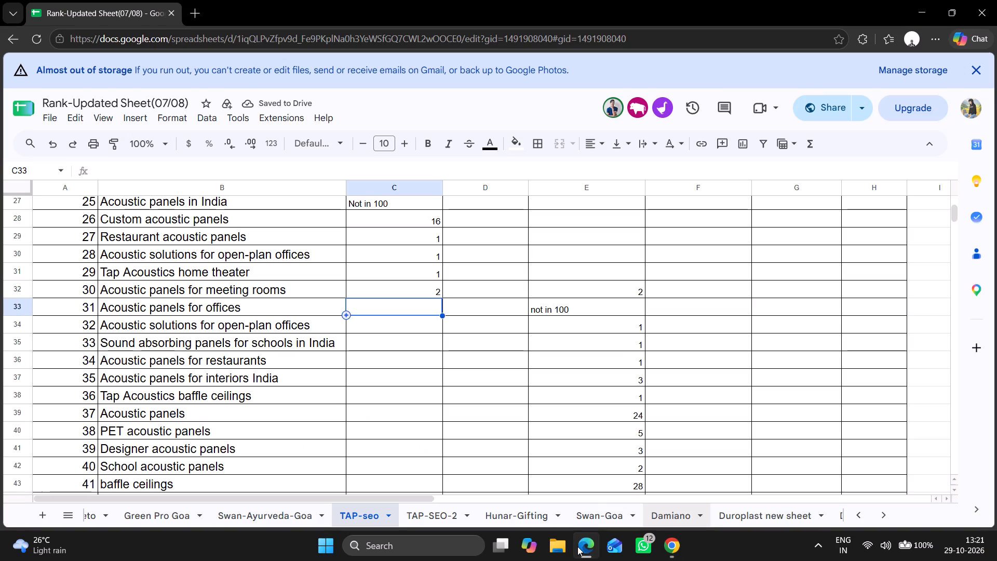
# Enter "Not in 100" in cell C33 as the rank for "Acoustic panels for offices".
pyautogui.hotkey('shift', 'n')
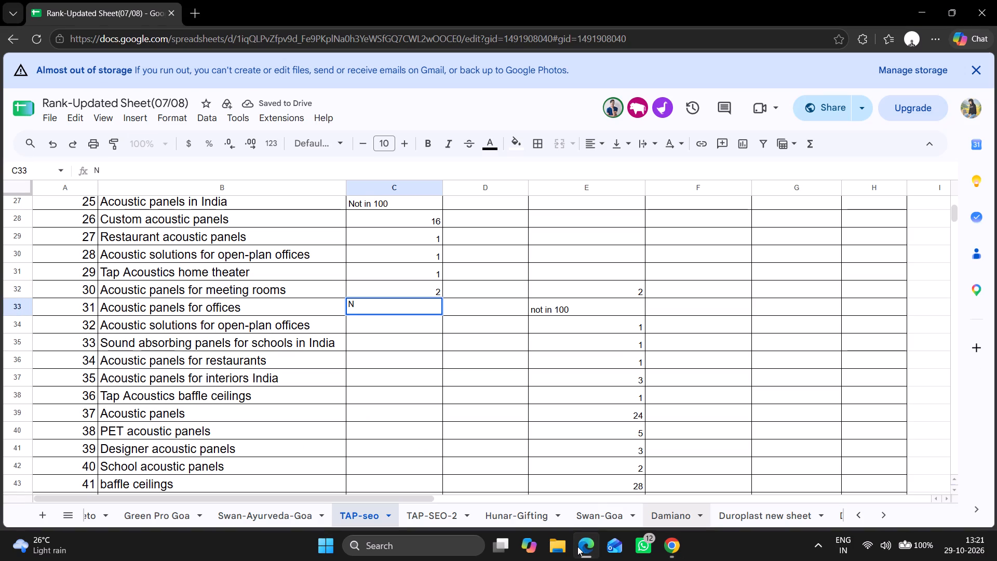
pyautogui.write('ot')
pyautogui.press('space')
pyautogui.write('in')
pyautogui.press('space')
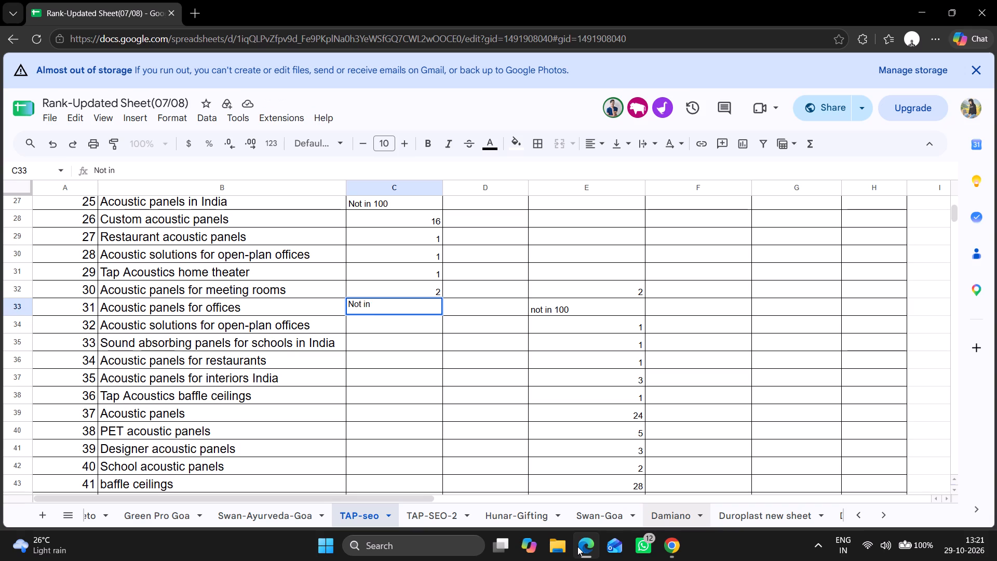
pyautogui.write('100')
pyautogui.press('Return')
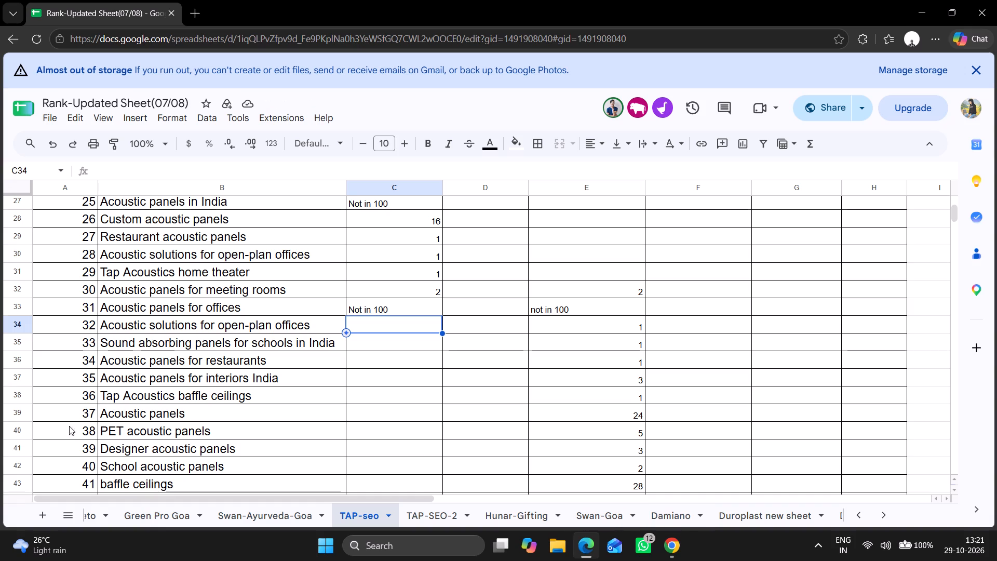
# Enter rank 1 in each of cells C34, C35 and C36, for the open-plan offices, schools in India and restaurants keywords.
pyautogui.scroll(-1, 159, 560)
pyautogui.scroll(-4, 258, 424)
pyautogui.scroll(2, 205, 400)
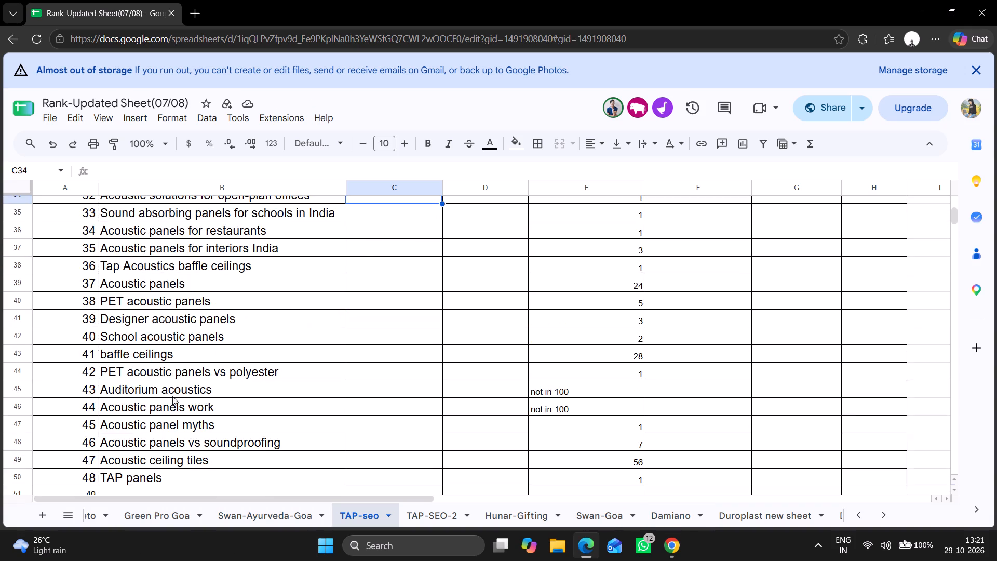
pyautogui.scroll(10, 159, 388)
pyautogui.scroll(-8, 170, 336)
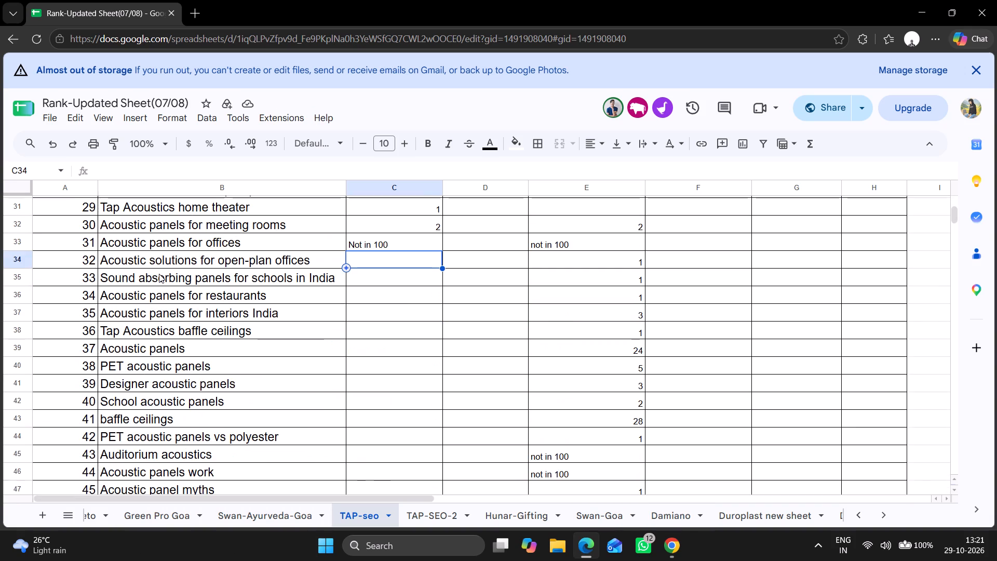
pyautogui.scroll(1, 159, 274)
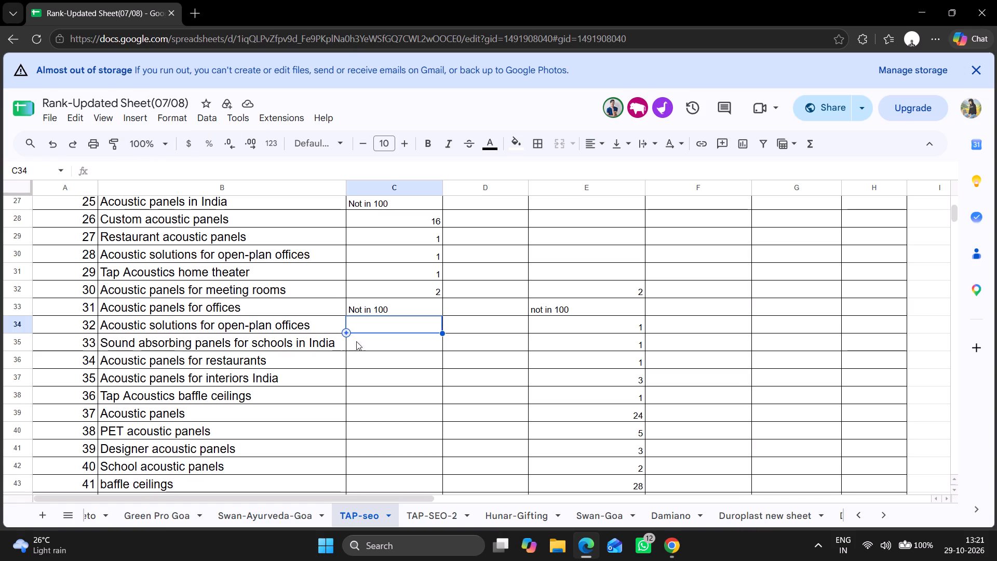
pyautogui.press('1')
pyautogui.press('Return')
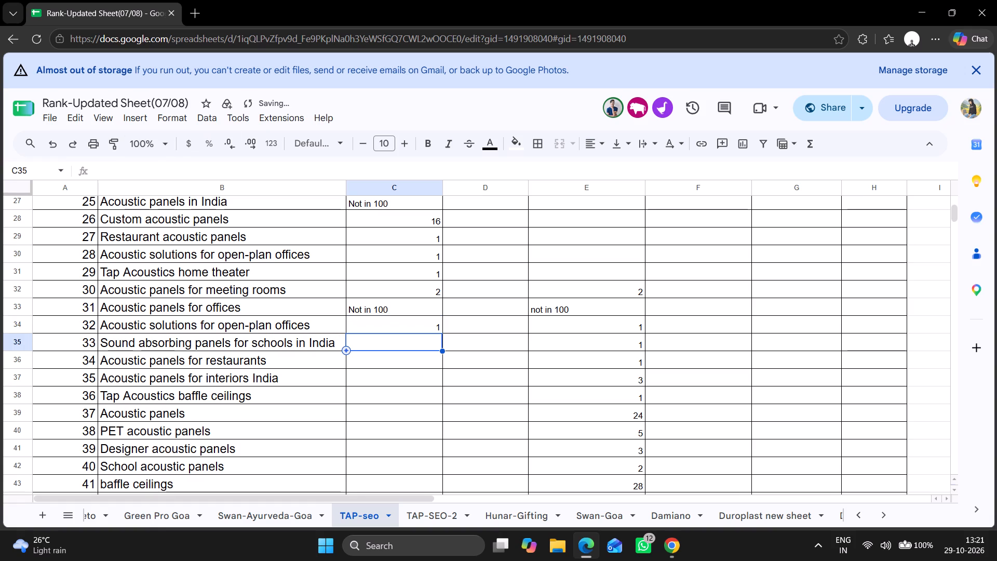
pyautogui.press('1')
pyautogui.press('Return')
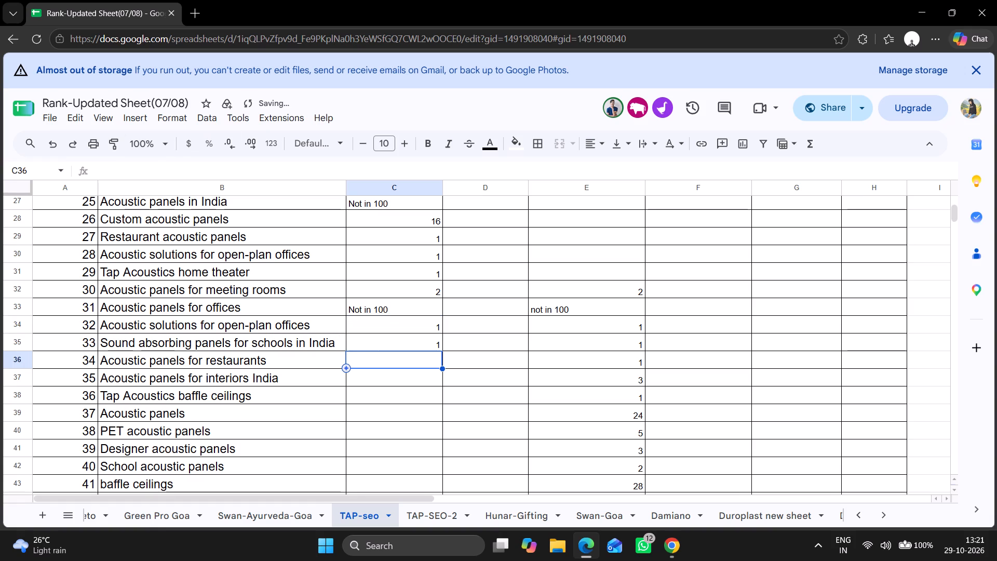
pyautogui.press('1')
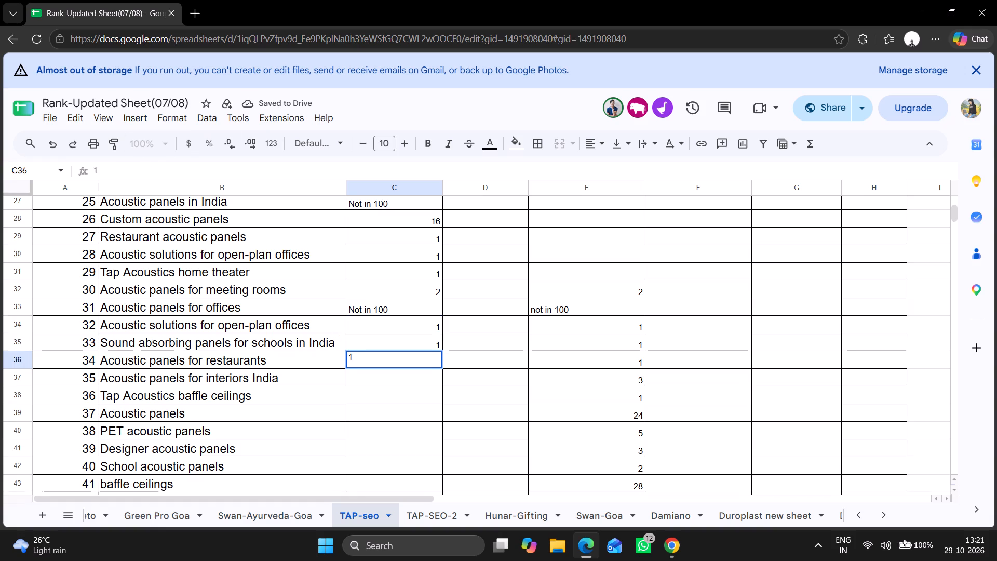
pyautogui.press('Return')
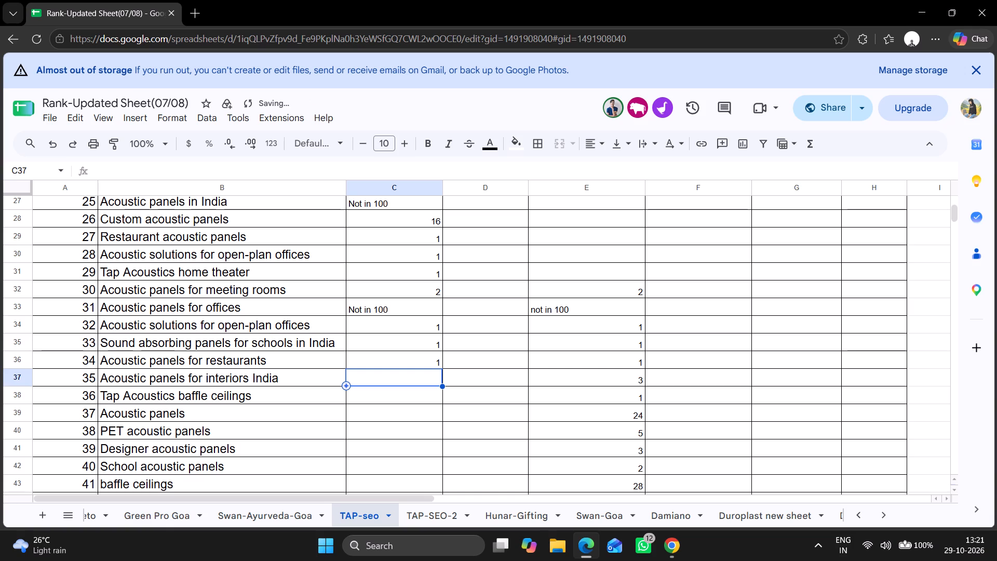
# Enter ranks 3, 1, 22 and 4 in cells C37 to C40, from "Acoustic panels for interiors India" to "PET acoustic panels".
pyautogui.press('3')
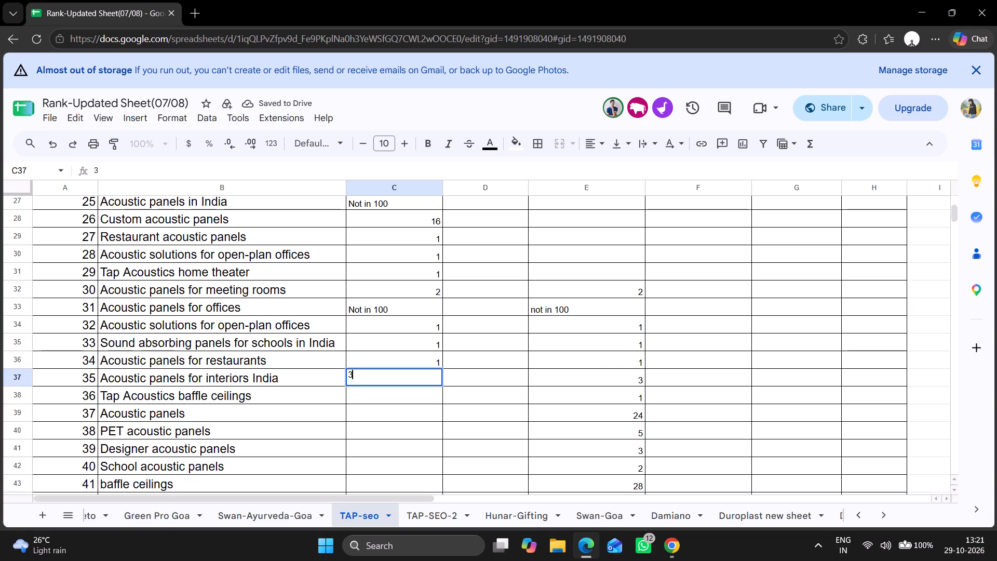
pyautogui.press('Return')
pyautogui.press('1')
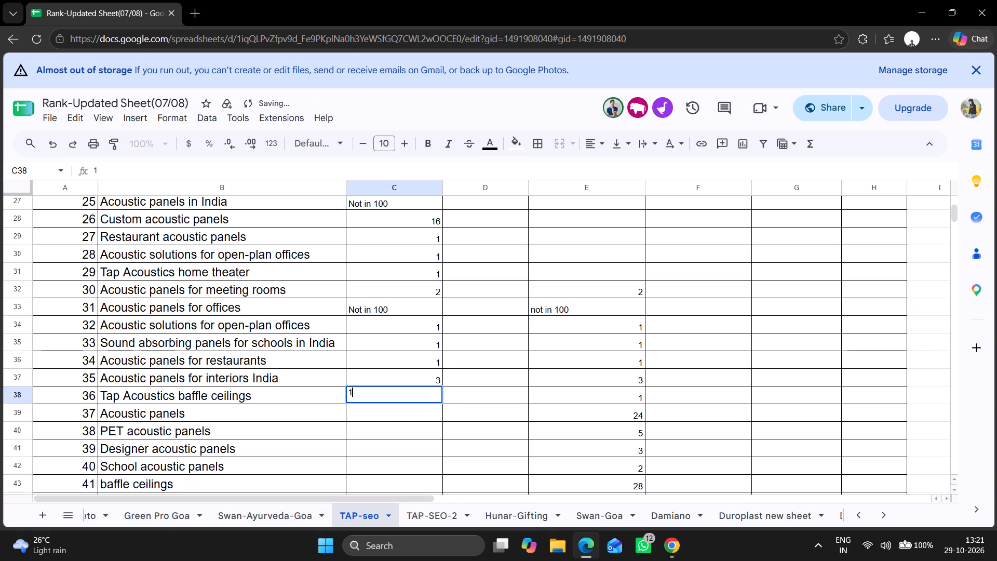
pyautogui.press('Return')
pyautogui.write('22')
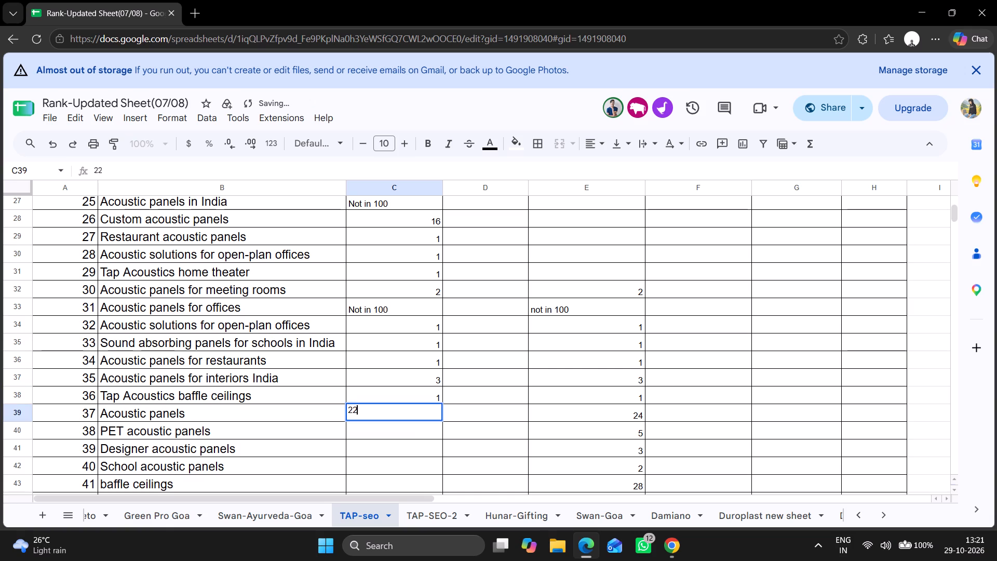
pyautogui.press('Return')
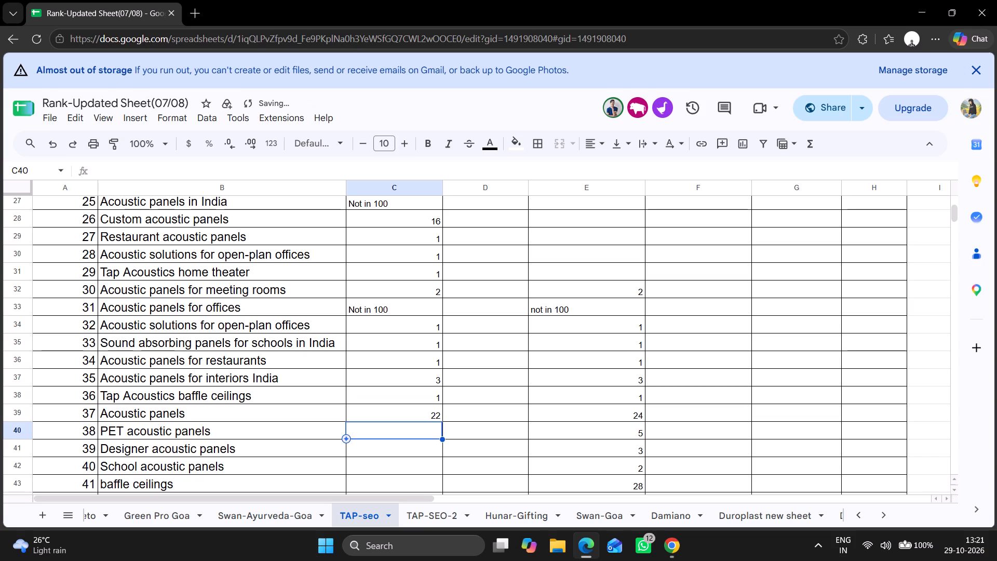
pyautogui.press('4')
pyautogui.press('Return')
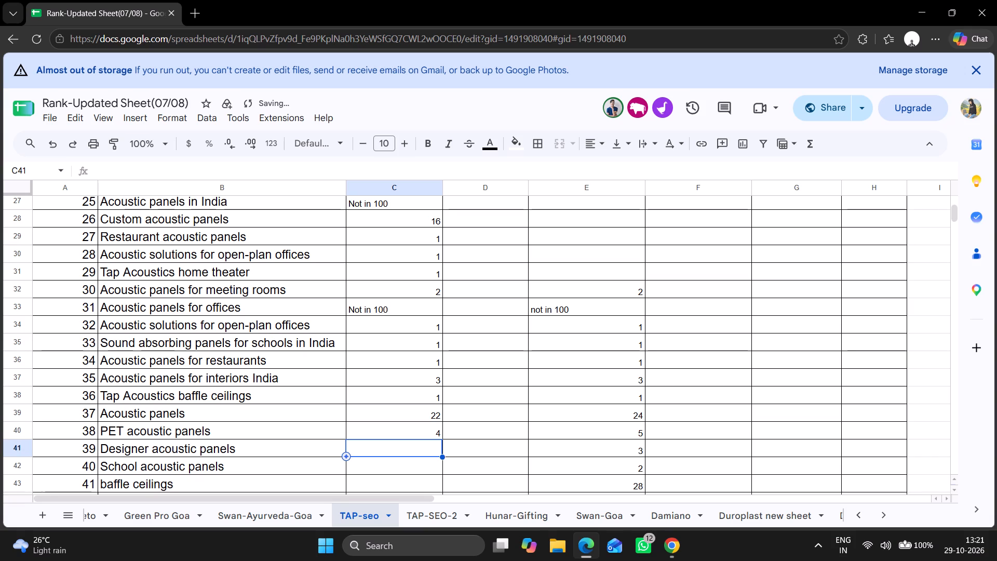
# Enter ranks 3, 1, 26 and 1 in cells C41 to C44, from "Designer acoustic panels" to "PET acoustic panels vs polyester".
pyautogui.press('3')
pyautogui.press('Return')
pyautogui.press('1')
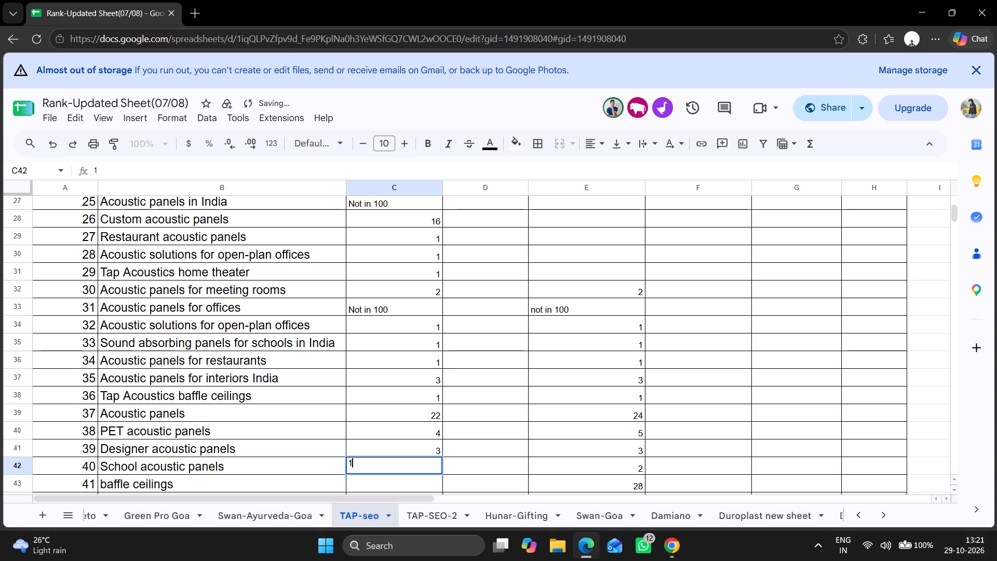
pyautogui.scroll(-1, 425, 328)
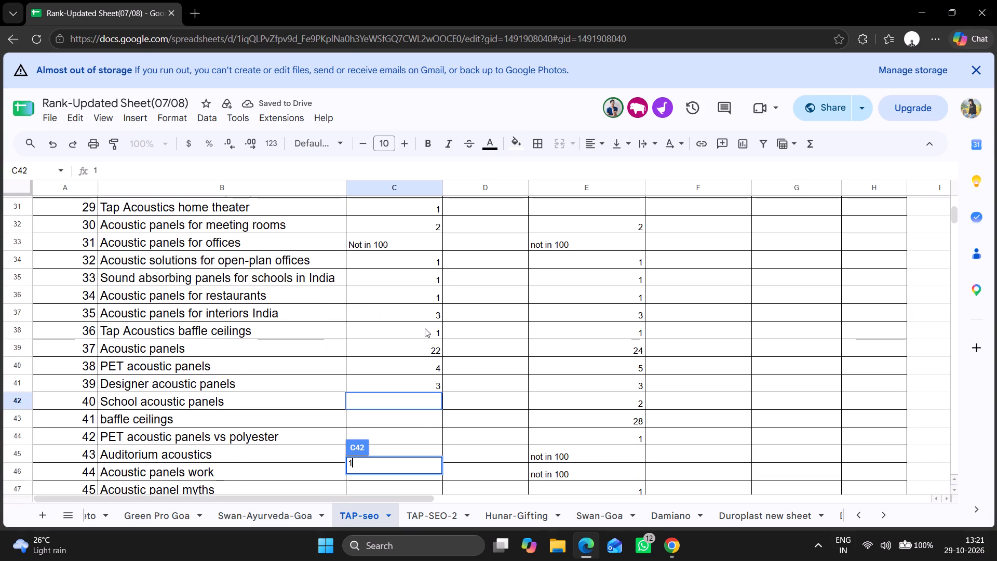
pyautogui.press('Return')
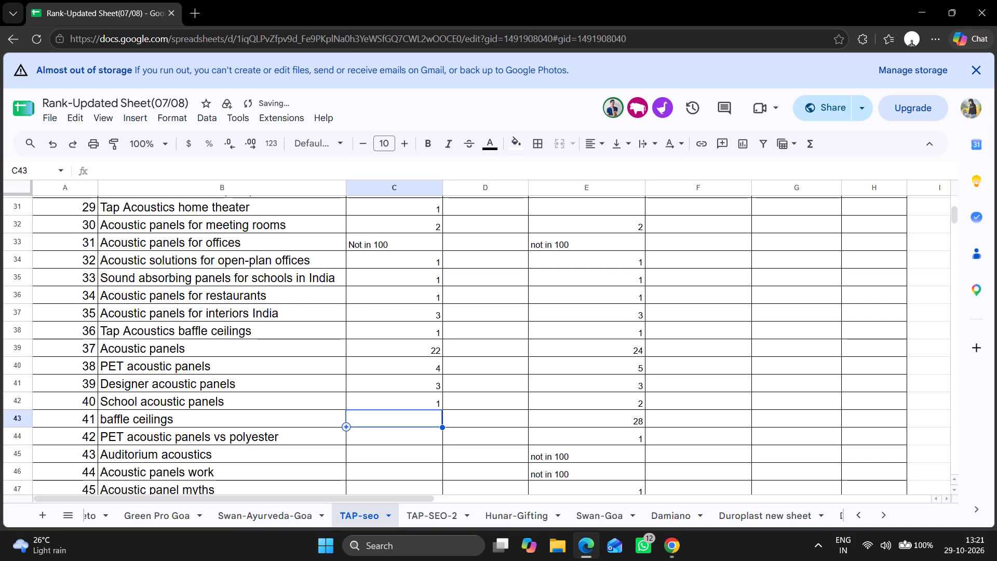
pyautogui.write('26')
pyautogui.press('Return')
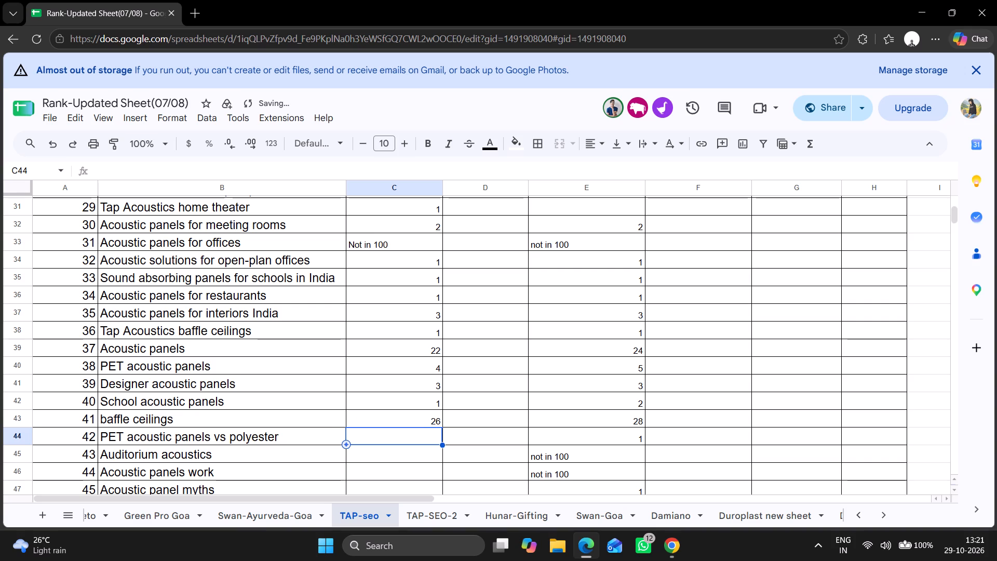
pyautogui.press('1')
pyautogui.press('Return')
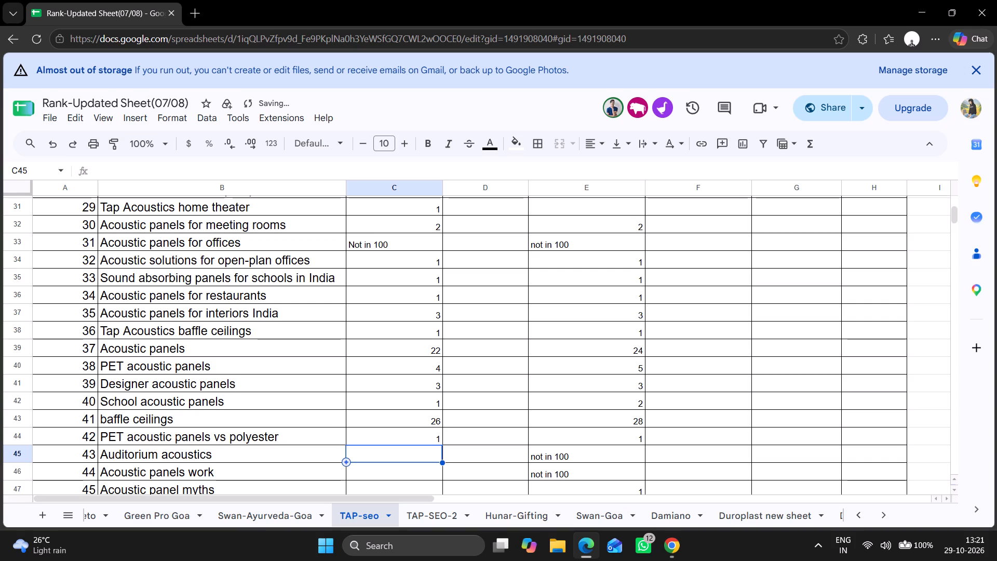
# Enter "Not in 100" in cell C45 as the rank for "Auditorium acoustics".
pyautogui.hotkey('shift', 'n')
pyautogui.write('ot in')
pyautogui.press('space')
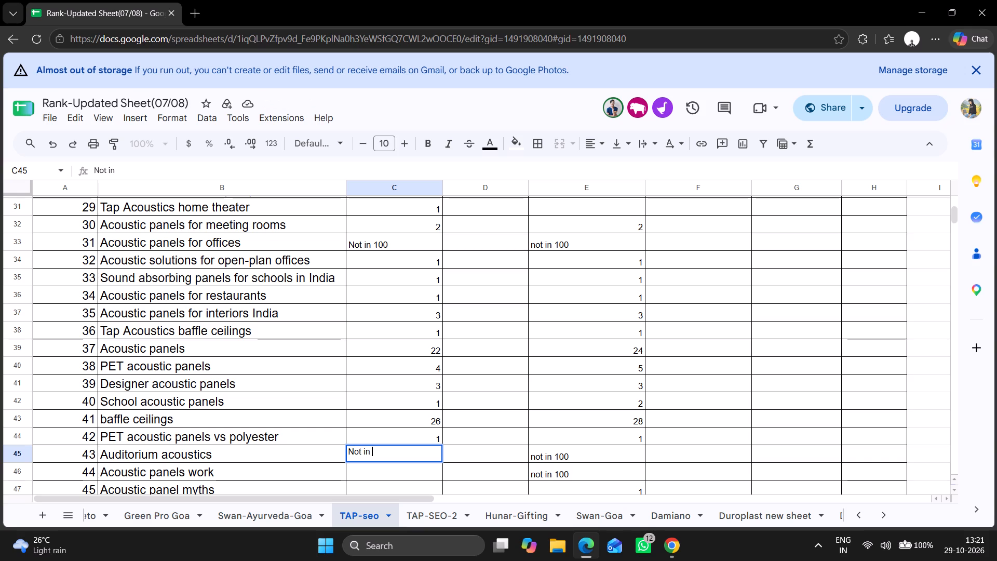
pyautogui.write('100')
pyautogui.press('Return')
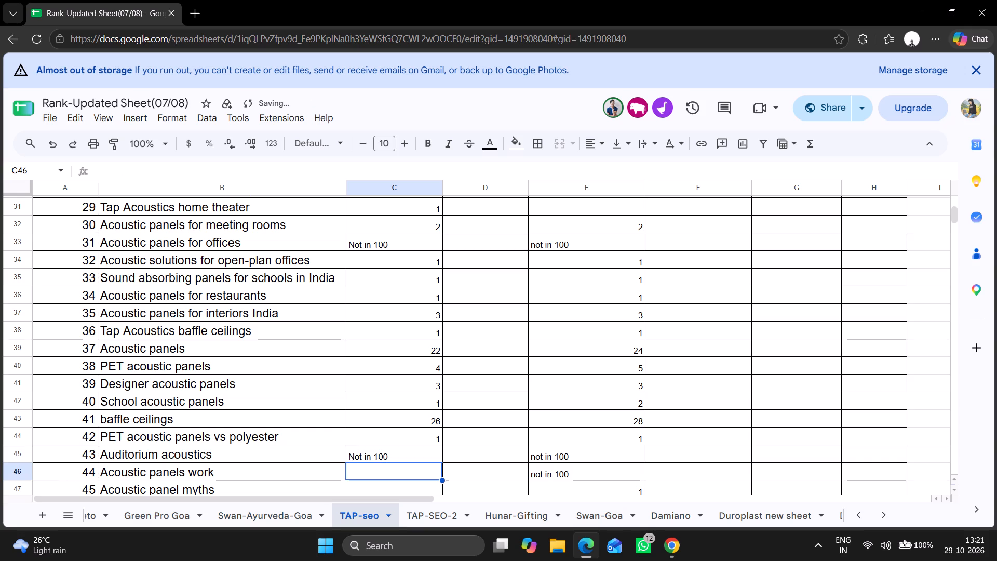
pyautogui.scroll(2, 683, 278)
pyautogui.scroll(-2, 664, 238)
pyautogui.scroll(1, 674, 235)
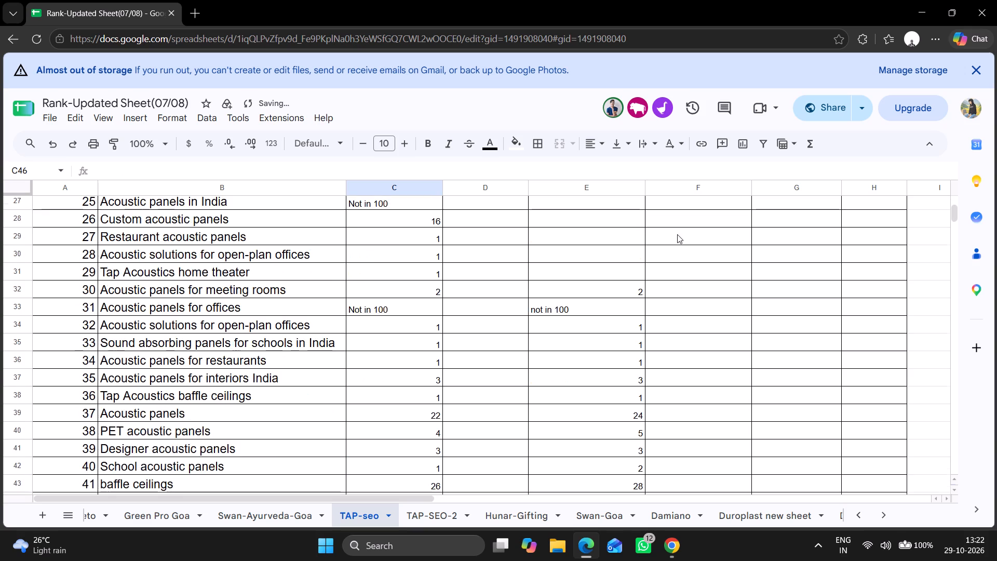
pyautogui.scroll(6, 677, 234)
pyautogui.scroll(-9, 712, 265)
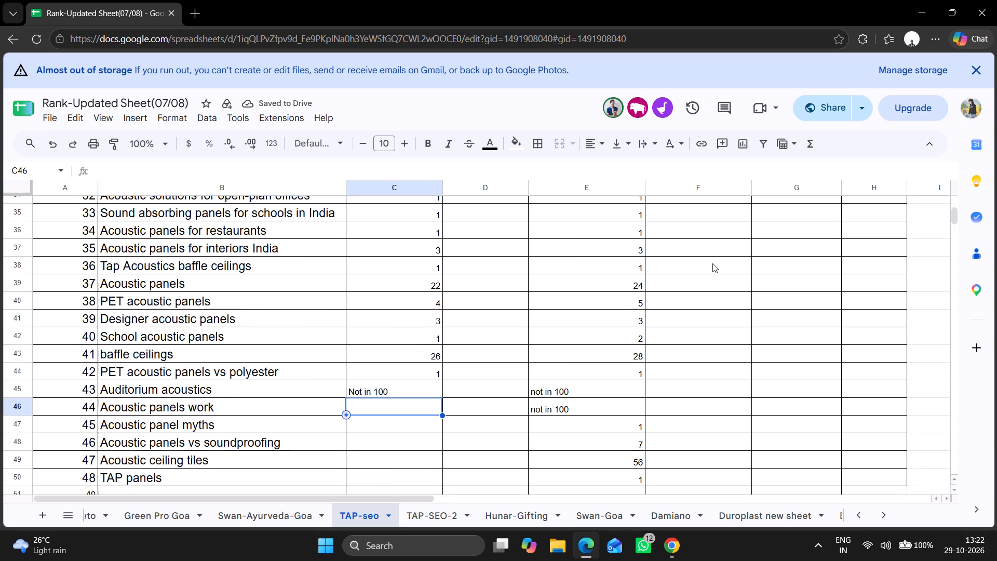
# Enter "Not in 100", 1, 7, 55 and 1 in cells C46 to C50, from "Acoustic panels work" to "TAP panels".
pyautogui.scroll(-2, 712, 263)
pyautogui.scroll(1, 712, 263)
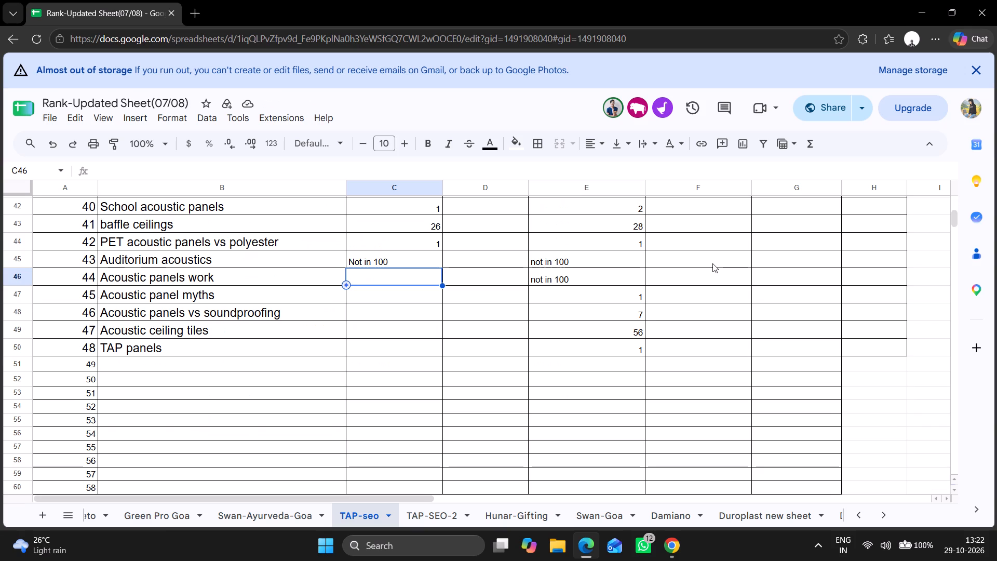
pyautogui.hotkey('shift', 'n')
pyautogui.press('Return')
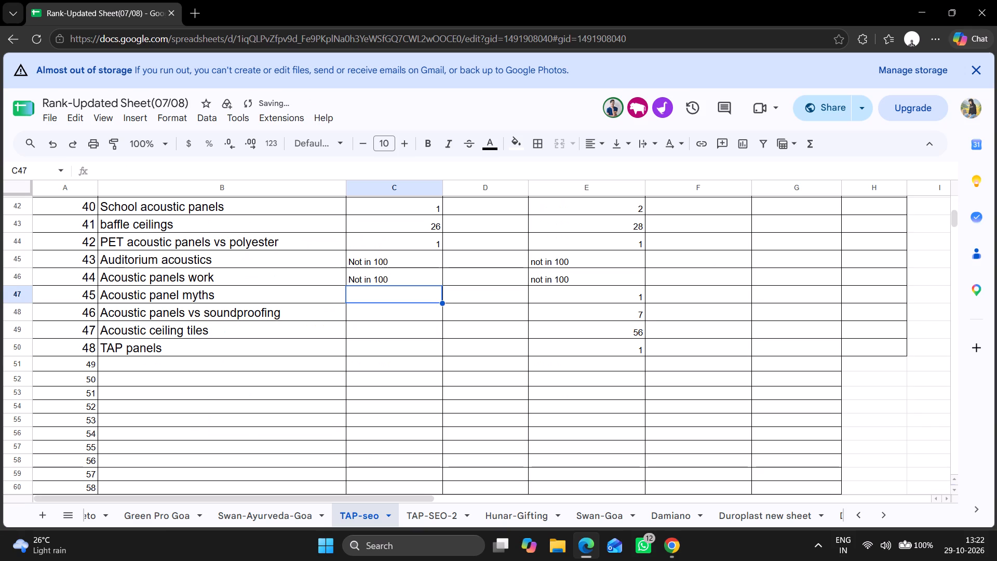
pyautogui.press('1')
pyautogui.press('Return')
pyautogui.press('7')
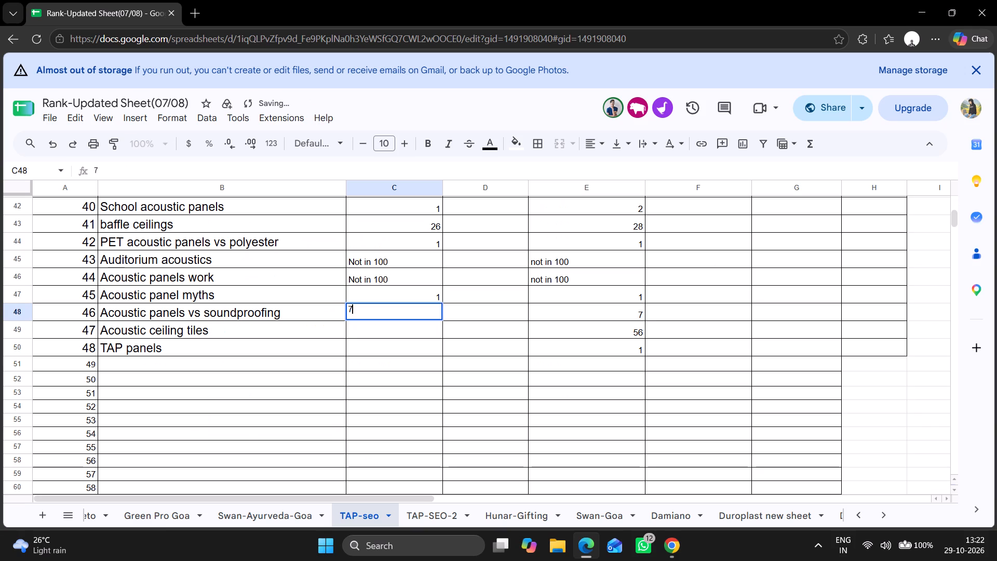
pyautogui.press('Return')
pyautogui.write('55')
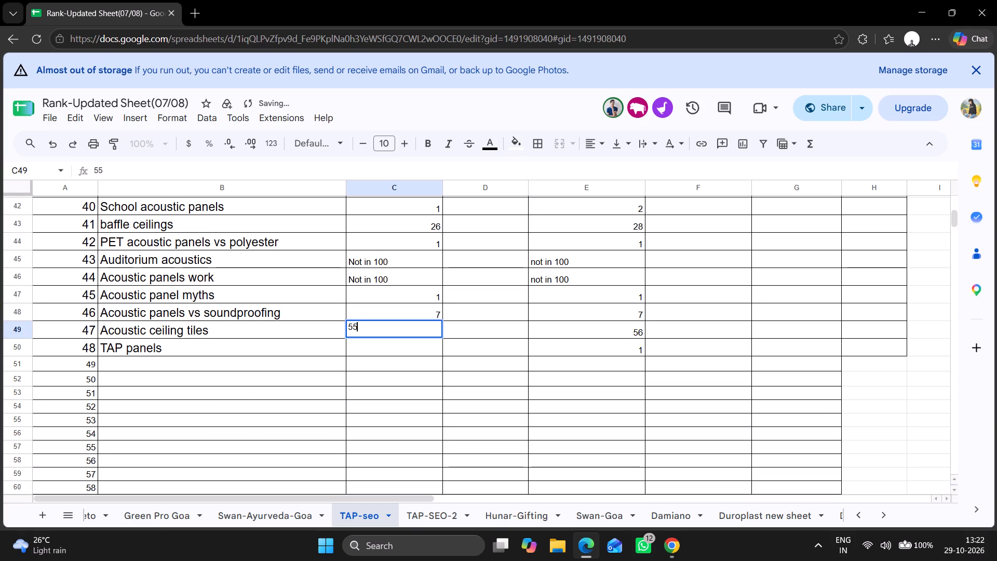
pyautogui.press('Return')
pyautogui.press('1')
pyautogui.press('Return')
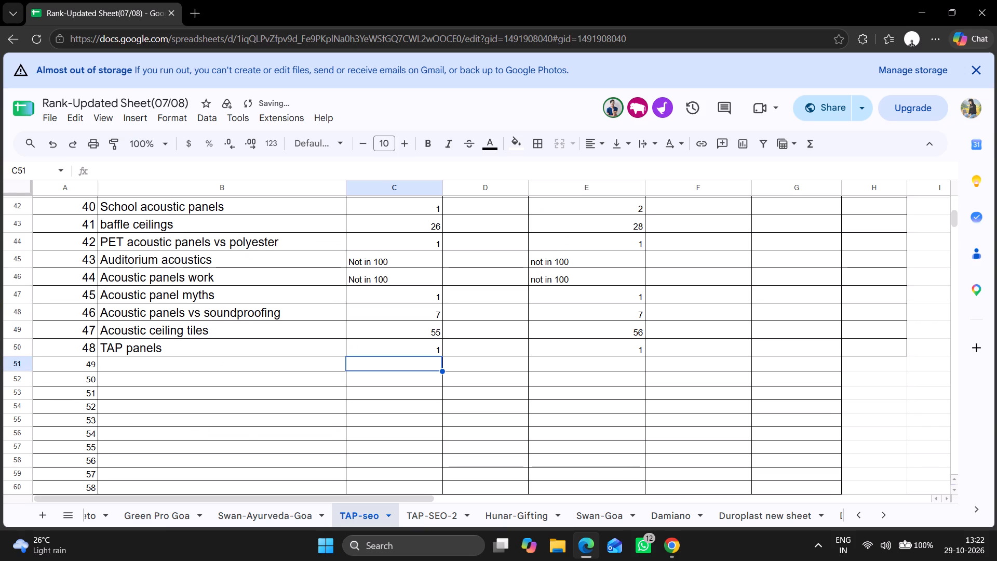
# Review the ranks entered in column C across the whole TAP-seo keyword list for gaps.
pyautogui.scroll(7, 795, 222)
pyautogui.scroll(5, 726, 264)
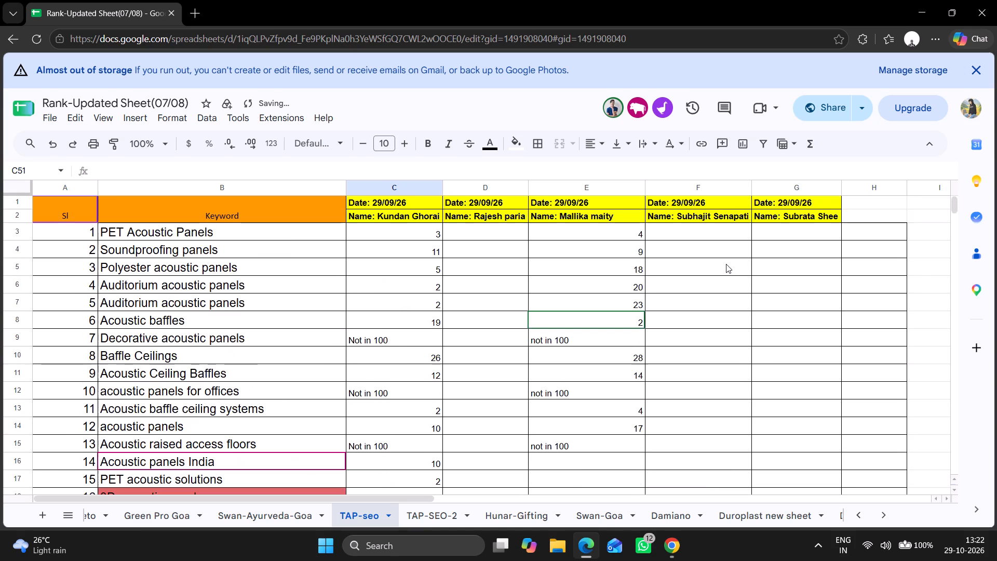
pyautogui.scroll(5, 726, 264)
pyautogui.scroll(-11, 726, 264)
pyautogui.scroll(5, 726, 264)
pyautogui.scroll(-4, 726, 264)
pyautogui.scroll(4, 726, 264)
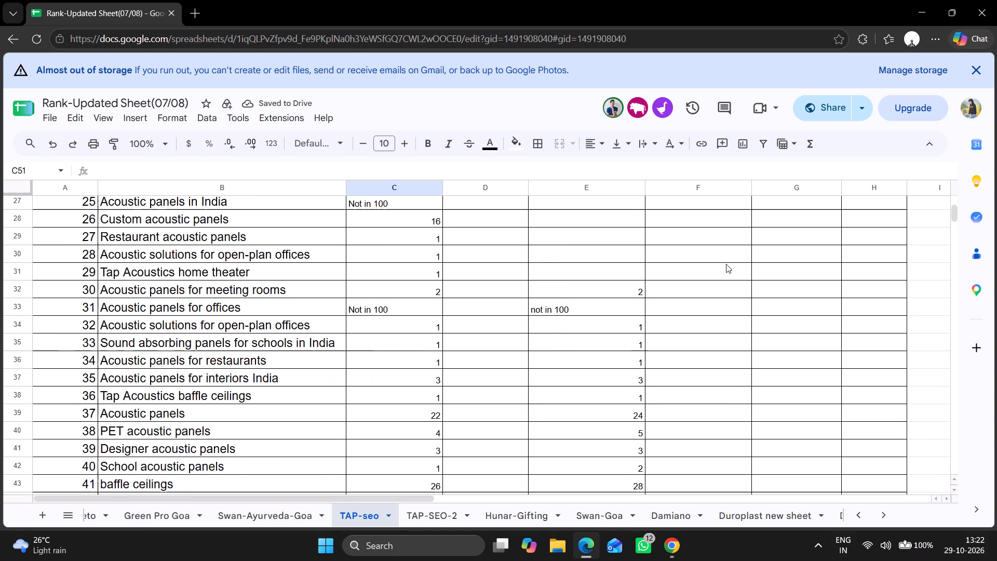
pyautogui.scroll(10, 726, 264)
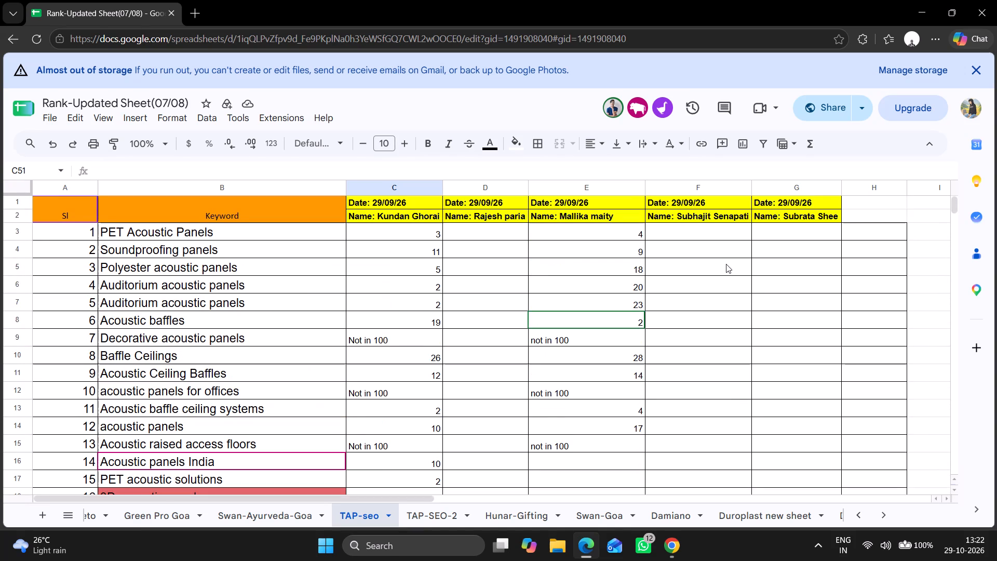
# Save the rank sheet and close the Edge and Chrome browser windows.
pyautogui.hotkey('ctrl', 's')
pyautogui.click(996, 0)
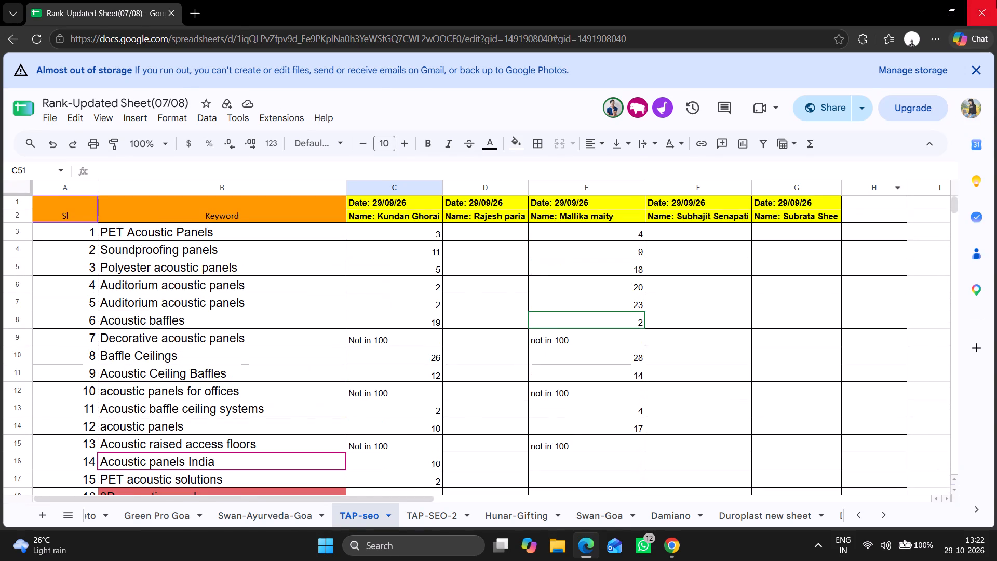
pyautogui.click(993, 0)
pyautogui.click(990, 1)
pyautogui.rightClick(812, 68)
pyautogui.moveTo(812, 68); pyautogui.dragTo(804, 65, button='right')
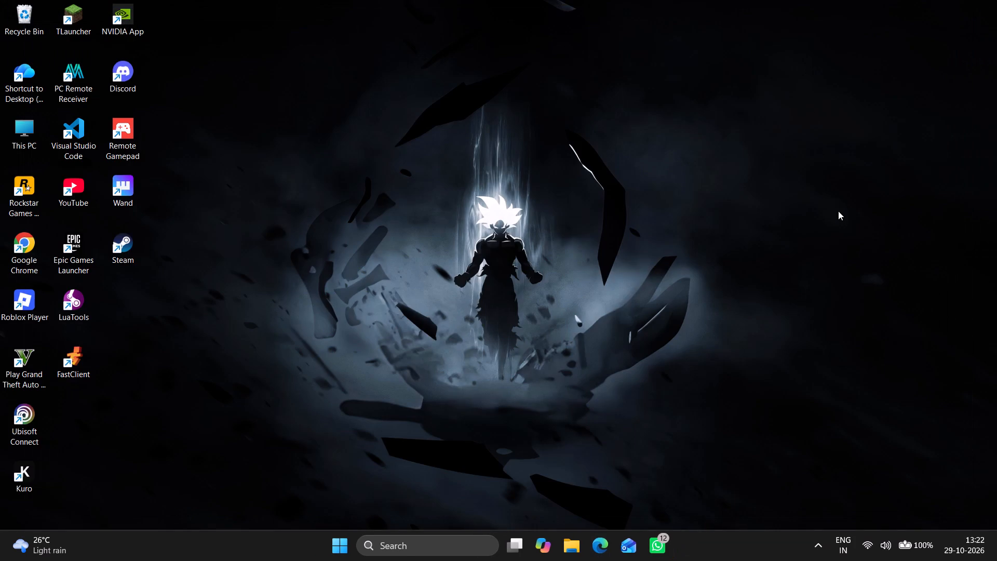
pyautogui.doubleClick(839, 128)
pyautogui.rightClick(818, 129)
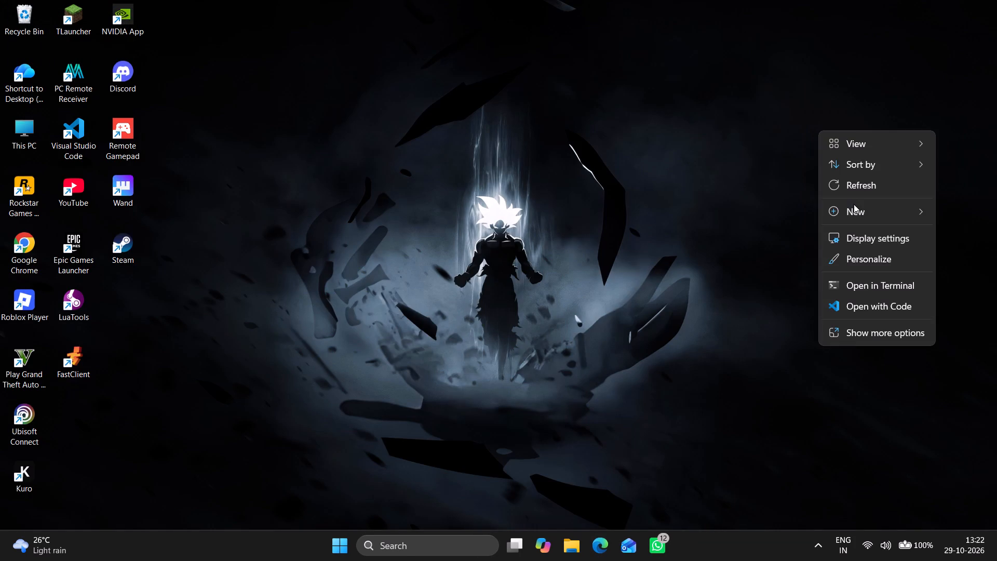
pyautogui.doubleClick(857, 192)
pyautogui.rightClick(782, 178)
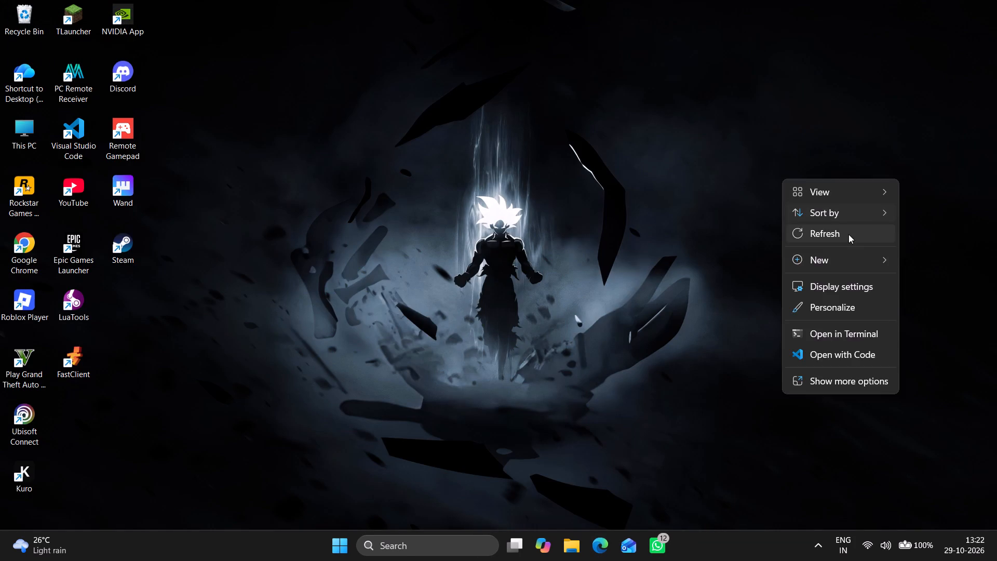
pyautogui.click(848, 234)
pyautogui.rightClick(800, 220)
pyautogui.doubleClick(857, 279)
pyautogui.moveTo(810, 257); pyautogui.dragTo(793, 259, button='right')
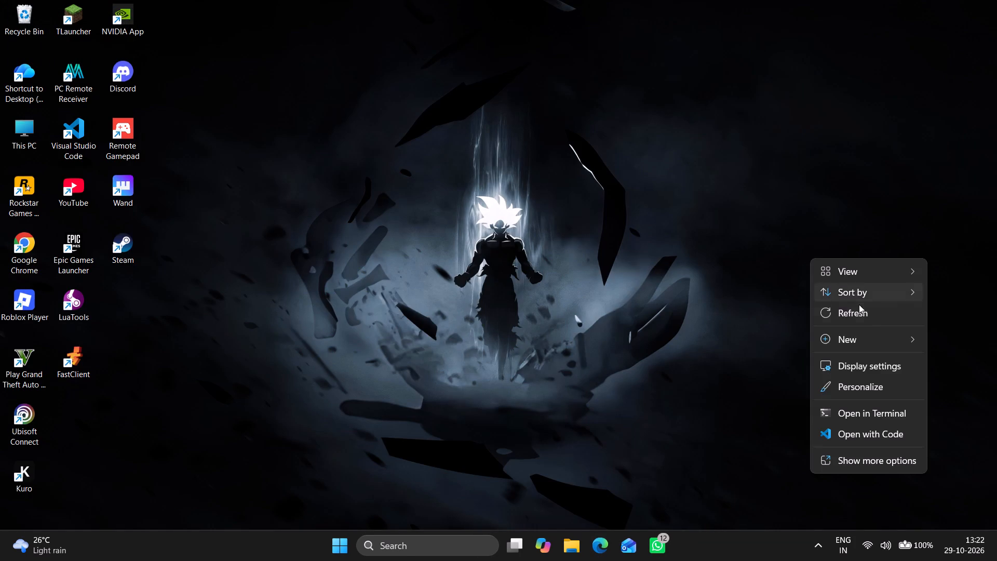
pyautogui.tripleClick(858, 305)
# Show the hidden background app icons in the system tray.
pyautogui.click(825, 558)
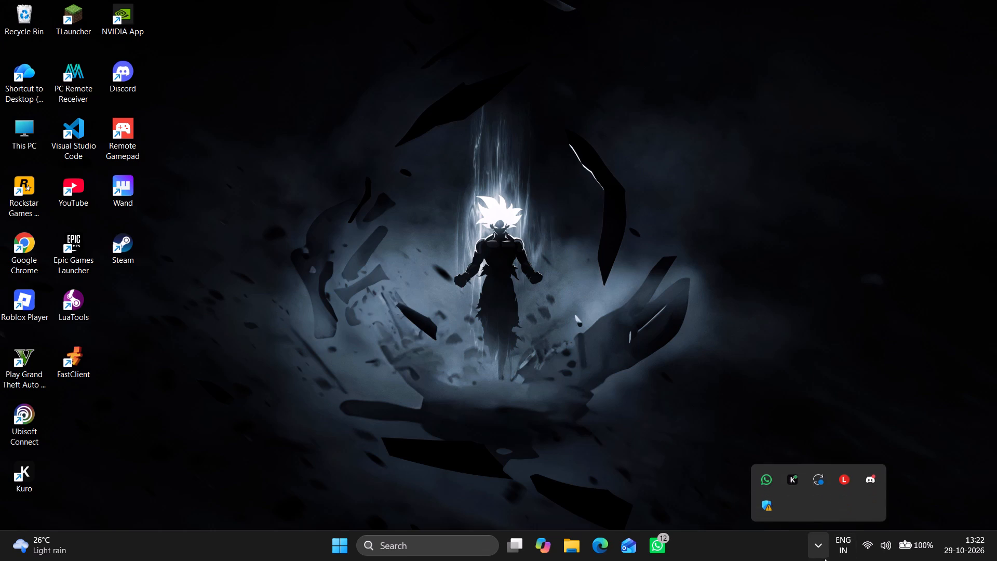